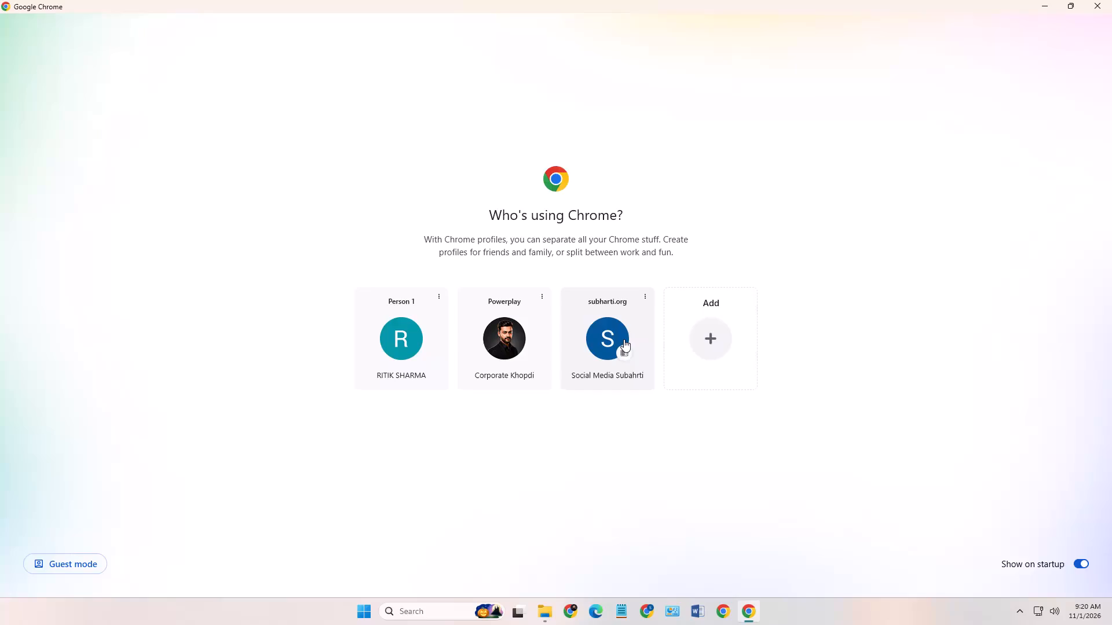
# Open the Canva projects page in Chrome using the subharti.org profile.
pyautogui.click(593, 329)
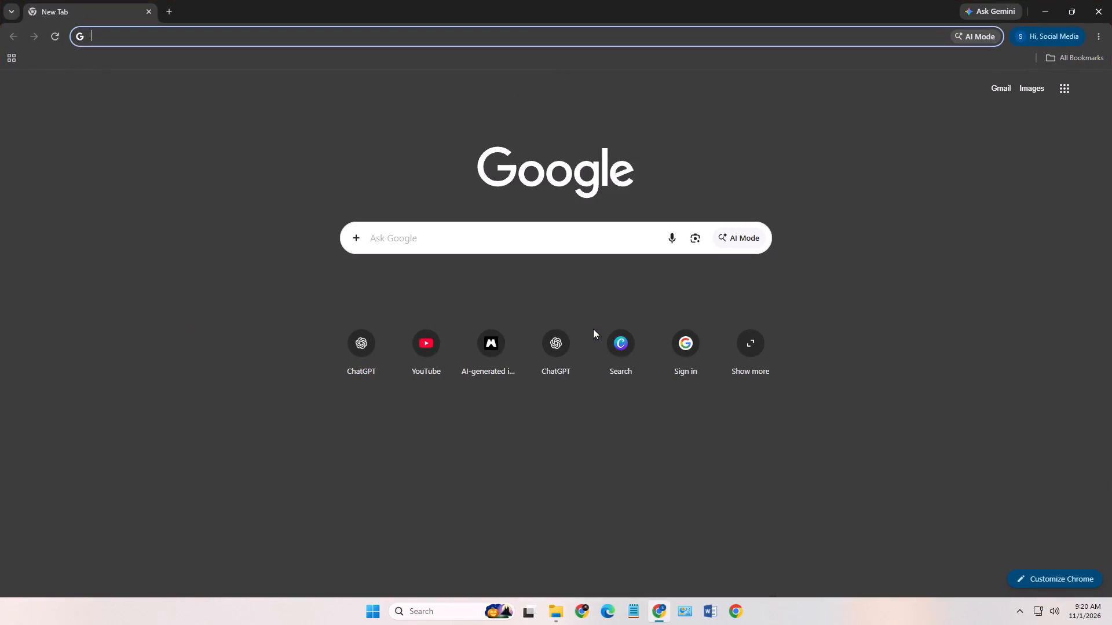
pyautogui.click(618, 348)
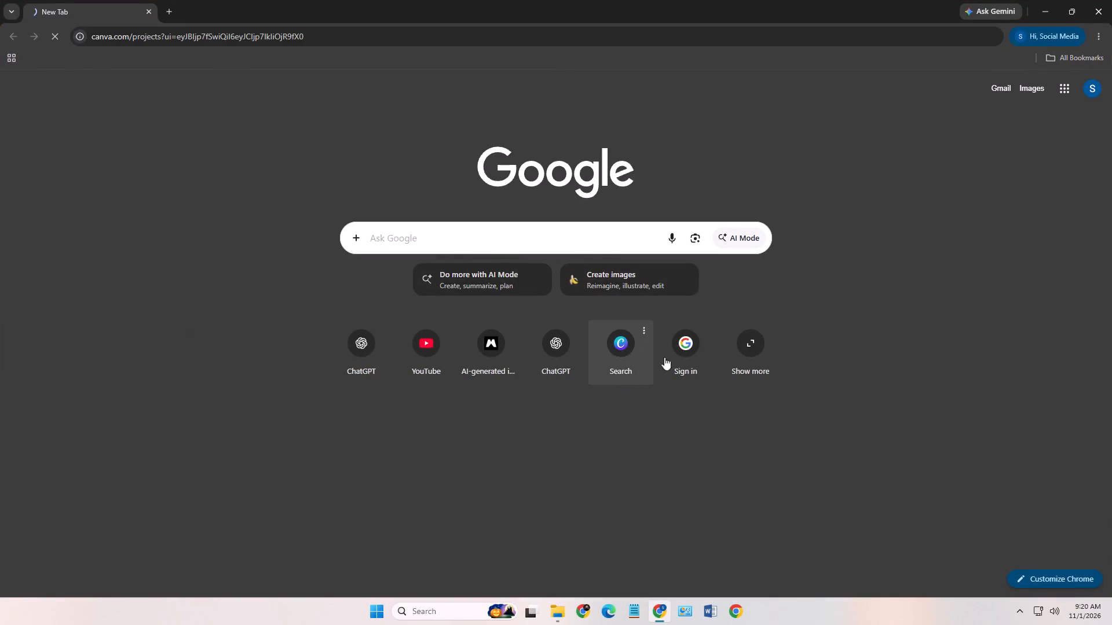
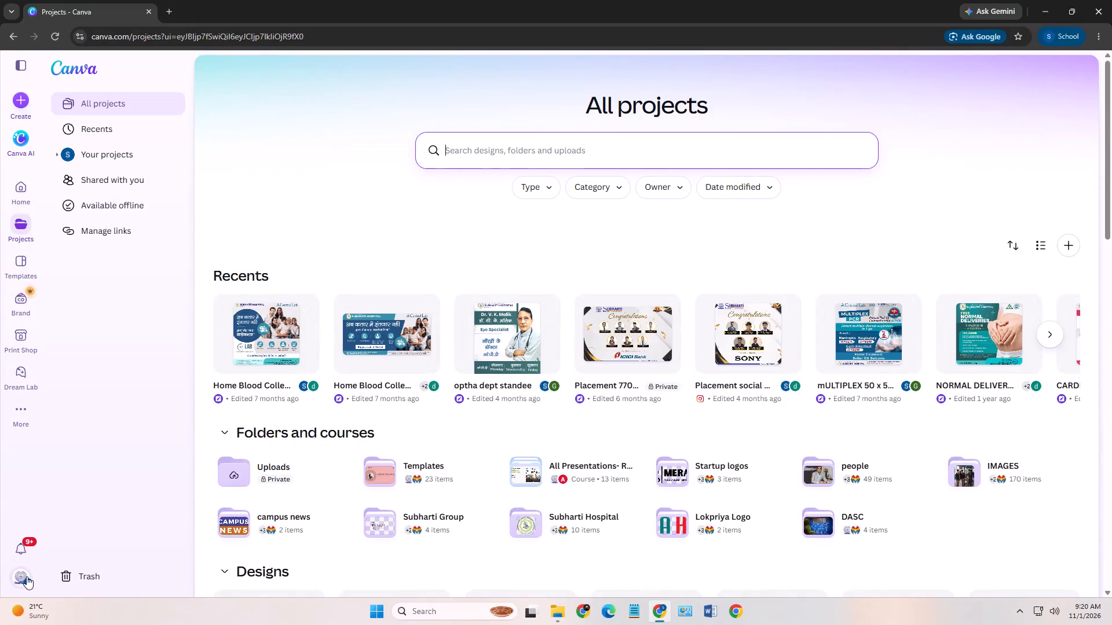
# Check which Canva account and team are currently active.
pyautogui.click(27, 576)
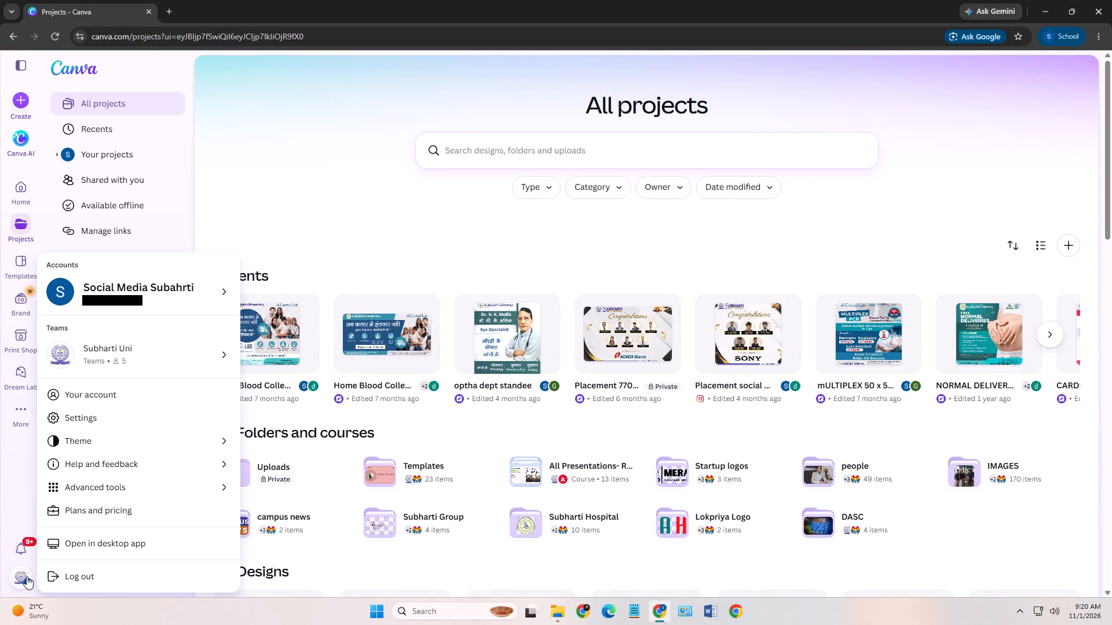
pyautogui.click(327, 203)
pyautogui.click(535, 144)
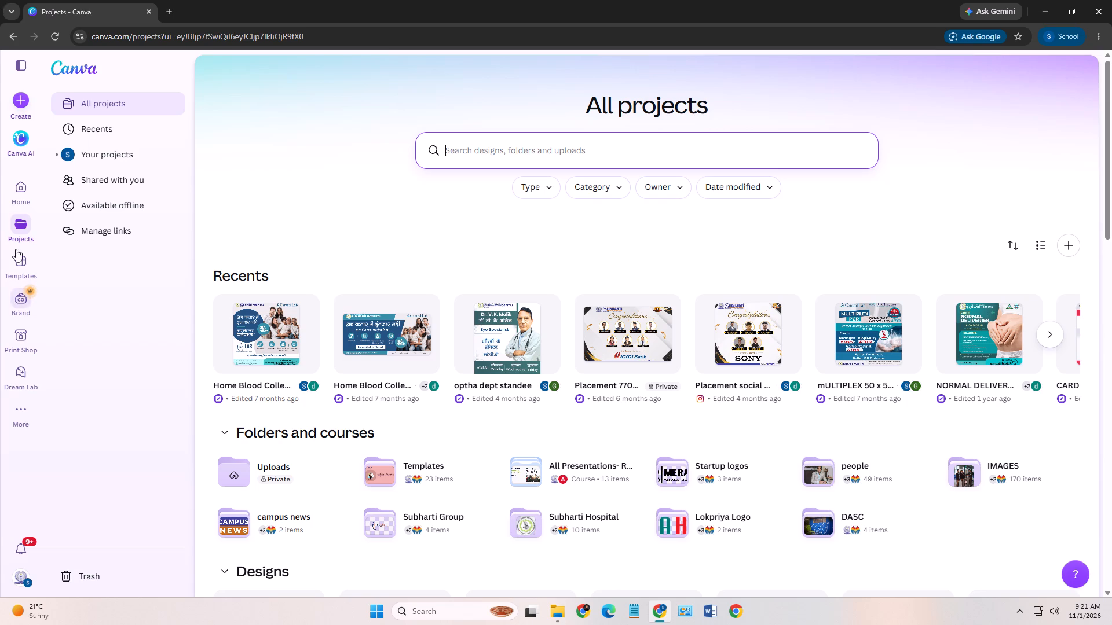
# Start creating a new custom-size design and open its width for entry.
pyautogui.click(17, 102)
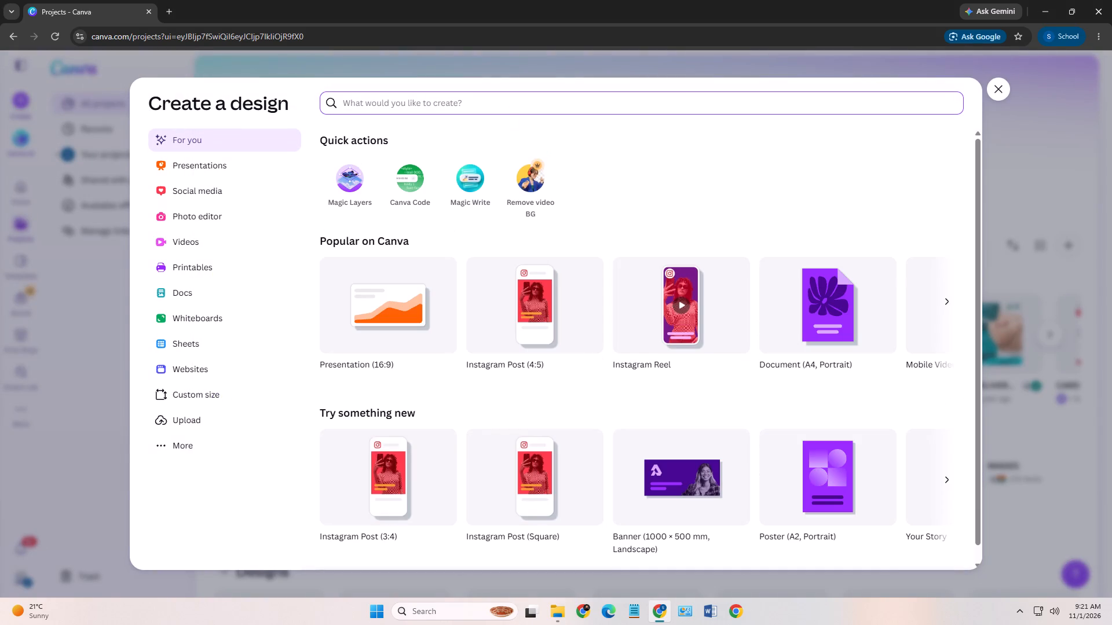
pyautogui.click(203, 395)
pyautogui.click(426, 149)
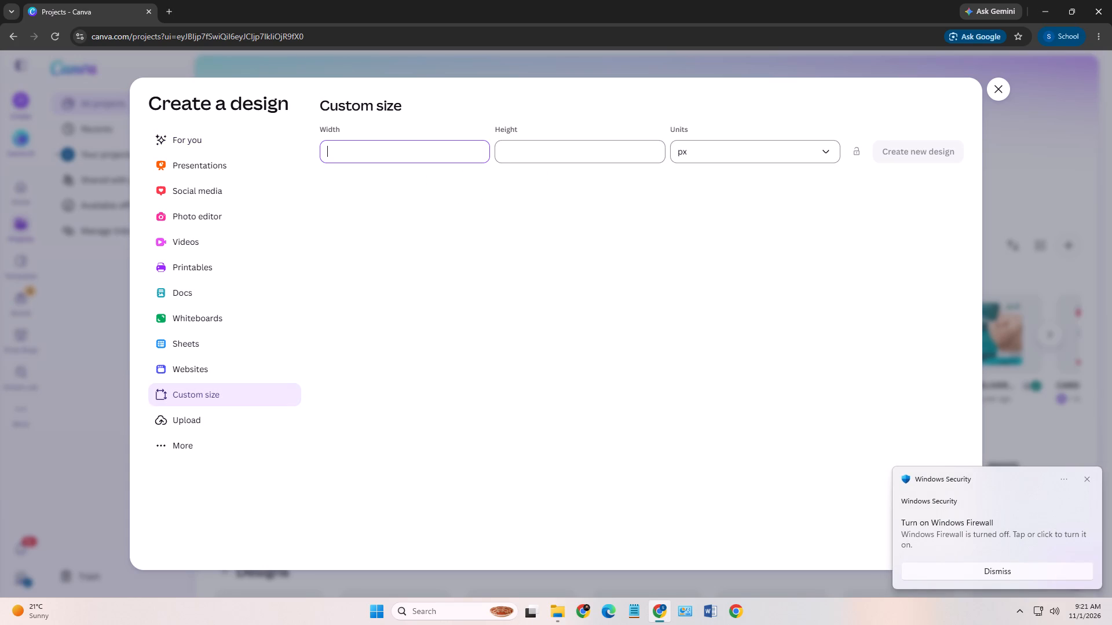
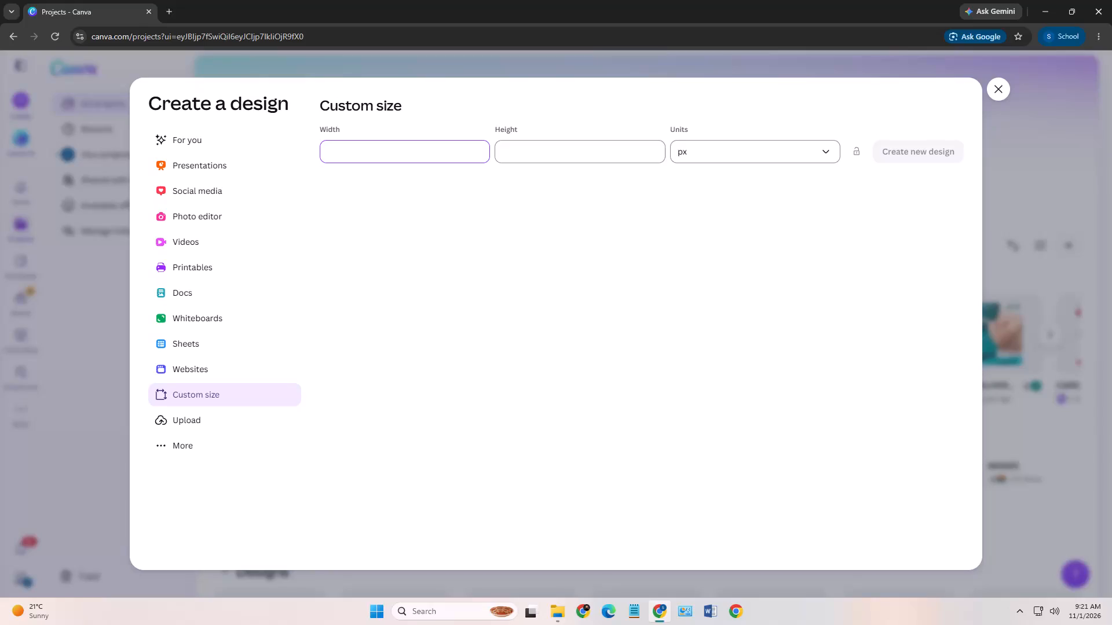
# Create the custom-size design with a width of 1920 px and a height of 1080 px.
pyautogui.write('1920')
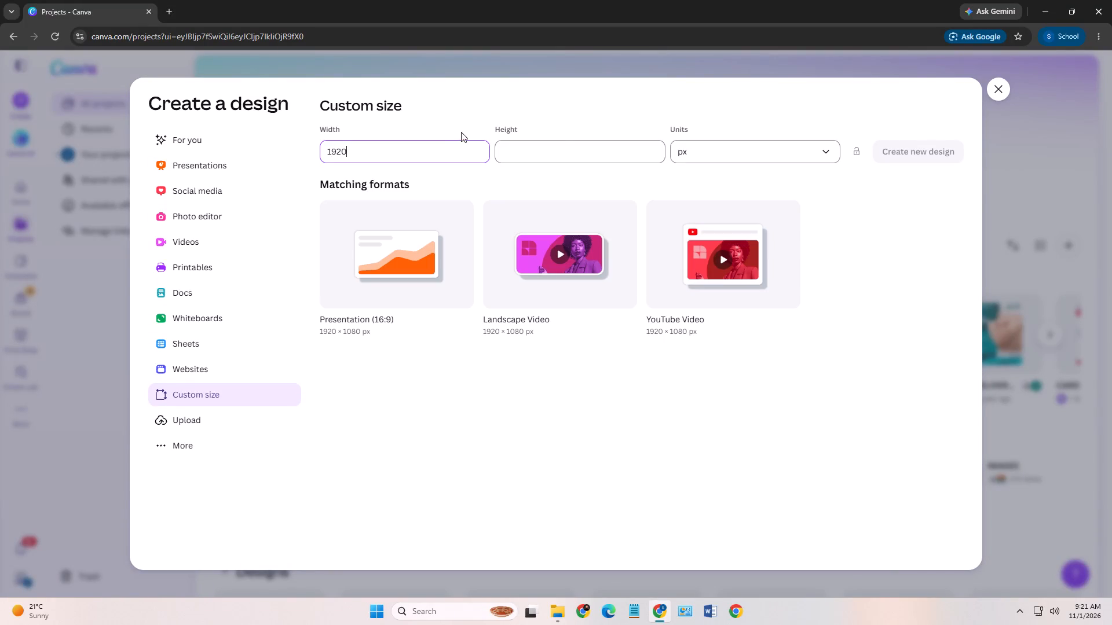
pyautogui.click(567, 151)
pyautogui.write('1080')
pyautogui.click(898, 157)
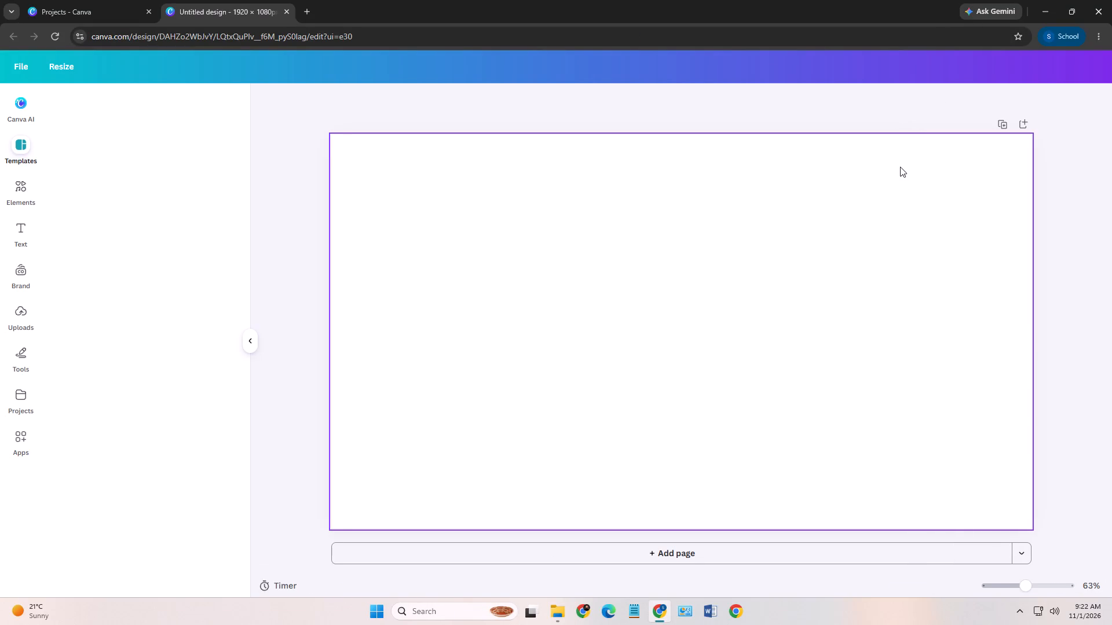
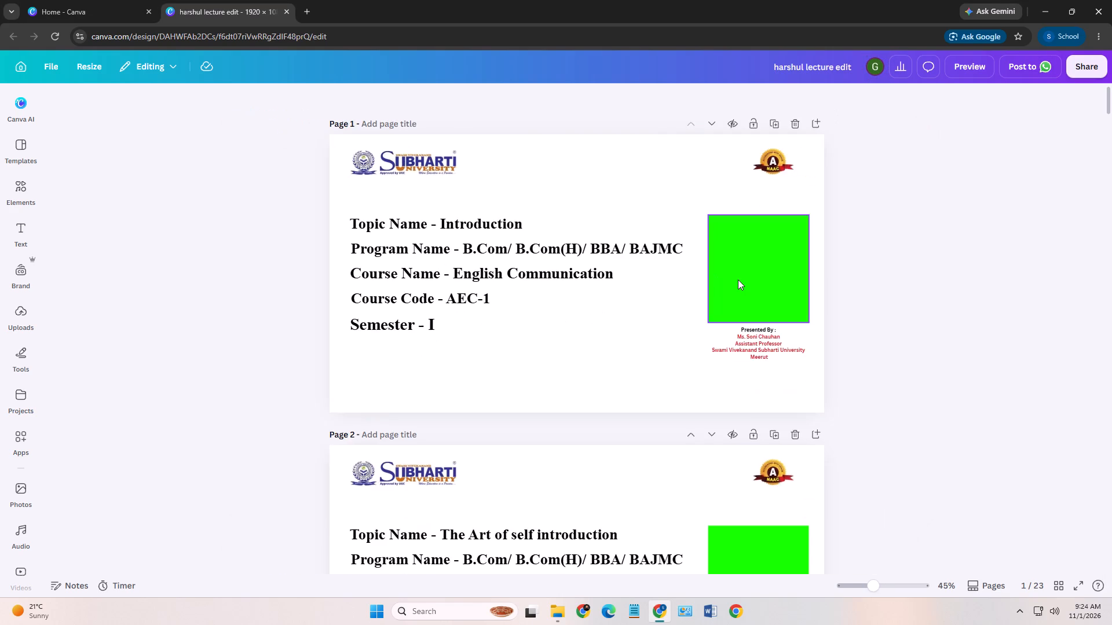
# Switch to File Explorer and show the folders of the SML_06 (E:) drive in the Details layout.
pyautogui.keyDown('ctrl'); pyautogui.scroll(-1, 738, 279); pyautogui.keyUp('ctrl')
pyautogui.scroll(-1, 738, 279)
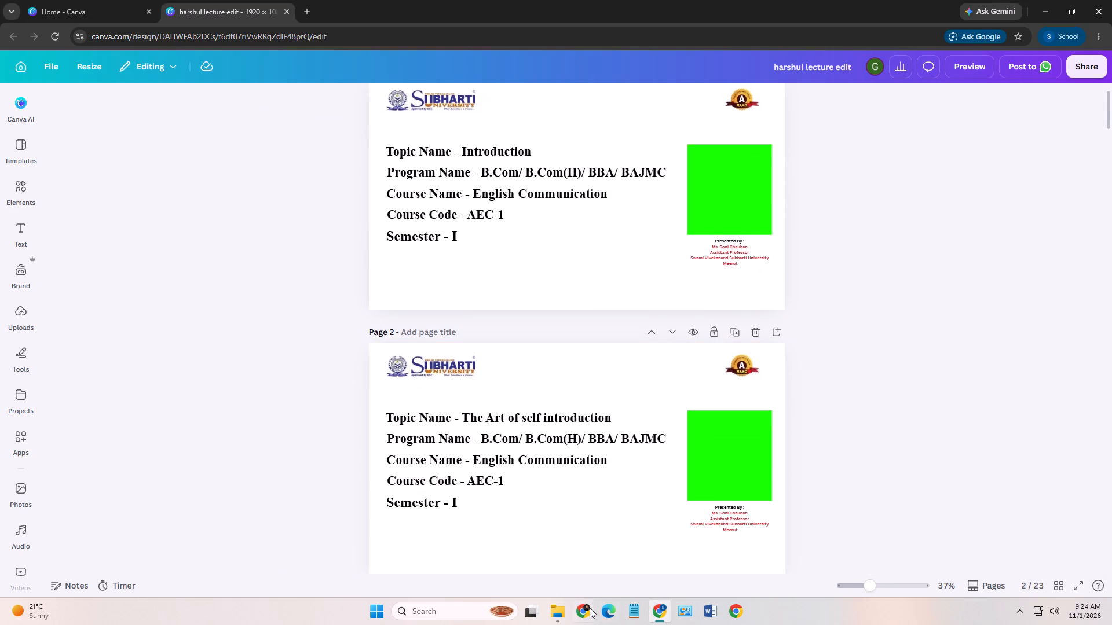
pyautogui.moveTo(557, 613); pyautogui.dragTo(645, 609)
pyautogui.click(640, 613)
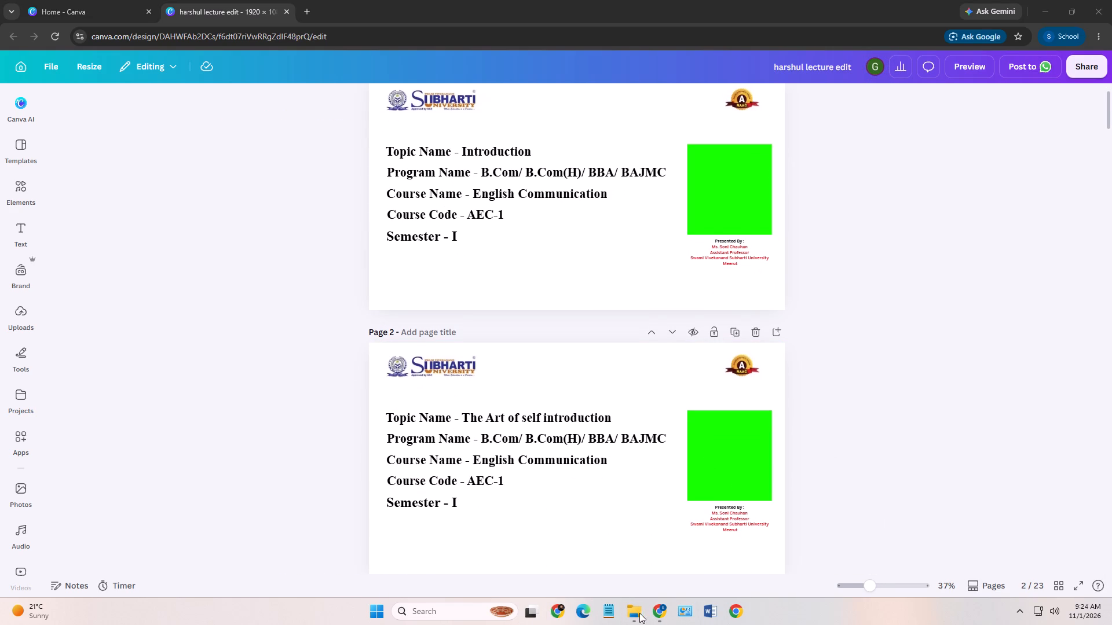
pyautogui.doubleClick(610, 351)
pyautogui.click(610, 322)
pyautogui.tripleClick(612, 314)
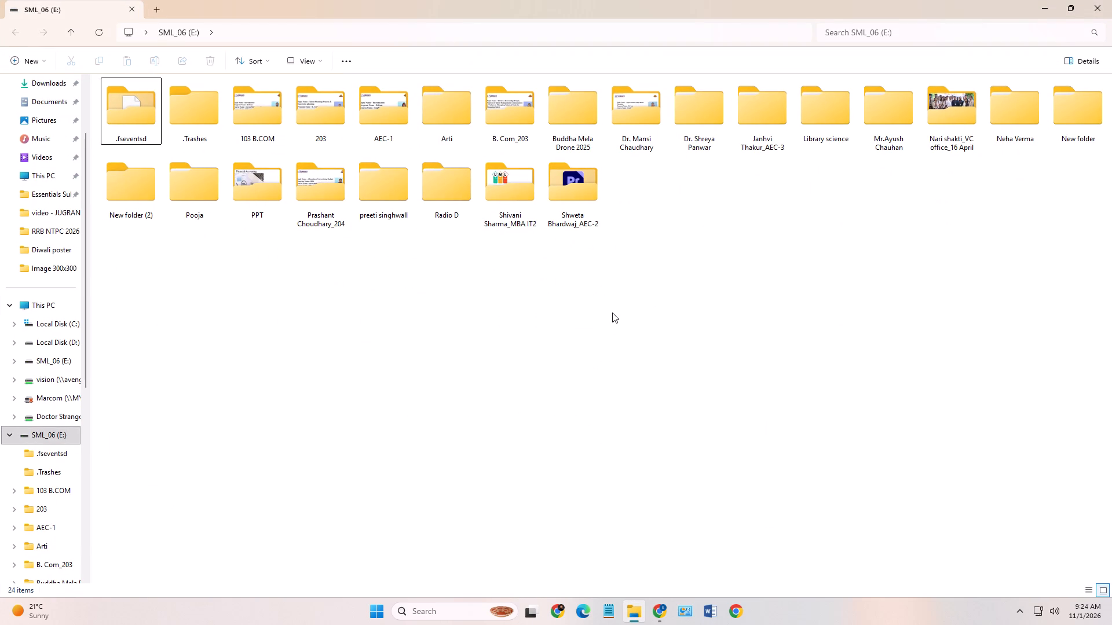
pyautogui.click(612, 312)
pyautogui.hotkey('ctrl', 'shift', '1')
pyautogui.hotkey('ctrl', 'shift', '2')
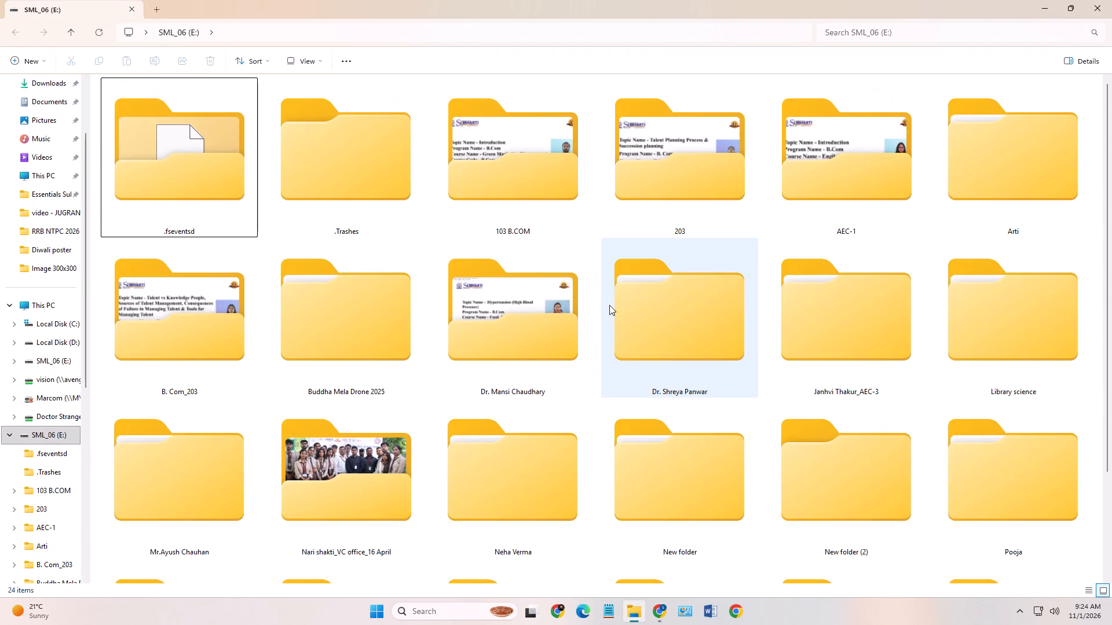
pyautogui.hotkey('ctrl', 'shift', '3')
pyautogui.hotkey('ctrl', 'shift', '4')
pyautogui.hotkey('shift', '%')
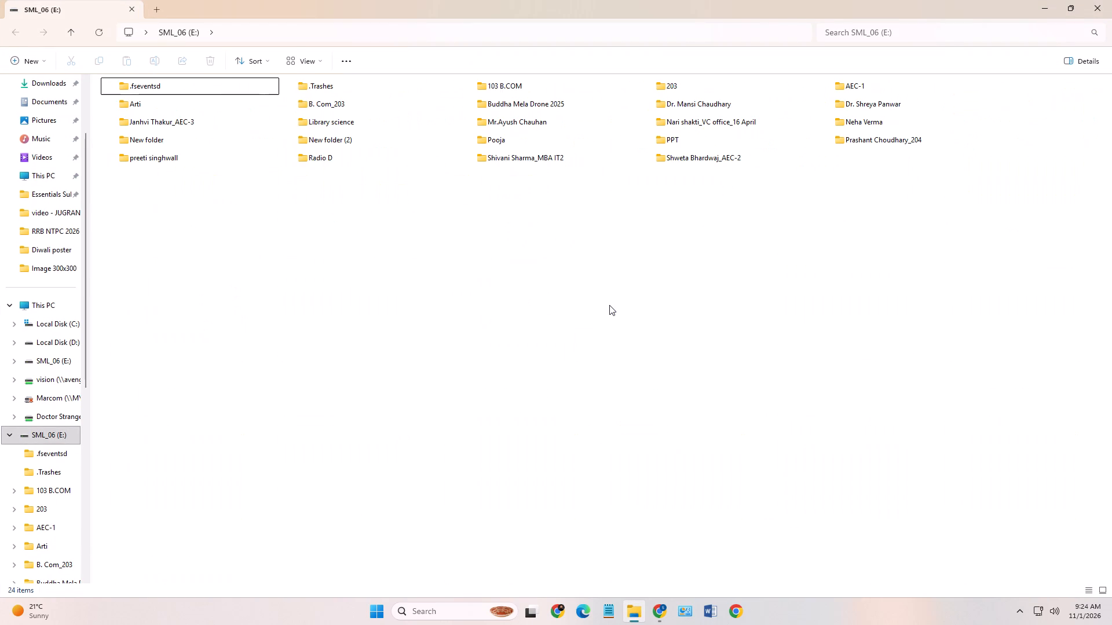
pyautogui.hotkey('ctrl', 'shift', '5')
pyautogui.hotkey('ctrl', 'shift', '6')
pyautogui.hotkey('ctrl', 'shift', '7')
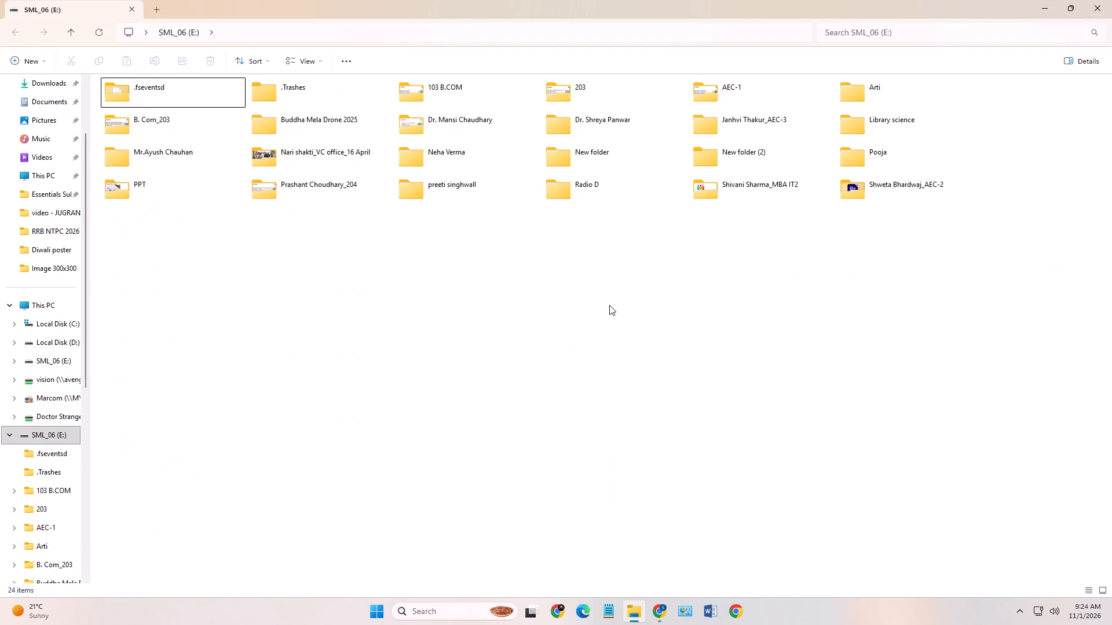
pyautogui.hotkey('ctrl', 'shift', '6')
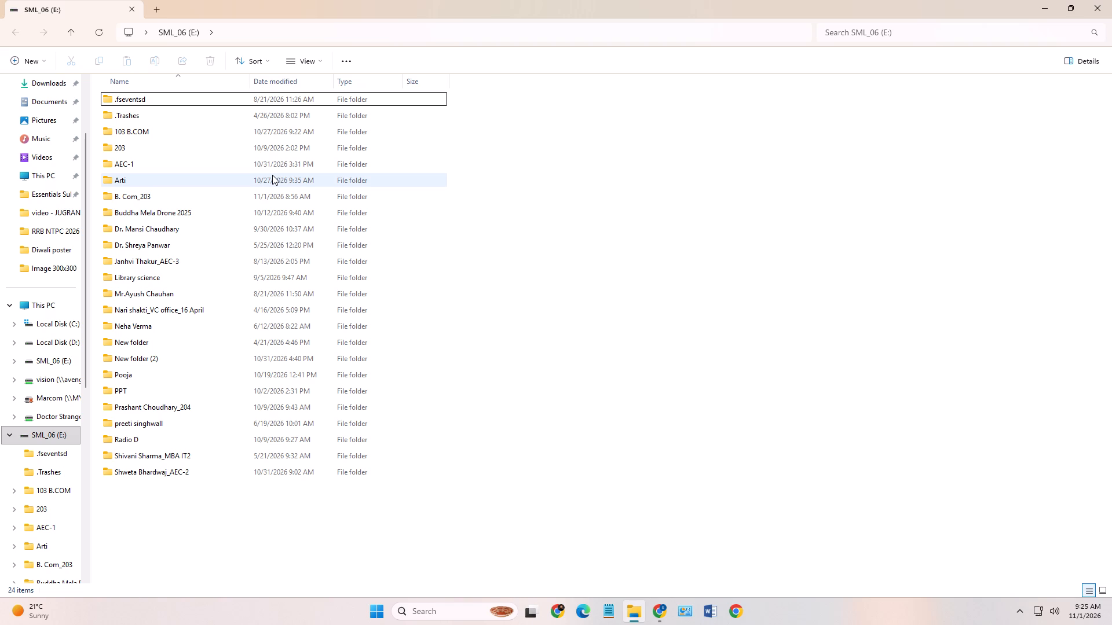
# Open the B. Com_203 folder on the SML_06 (E:) drive.
pyautogui.doubleClick(150, 194)
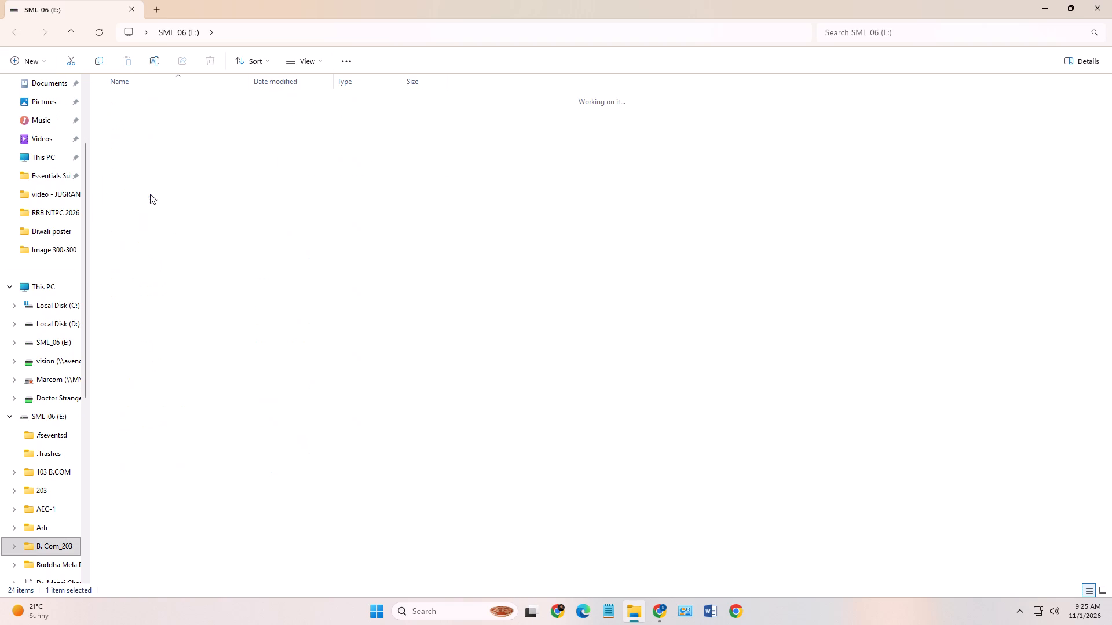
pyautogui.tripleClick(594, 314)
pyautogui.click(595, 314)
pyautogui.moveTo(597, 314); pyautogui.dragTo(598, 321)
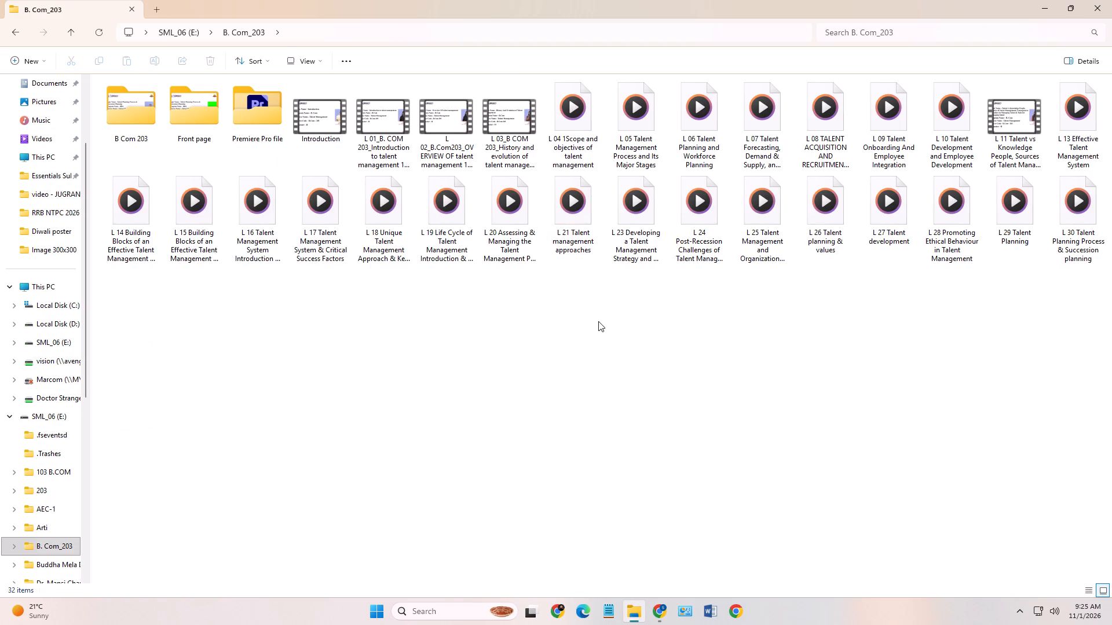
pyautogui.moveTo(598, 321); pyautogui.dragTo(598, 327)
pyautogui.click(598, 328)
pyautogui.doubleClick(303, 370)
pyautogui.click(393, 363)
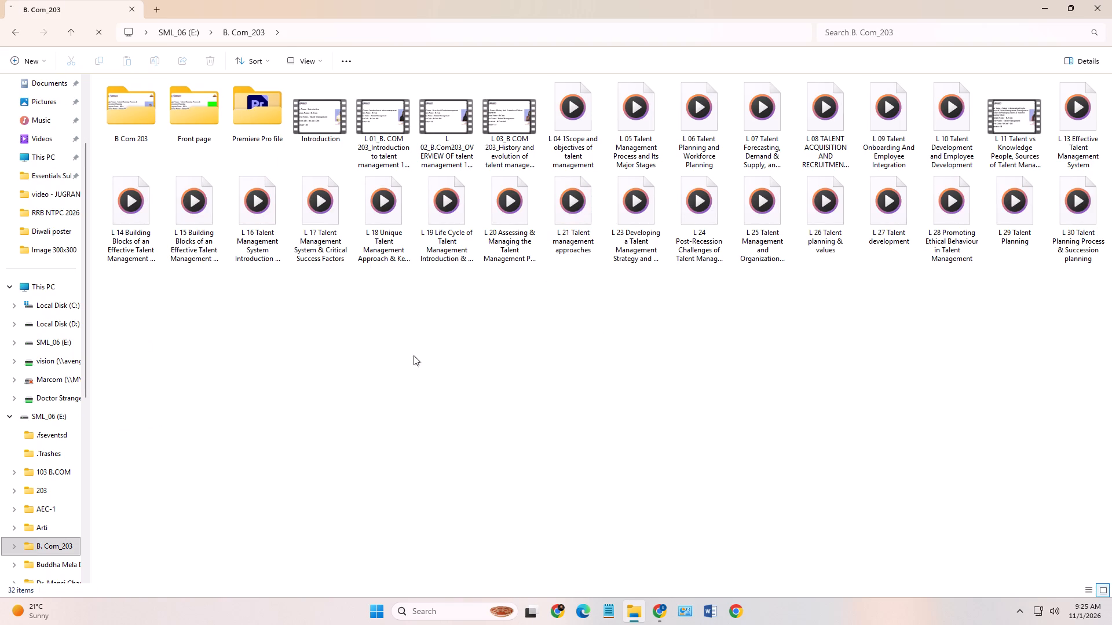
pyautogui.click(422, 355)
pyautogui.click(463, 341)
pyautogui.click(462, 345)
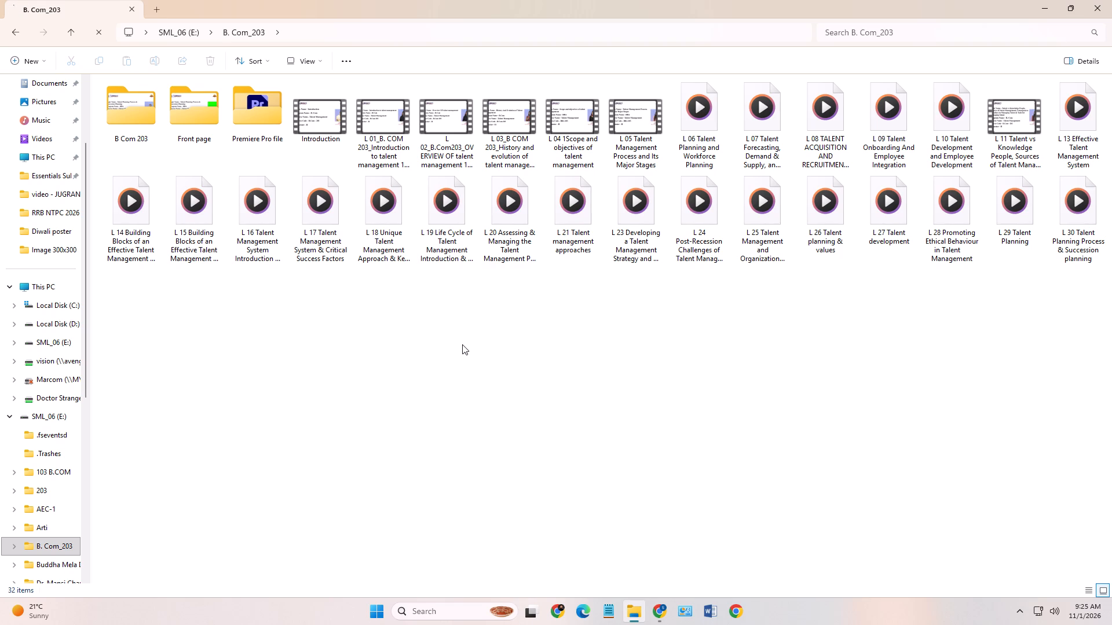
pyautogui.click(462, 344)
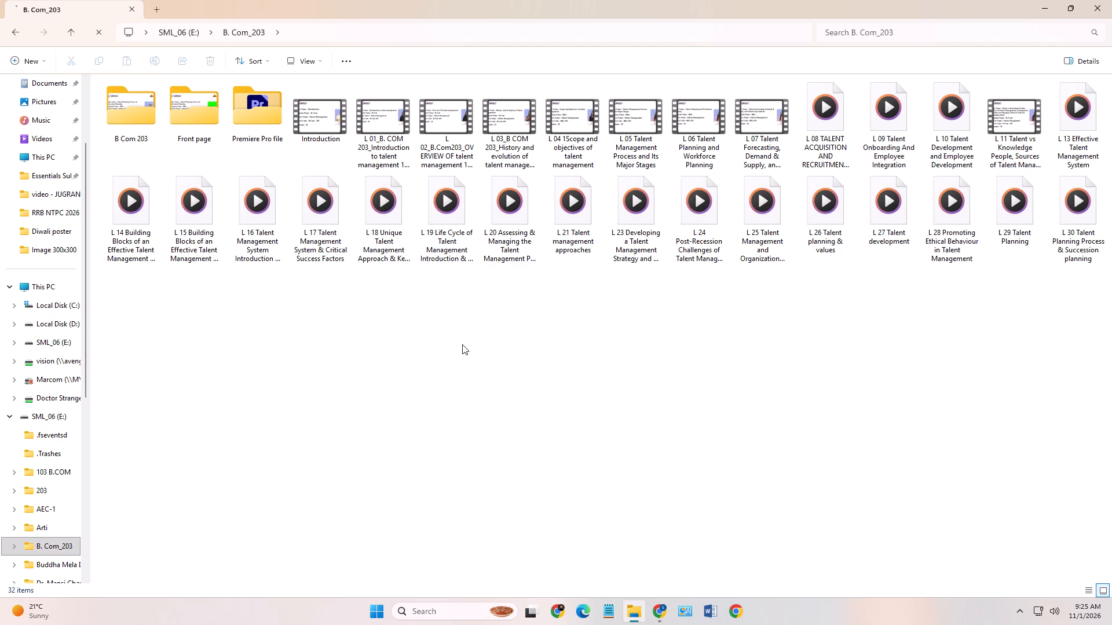
# Create a new folder named "Front page New" inside the B. Com_203 folder.
pyautogui.rightClick(462, 344)
pyautogui.click(503, 412)
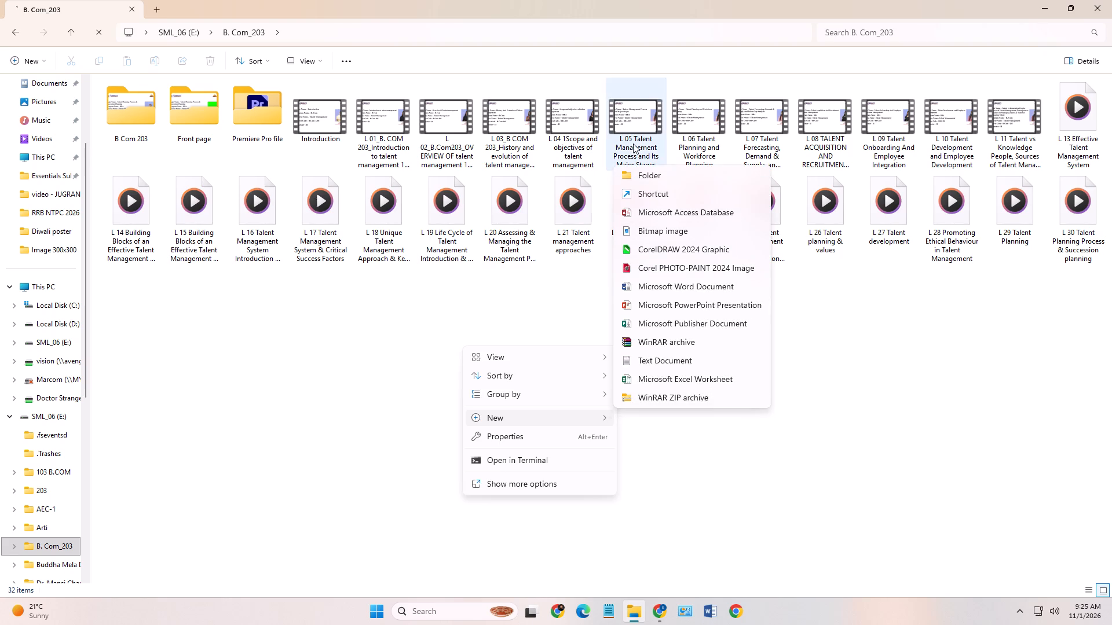
pyautogui.click(658, 174)
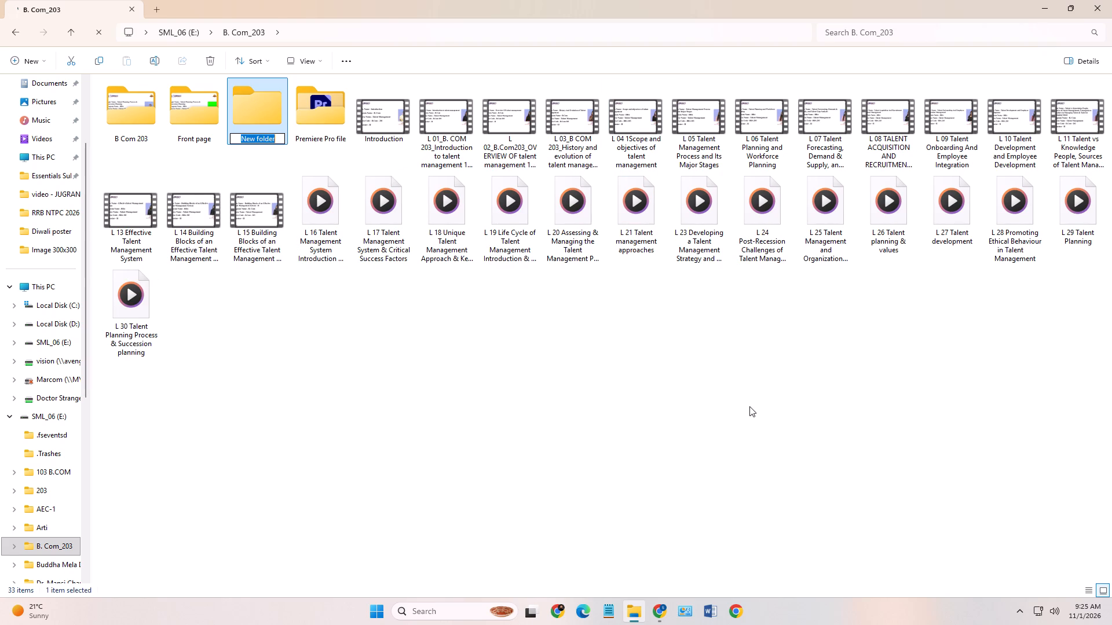
pyautogui.write('Front page')
pyautogui.press('space')
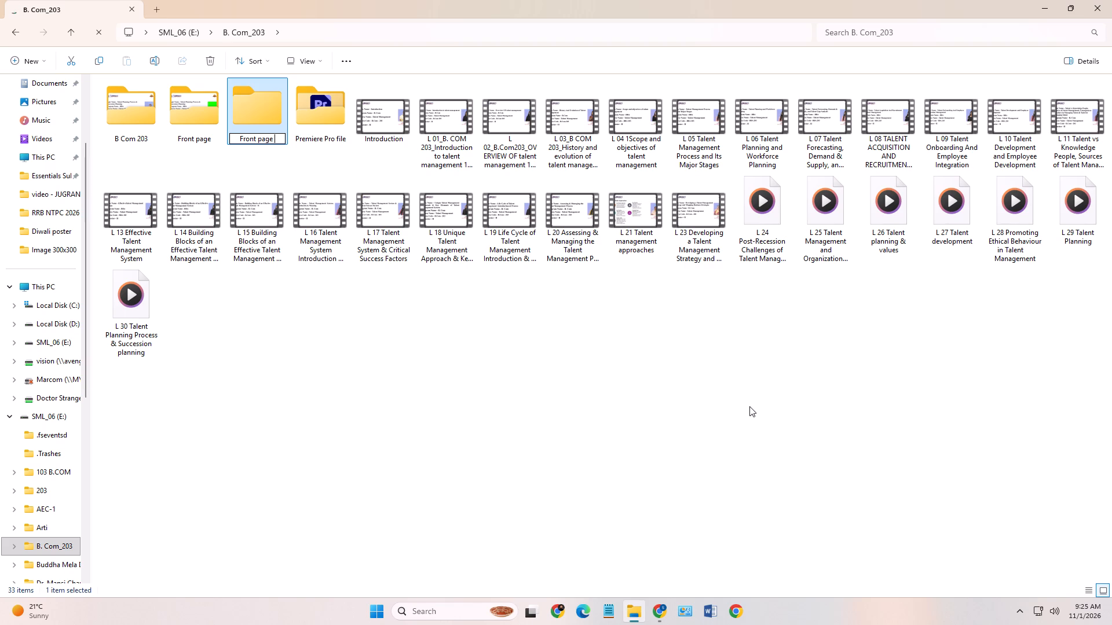
pyautogui.write('New')
pyautogui.press('Return')
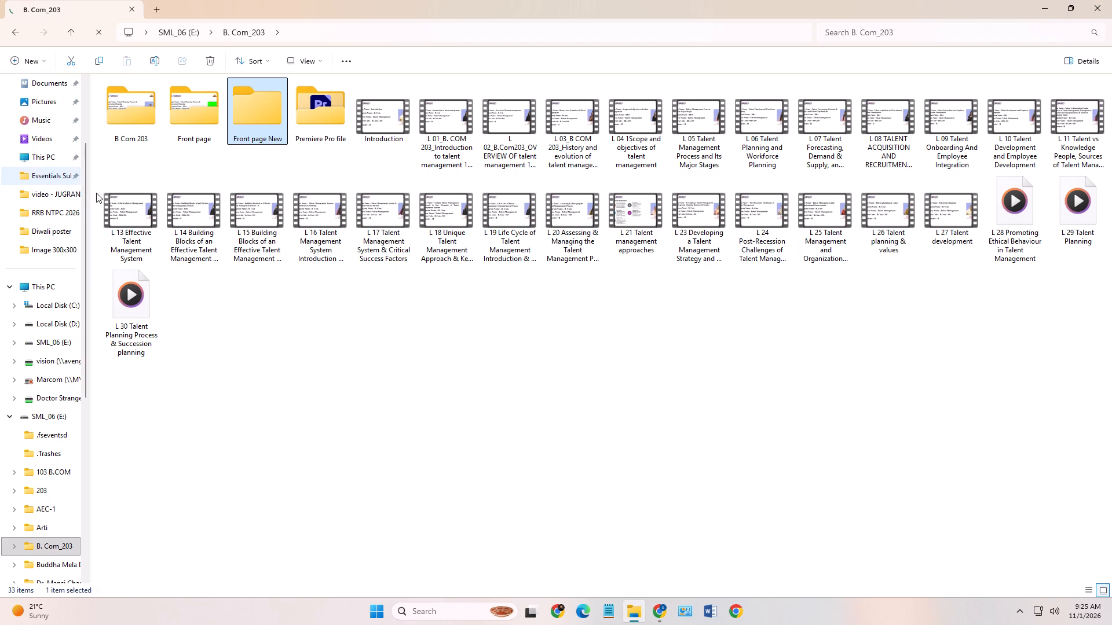
# Look through the lecture videos in the B Com 203 subfolder and return to the parent B. Com_203 folder.
pyautogui.doubleClick(142, 131)
pyautogui.doubleClick(285, 281)
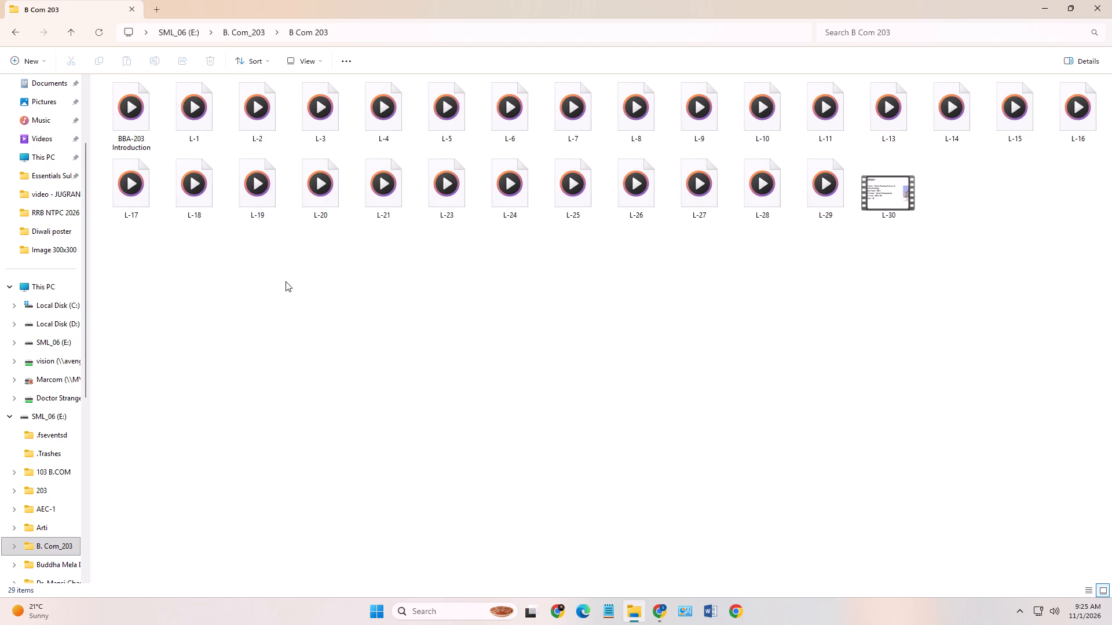
pyautogui.click(301, 274)
pyautogui.click(320, 267)
pyautogui.click(341, 256)
pyautogui.click(346, 255)
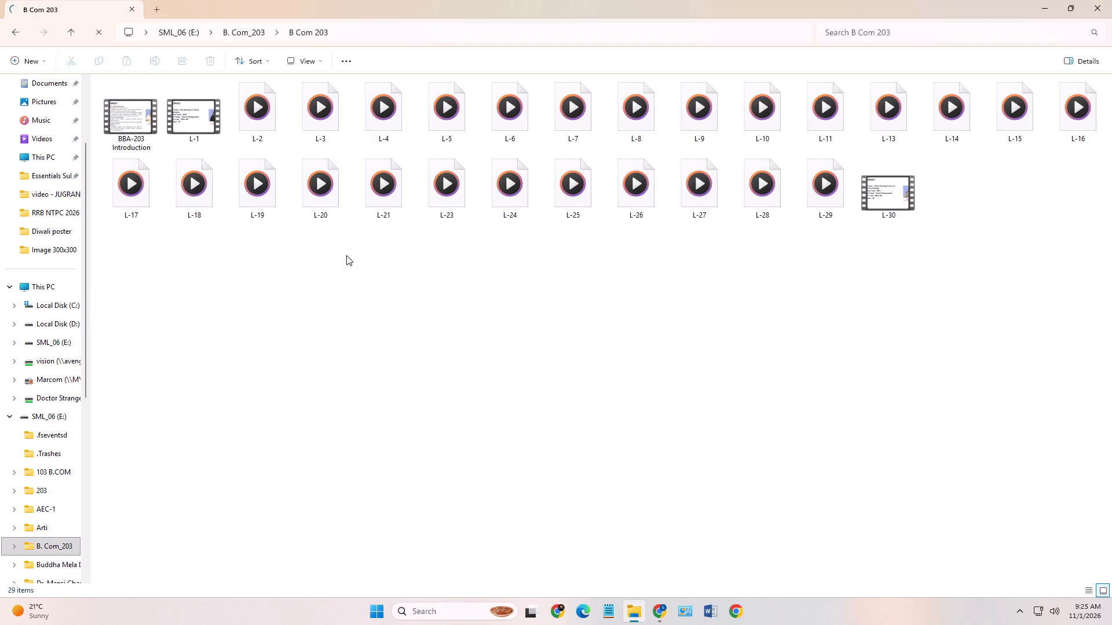
pyautogui.click(72, 35)
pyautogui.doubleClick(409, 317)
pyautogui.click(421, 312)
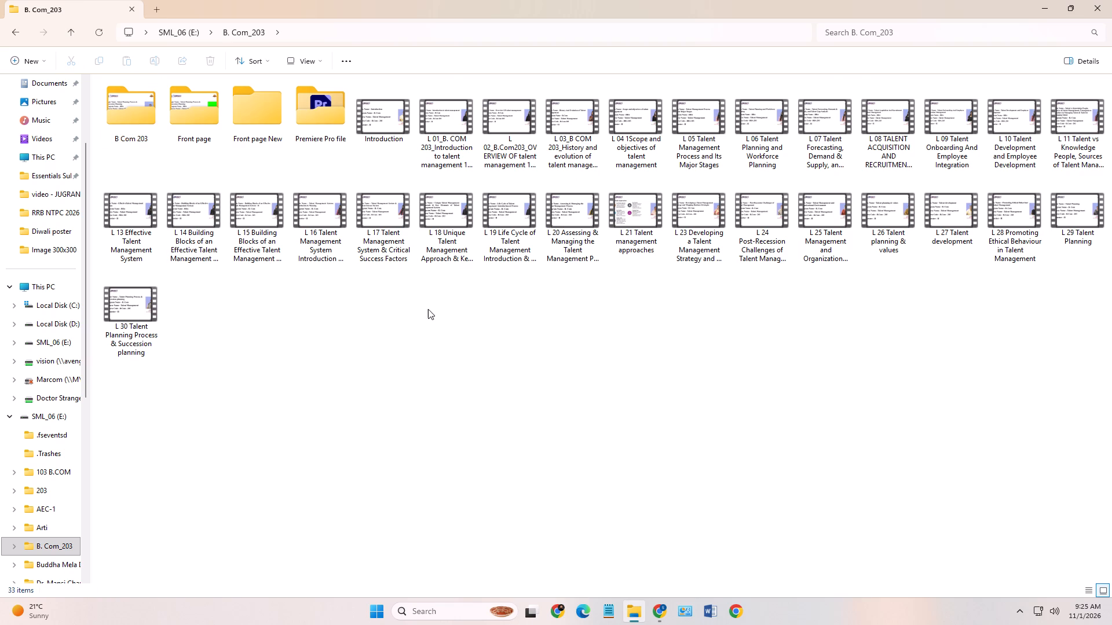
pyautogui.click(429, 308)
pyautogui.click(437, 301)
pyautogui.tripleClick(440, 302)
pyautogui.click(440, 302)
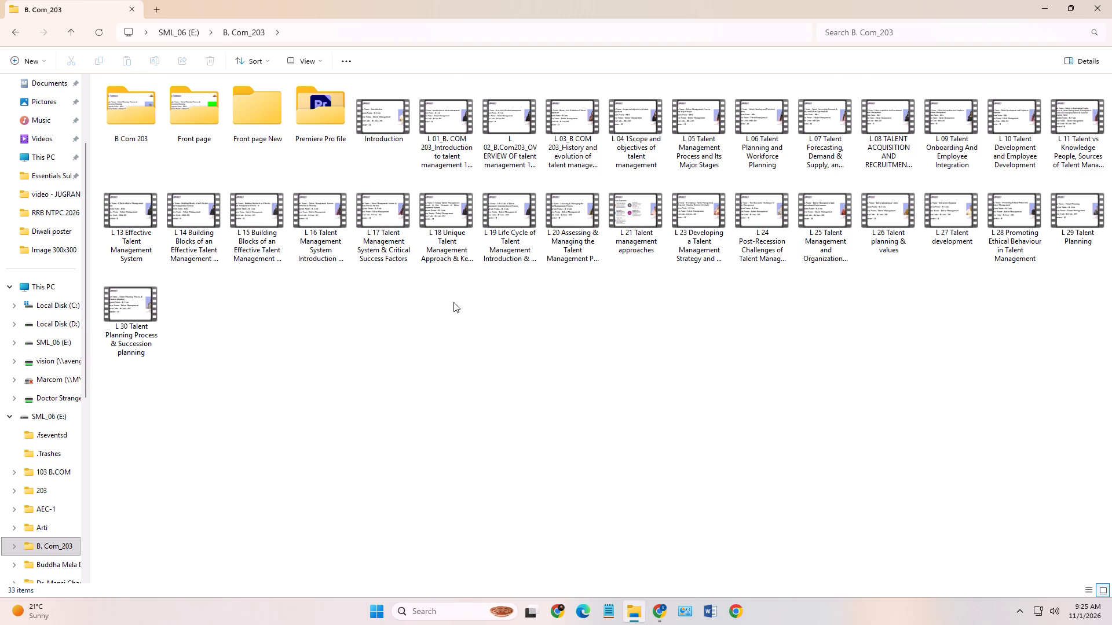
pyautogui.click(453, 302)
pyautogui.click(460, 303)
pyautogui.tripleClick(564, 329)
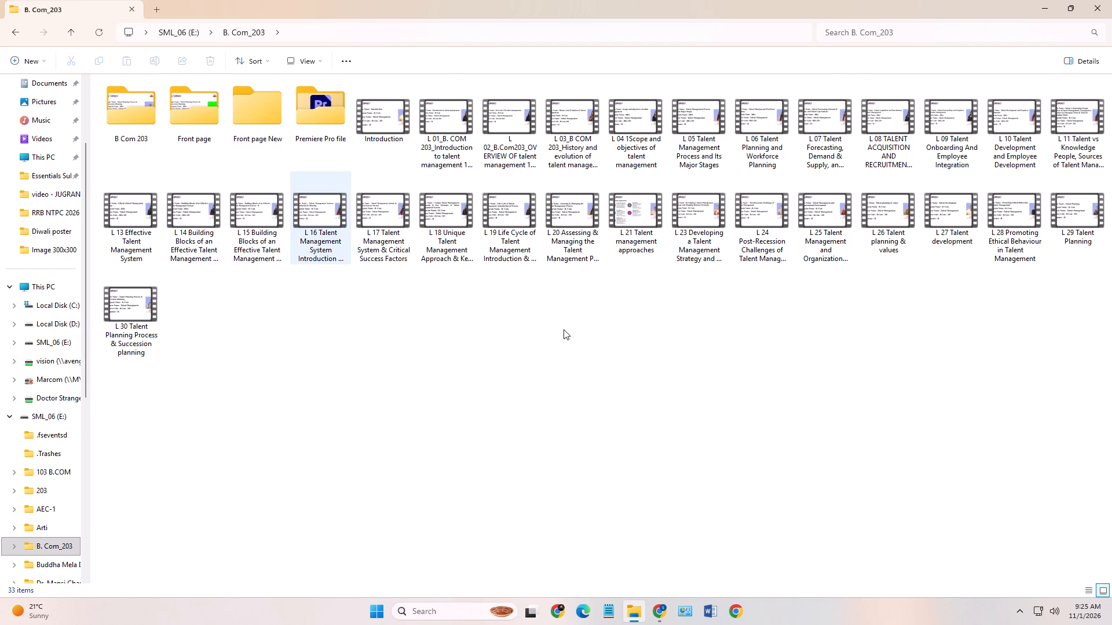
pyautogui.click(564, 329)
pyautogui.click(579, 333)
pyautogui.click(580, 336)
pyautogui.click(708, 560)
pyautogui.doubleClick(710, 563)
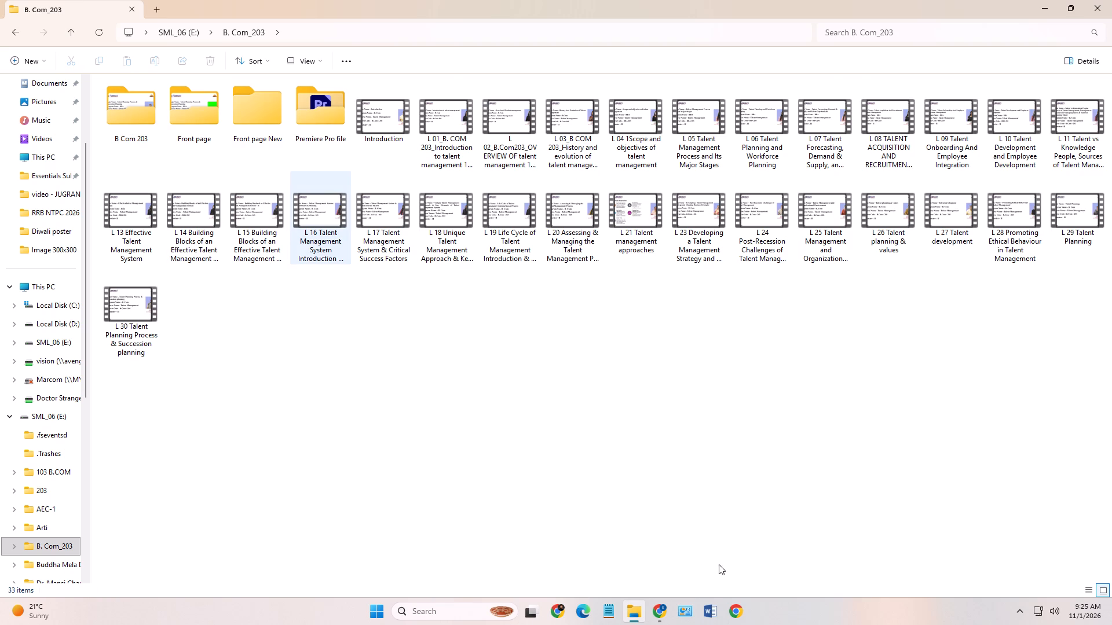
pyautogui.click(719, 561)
# Switch to Microsoft Word and create a blank document.
pyautogui.click(715, 614)
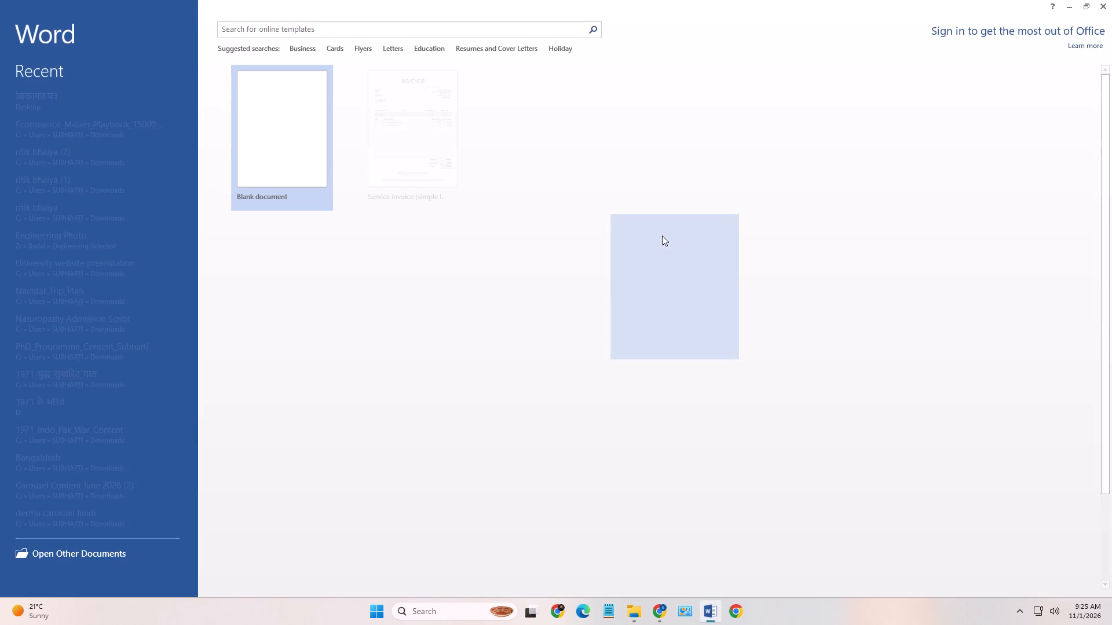
pyautogui.click(281, 152)
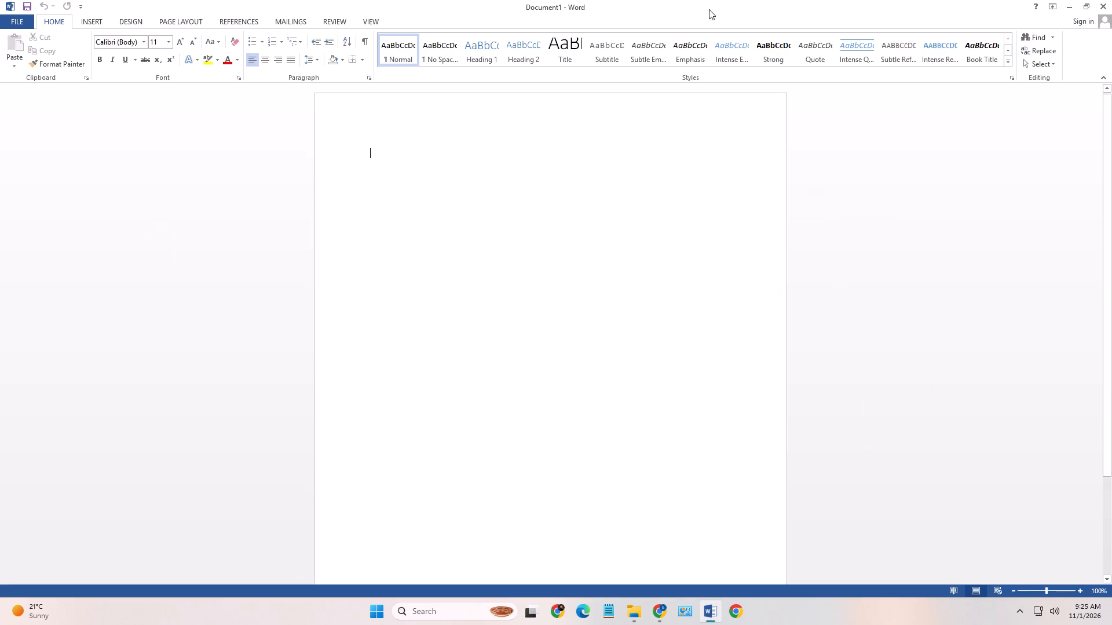
pyautogui.keyDown('ctrl'); pyautogui.scroll(-1, 777, 189); pyautogui.keyUp('ctrl')
# Copy the file name of the L 01 talent management introduction video in File Explorer and paste it into the Word document, followed by a new line.
pyautogui.click(1066, 6)
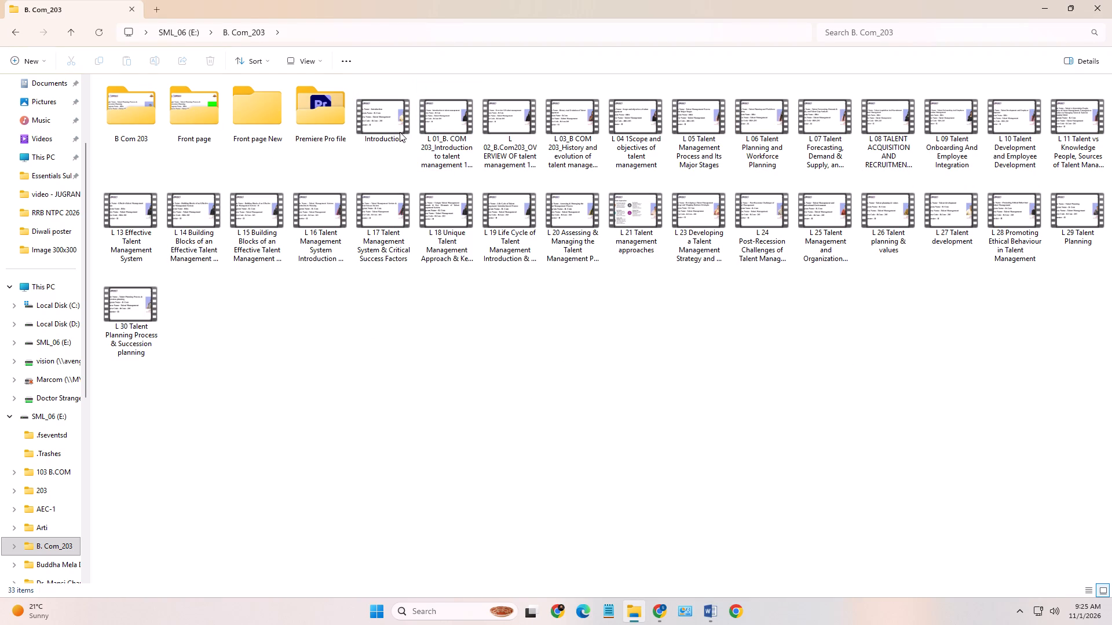
pyautogui.click(463, 139)
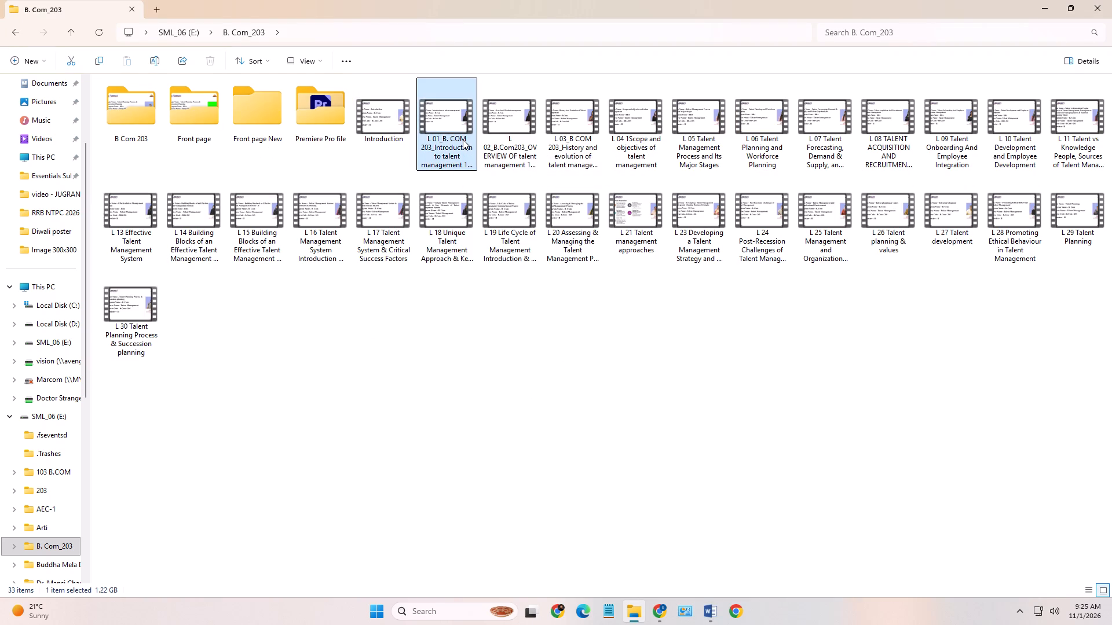
pyautogui.press('F2')
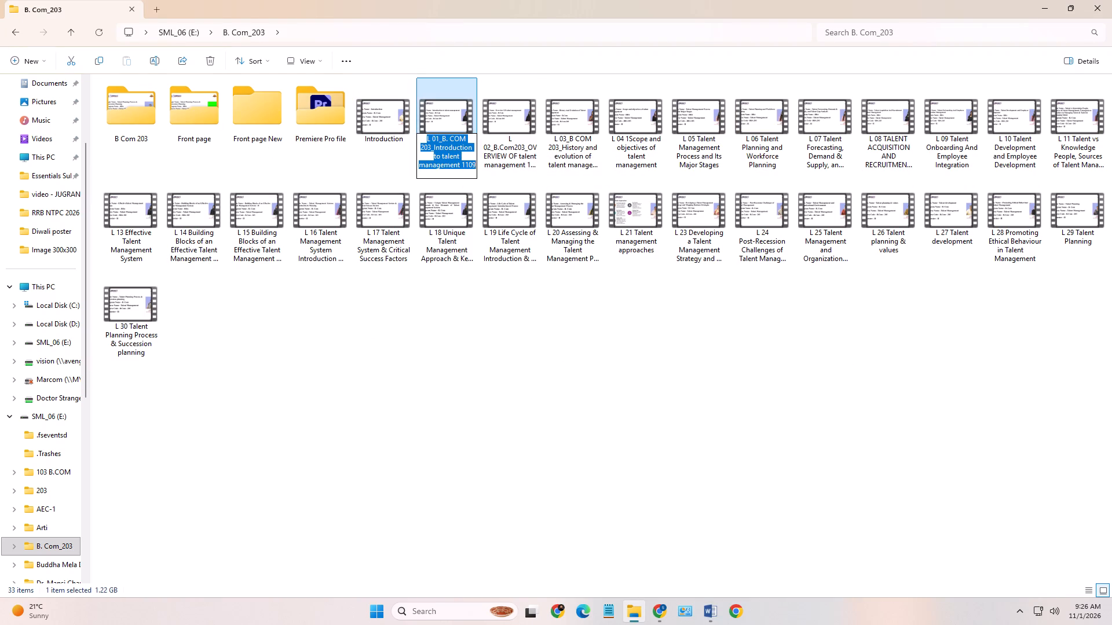
pyautogui.hotkey('ctrl', 'c')
pyautogui.hotkey('ctrl', 'c')
pyautogui.hotkey('ctrl', 'c')
pyautogui.hotkey('ctrl', 'c')
pyautogui.hotkey('ctrl', 'c')
pyautogui.hotkey('ctrl', 'c')
pyautogui.hotkey('ctrl', 'c')
pyautogui.hotkey('ctrl', 'c')
pyautogui.hotkey('ctrl', 'c')
pyautogui.hotkey('ctrl', 'c')
pyautogui.click(704, 615)
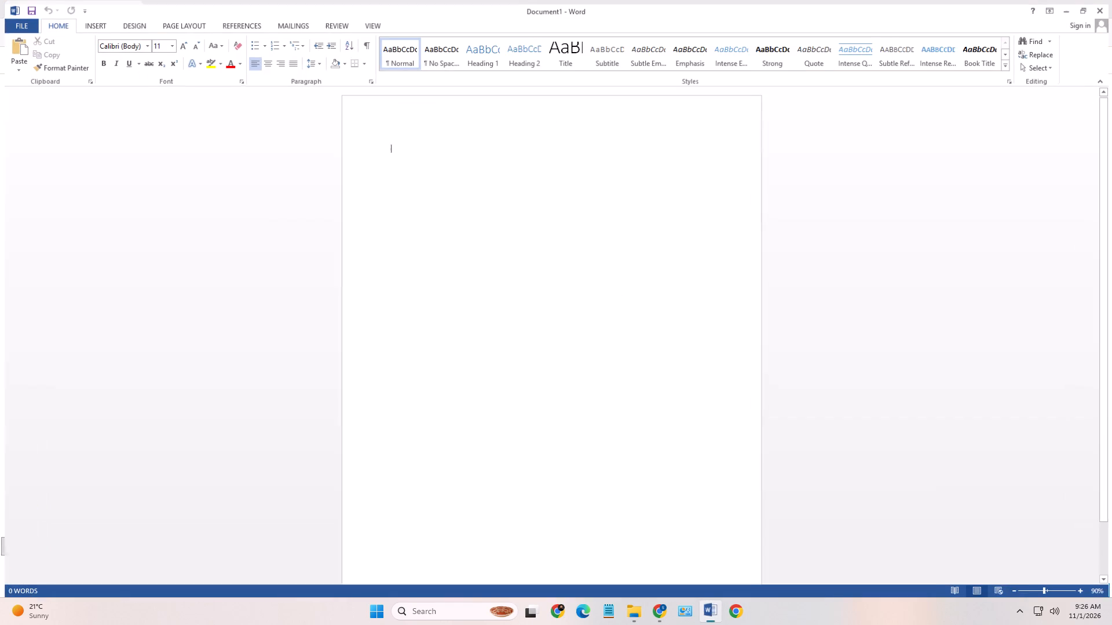
pyautogui.hotkey('ctrl', 'v')
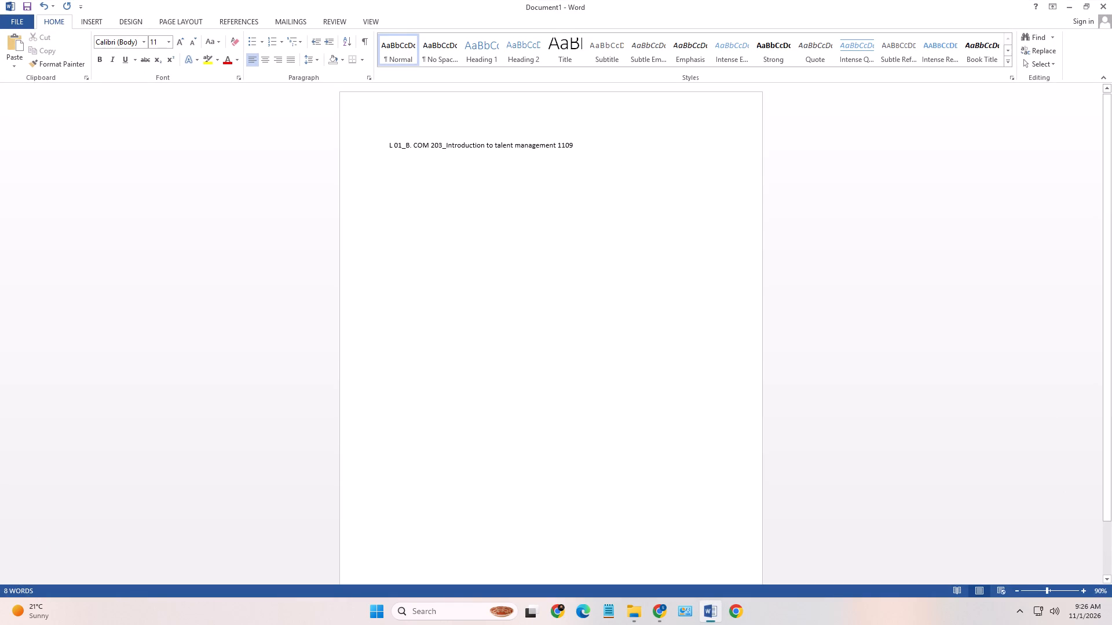
pyautogui.press('Return')
# Increase the font size of all the text in the document to 18.
pyautogui.hotkey('ctrl', 'a')
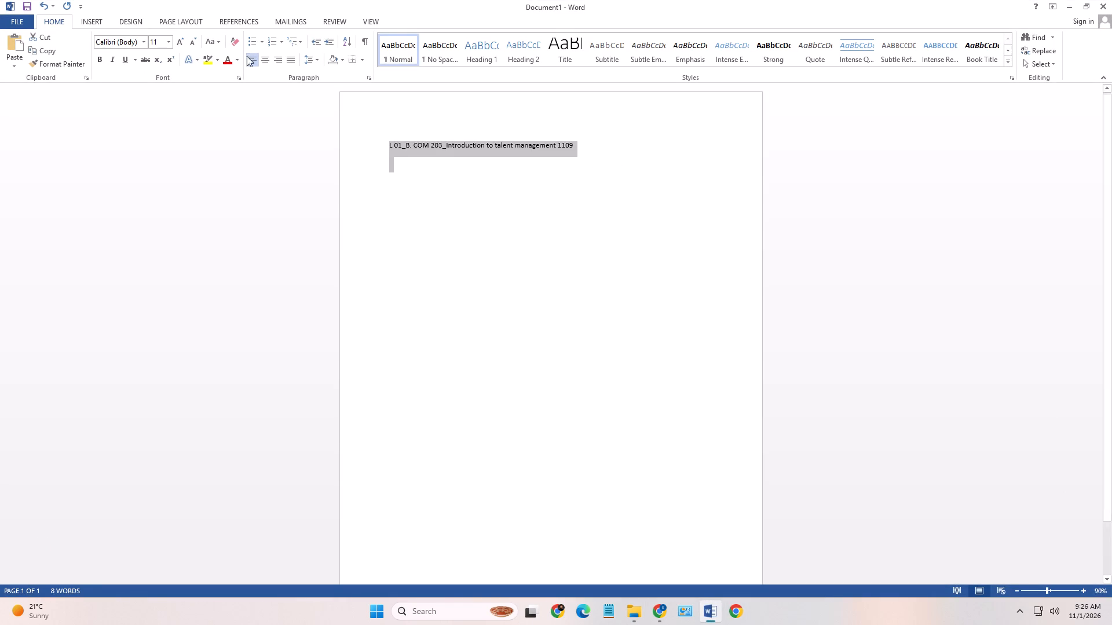
pyautogui.doubleClick(182, 43)
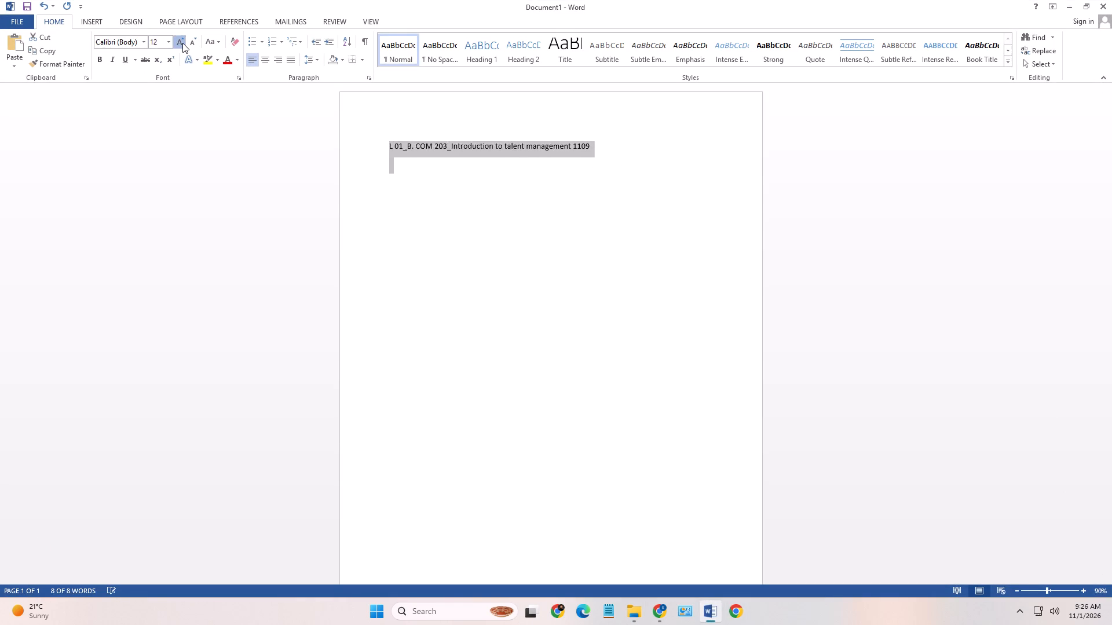
pyautogui.doubleClick(182, 43)
pyautogui.click(196, 42)
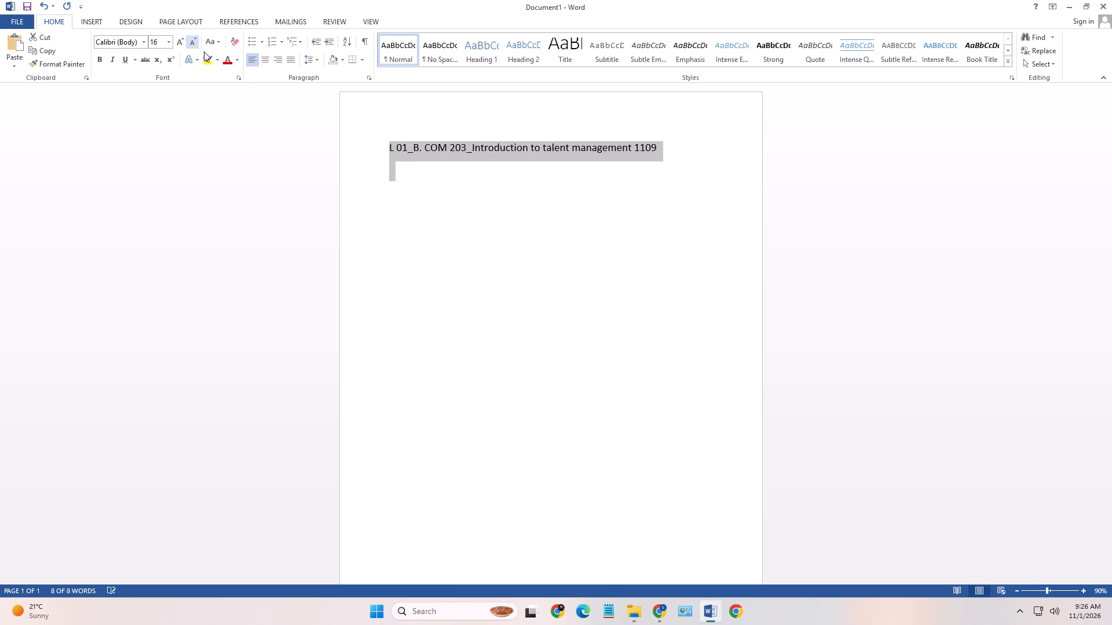
pyautogui.click(409, 169)
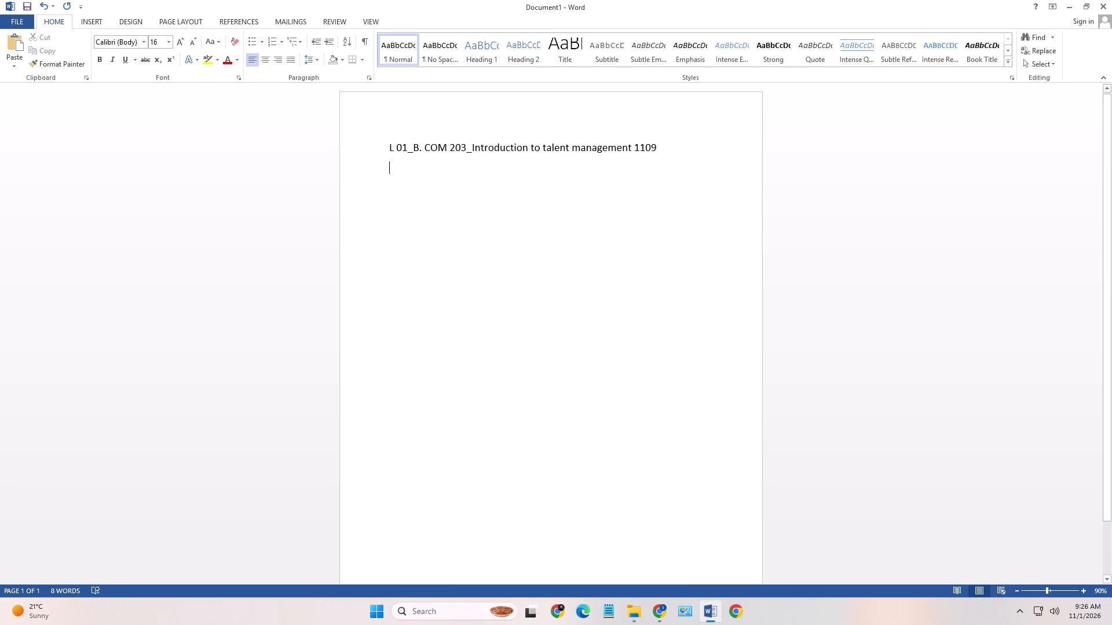
pyautogui.hotkey('ctrl', 'a')
pyautogui.click(181, 40)
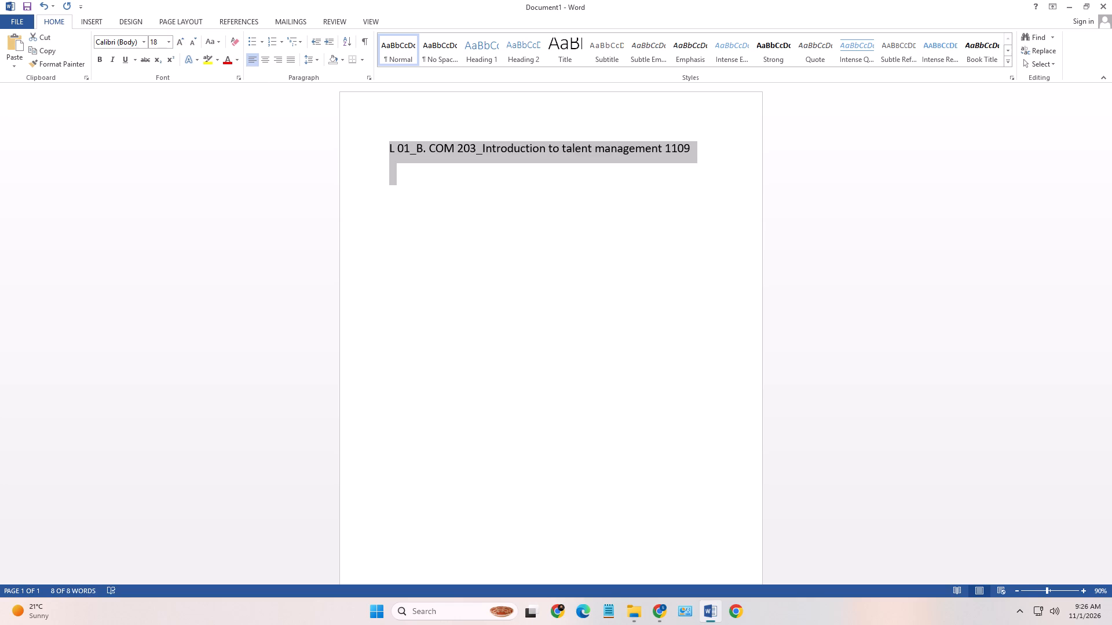
# Change the font of all the text in the document to Times New Roman.
pyautogui.click(129, 40)
pyautogui.write('time')
pyautogui.press('Return')
pyautogui.click(559, 182)
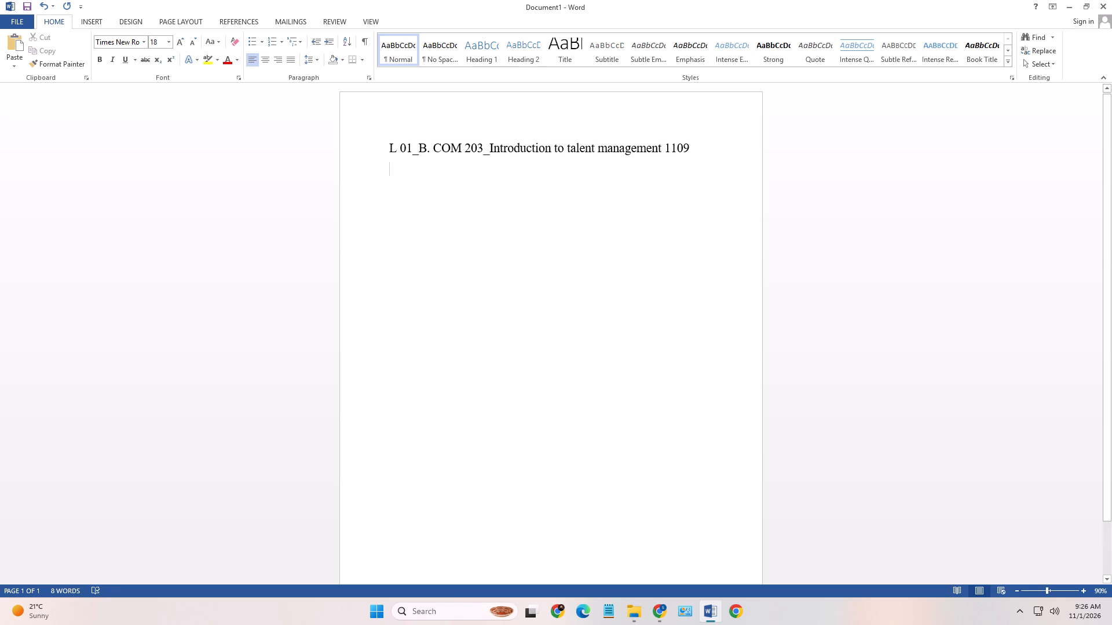
# Switch to the 1920 × 1080 px lecture edit design in Canva and look through the topic, program, course and semester lines on its pages.
pyautogui.press('super+1')
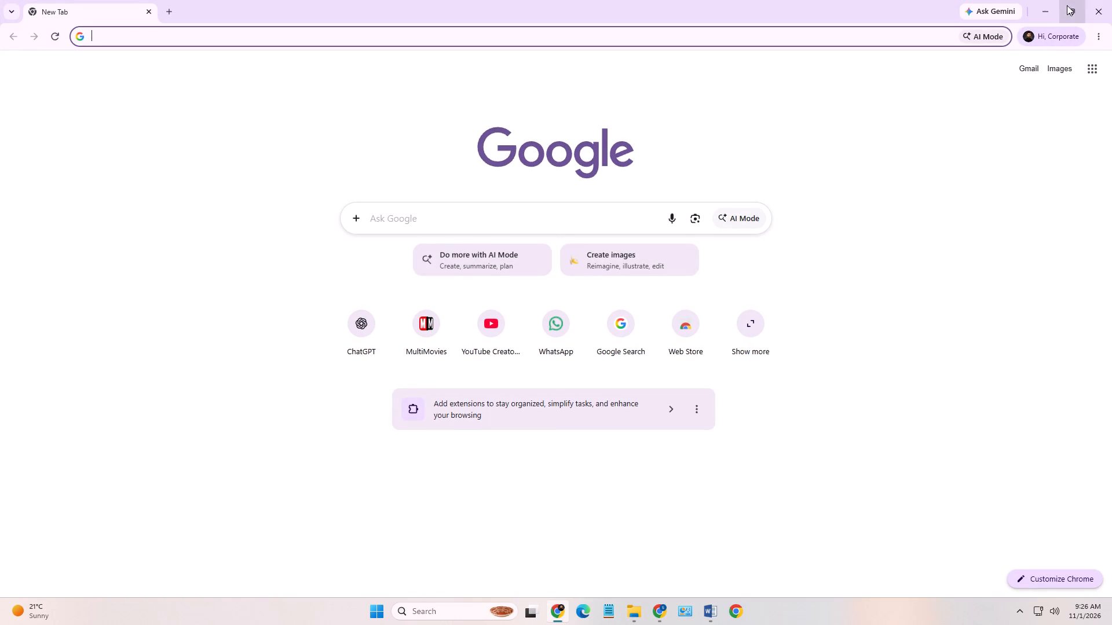
pyautogui.click(1095, 2)
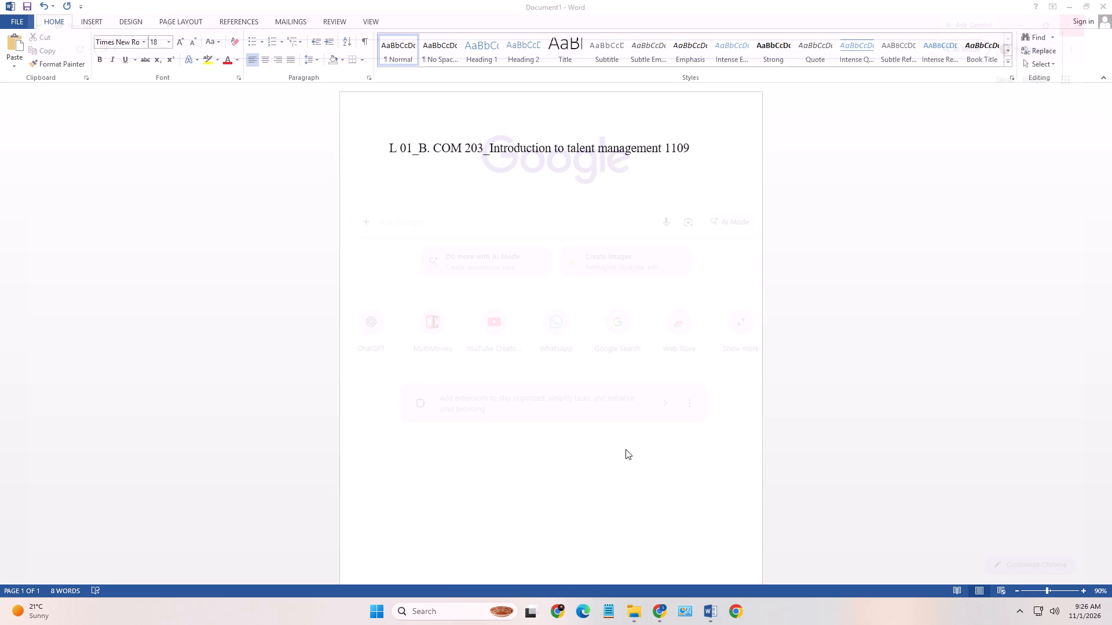
pyautogui.press('super+Tab')
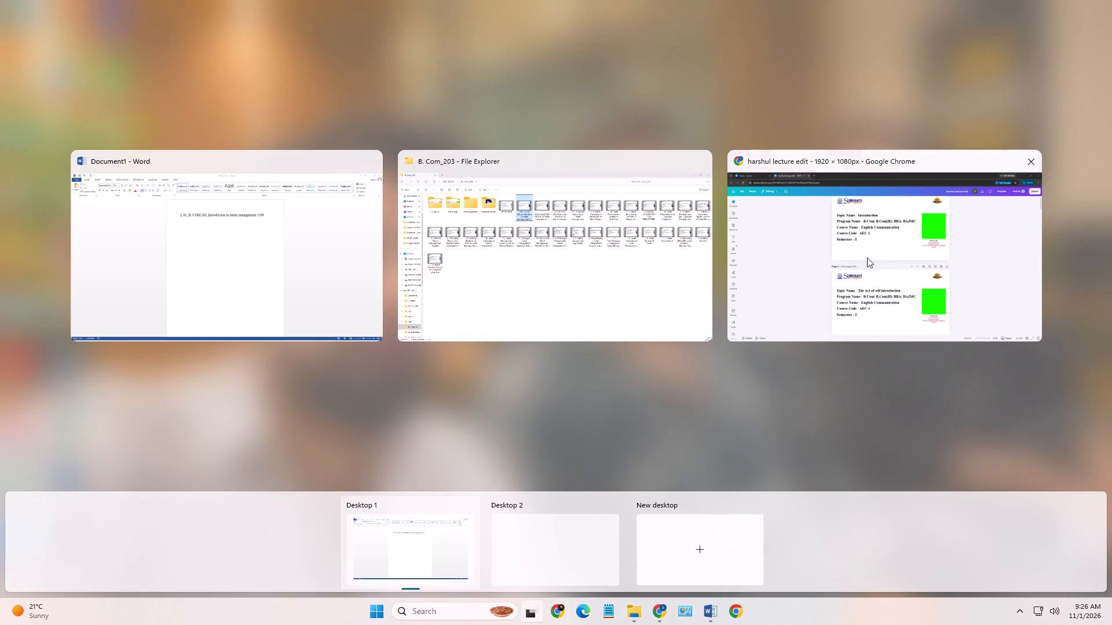
pyautogui.moveTo(887, 257); pyautogui.dragTo(460, 242)
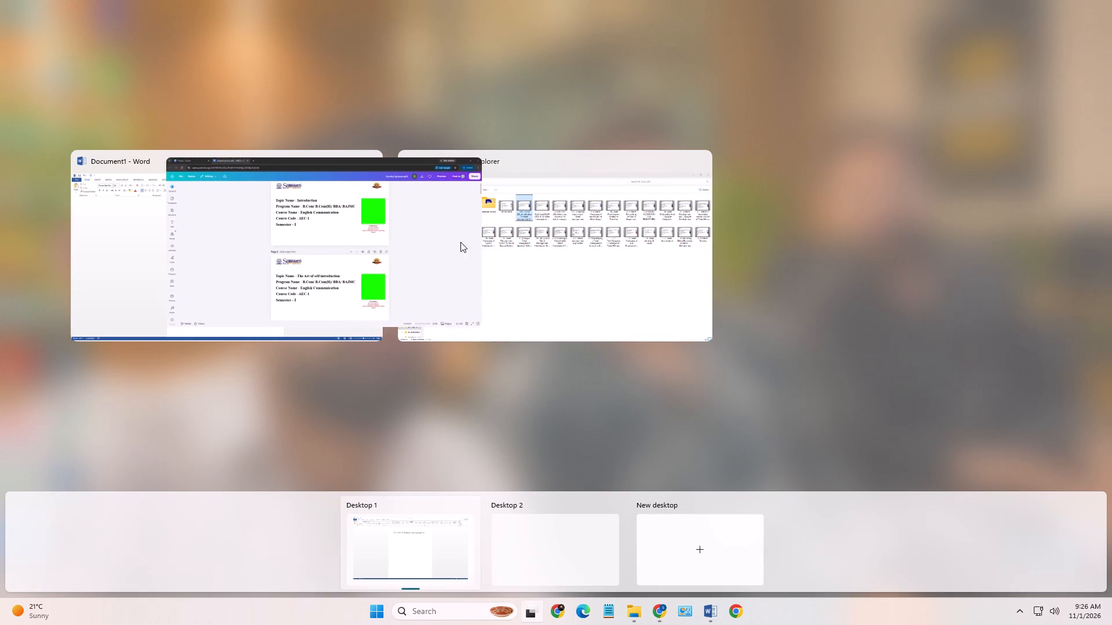
pyautogui.moveTo(460, 242); pyautogui.dragTo(897, 256)
pyautogui.click(897, 256)
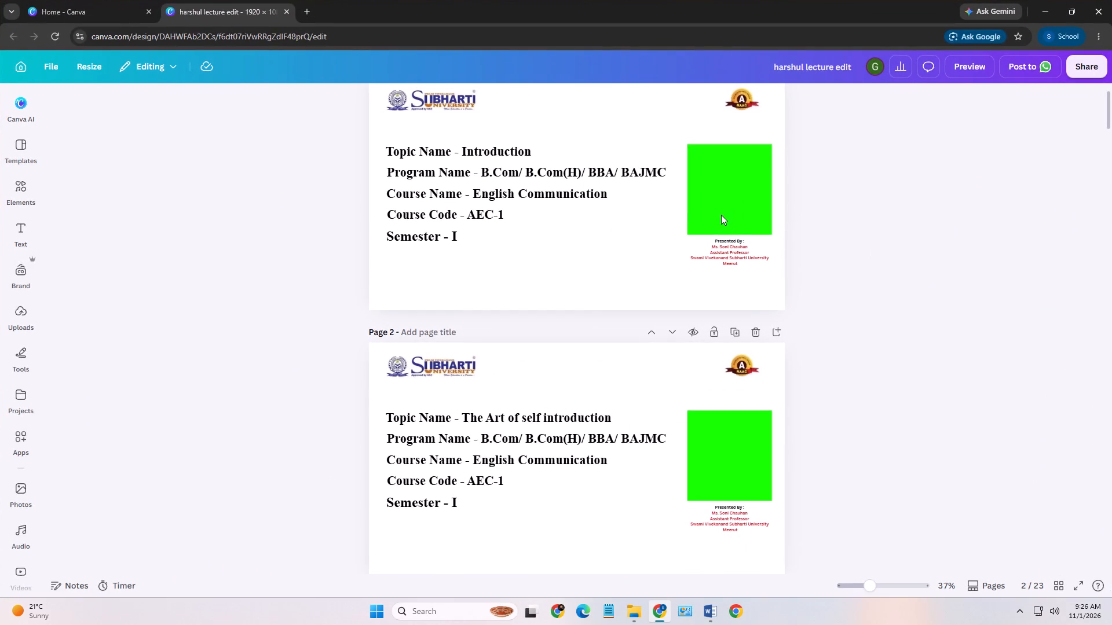
pyautogui.scroll(3, 708, 256)
pyautogui.keyDown('ctrl'); pyautogui.scroll(-1, 726, 282); pyautogui.keyUp('ctrl')
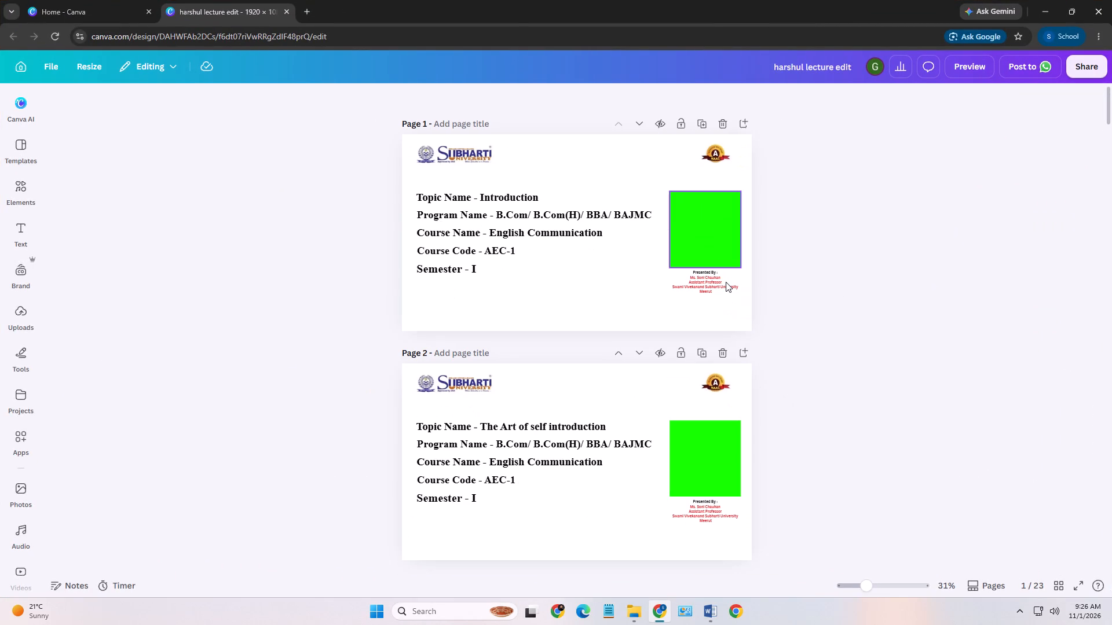
pyautogui.keyDown('ctrl'); pyautogui.scroll(-1, 726, 282); pyautogui.keyUp('ctrl')
pyautogui.keyDown('ctrl'); pyautogui.scroll(1, 726, 282); pyautogui.keyUp('ctrl')
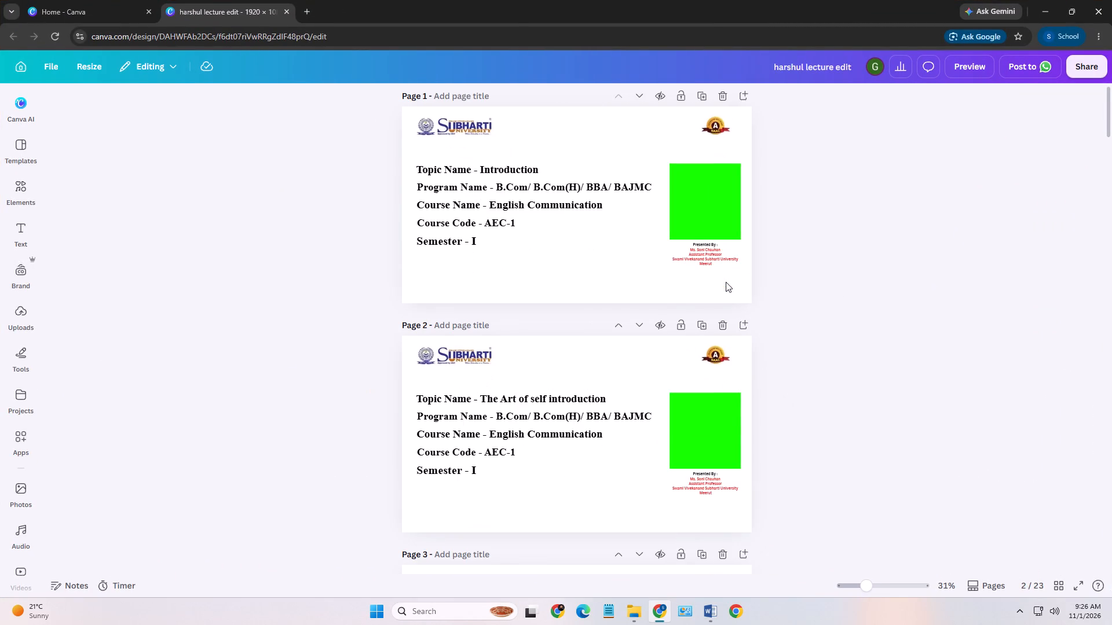
pyautogui.keyDown('ctrl'); pyautogui.scroll(-1, 726, 282); pyautogui.keyUp('ctrl')
pyautogui.keyDown('ctrl'); pyautogui.scroll(1, 726, 282); pyautogui.keyUp('ctrl')
pyautogui.keyDown('ctrl'); pyautogui.scroll(-1, 726, 282); pyautogui.keyUp('ctrl')
pyautogui.keyDown('ctrl'); pyautogui.scroll(1, 726, 282); pyautogui.keyUp('ctrl')
pyautogui.scroll(2, 726, 282)
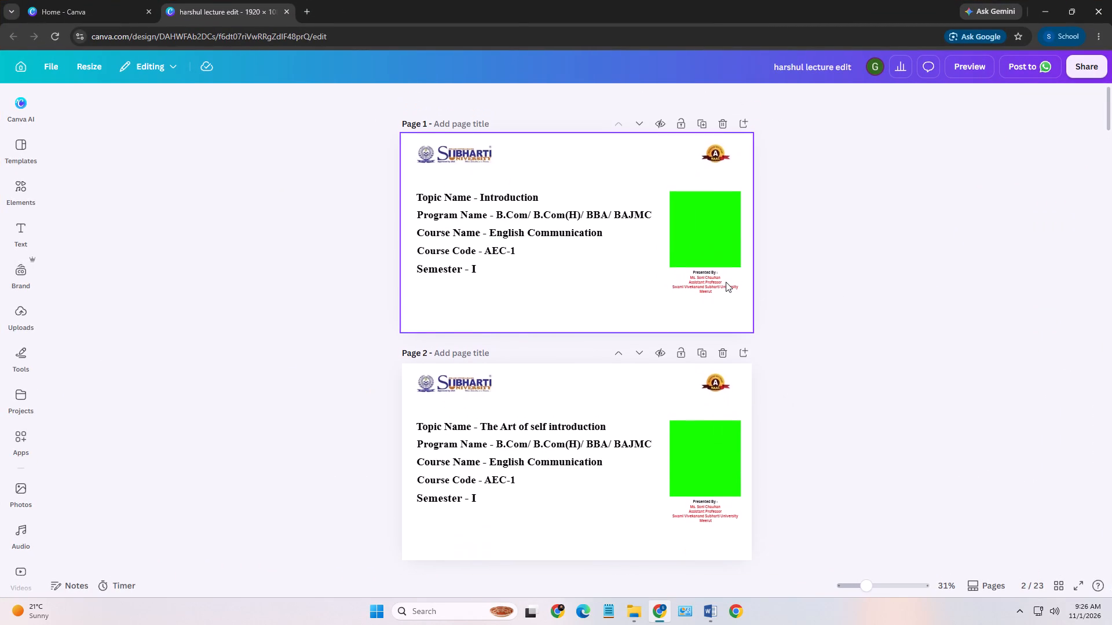
pyautogui.keyDown('ctrl'); pyautogui.scroll(-1, 726, 282); pyautogui.keyUp('ctrl')
pyautogui.keyDown('ctrl'); pyautogui.scroll(1, 726, 282); pyautogui.keyUp('ctrl')
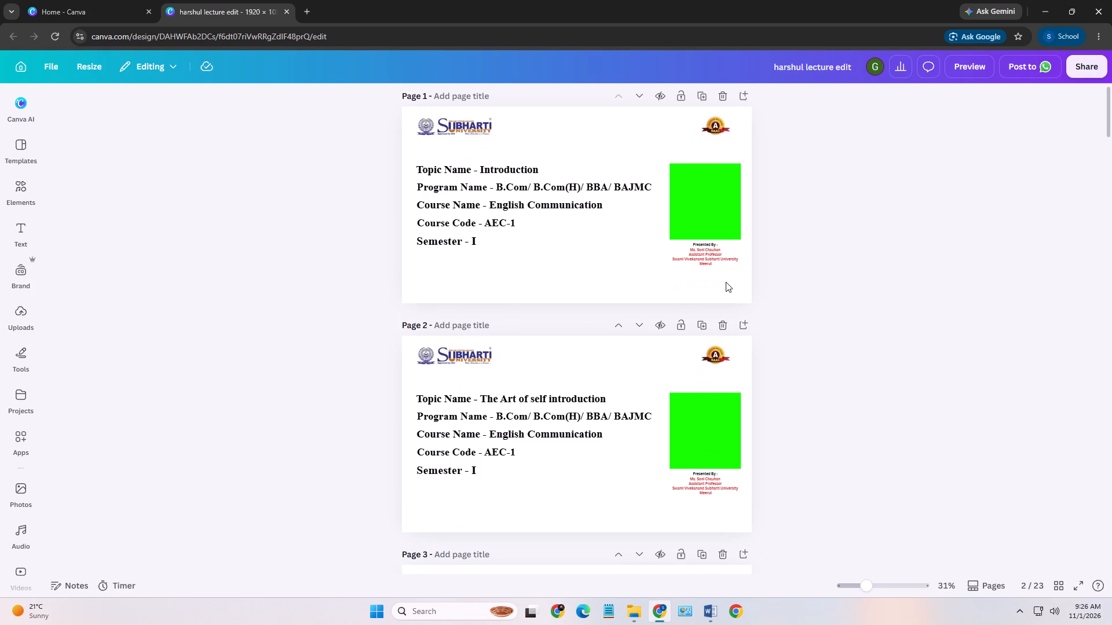
pyautogui.scroll(2, 726, 282)
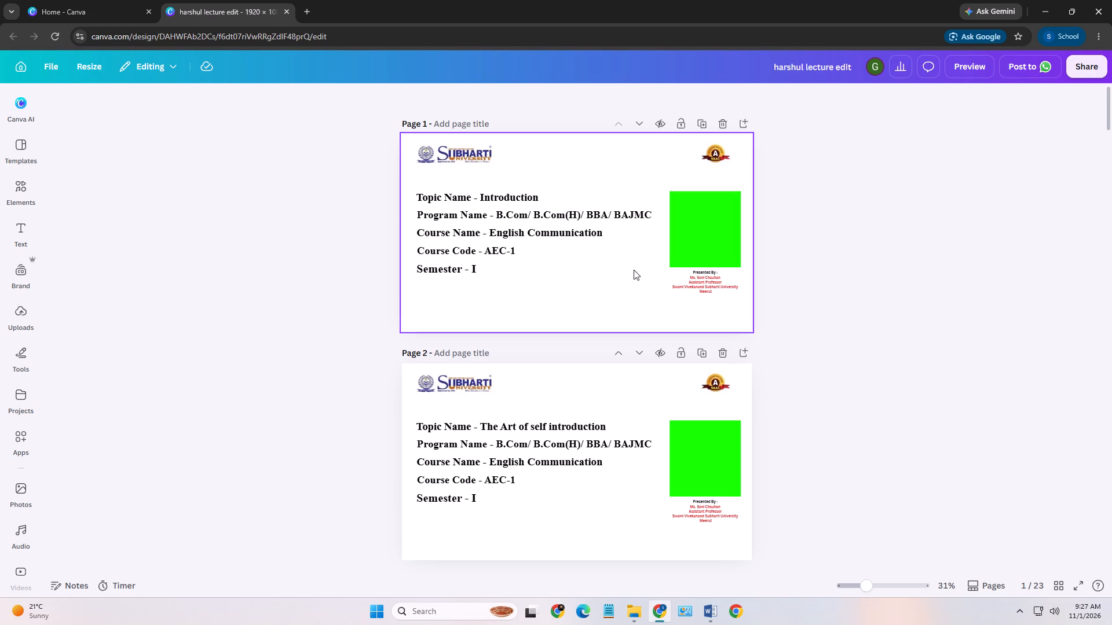
pyautogui.scroll(-4, 627, 297)
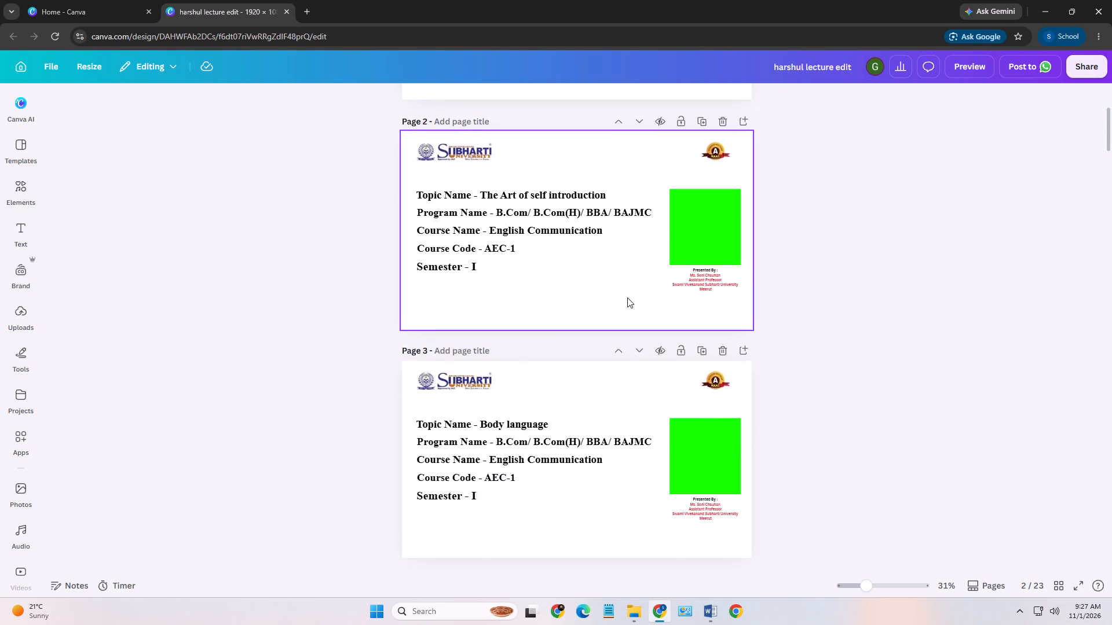
pyautogui.scroll(-12, 627, 297)
pyautogui.scroll(2, 628, 295)
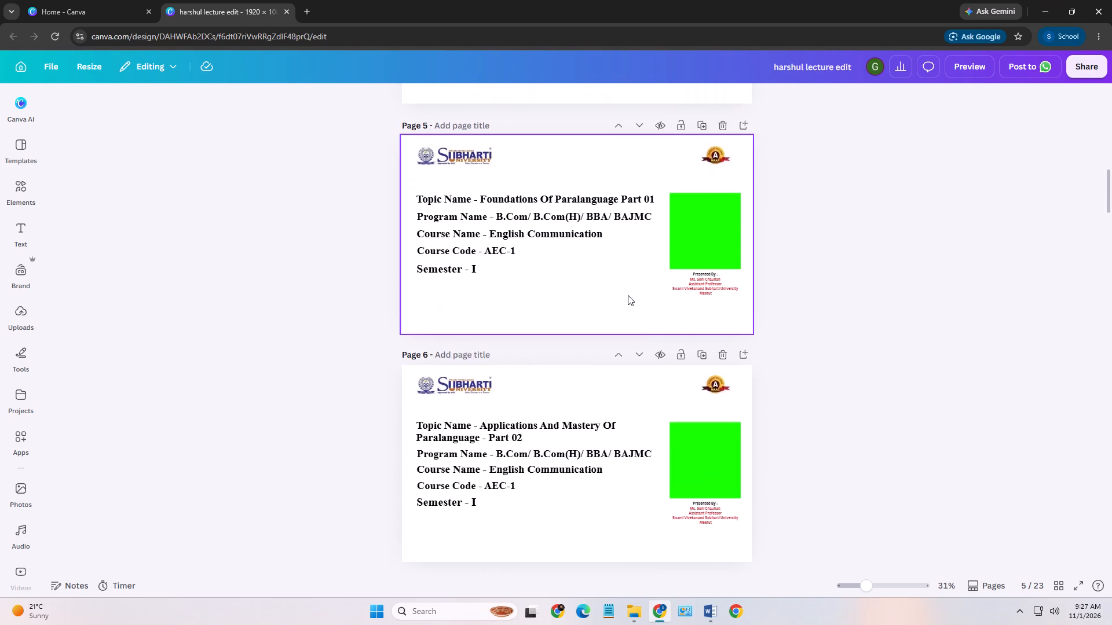
pyautogui.scroll(-10, 628, 295)
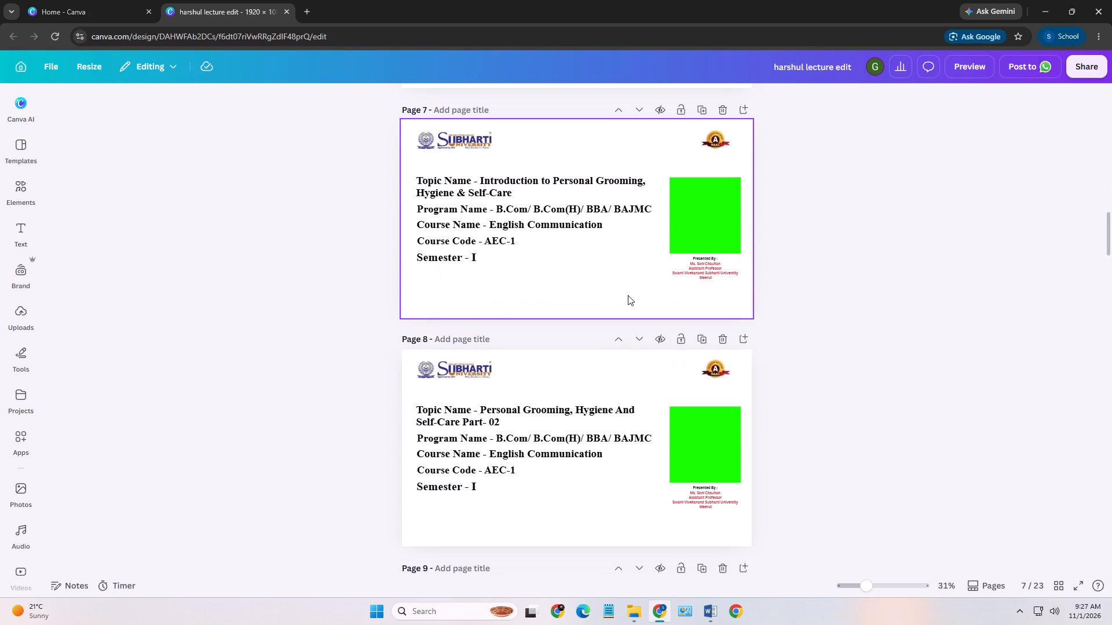
pyautogui.scroll(-5, 628, 295)
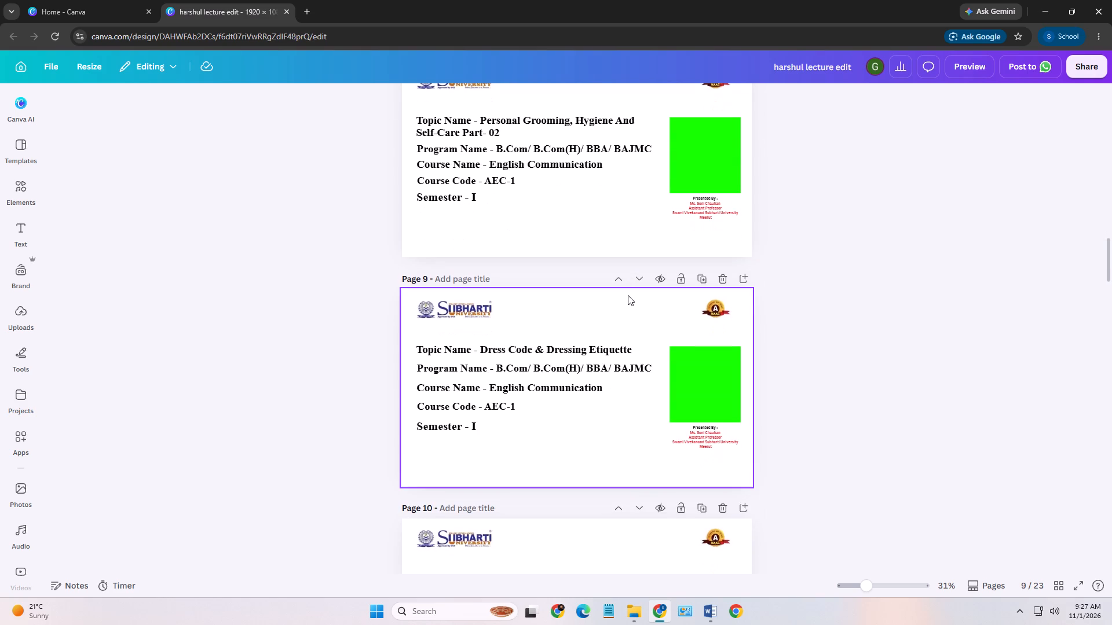
pyautogui.scroll(-17, 628, 295)
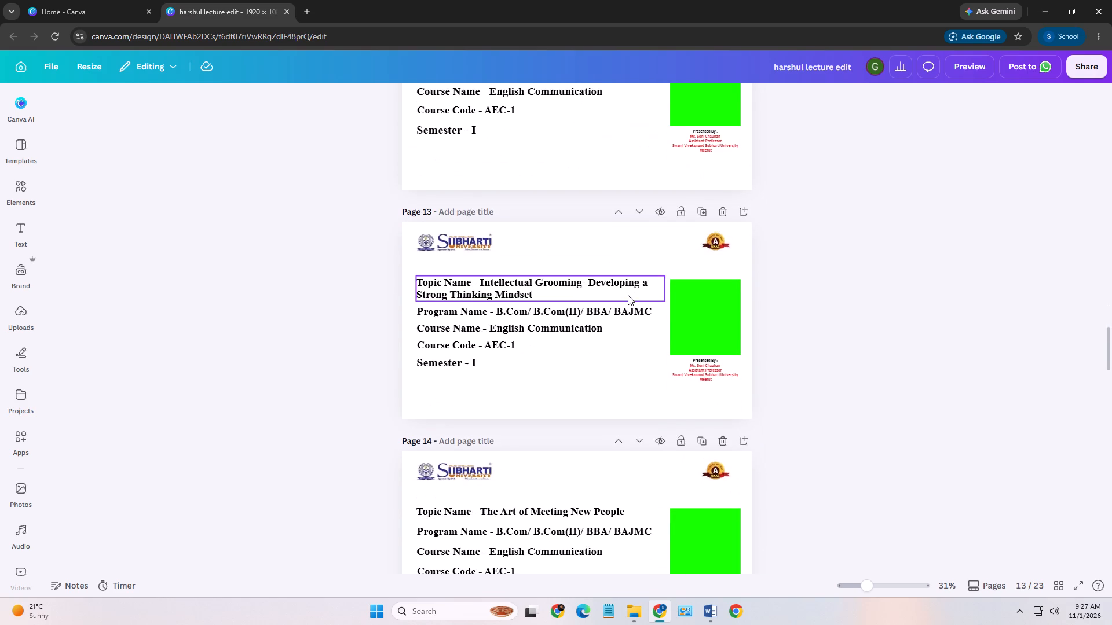
pyautogui.scroll(-6, 628, 295)
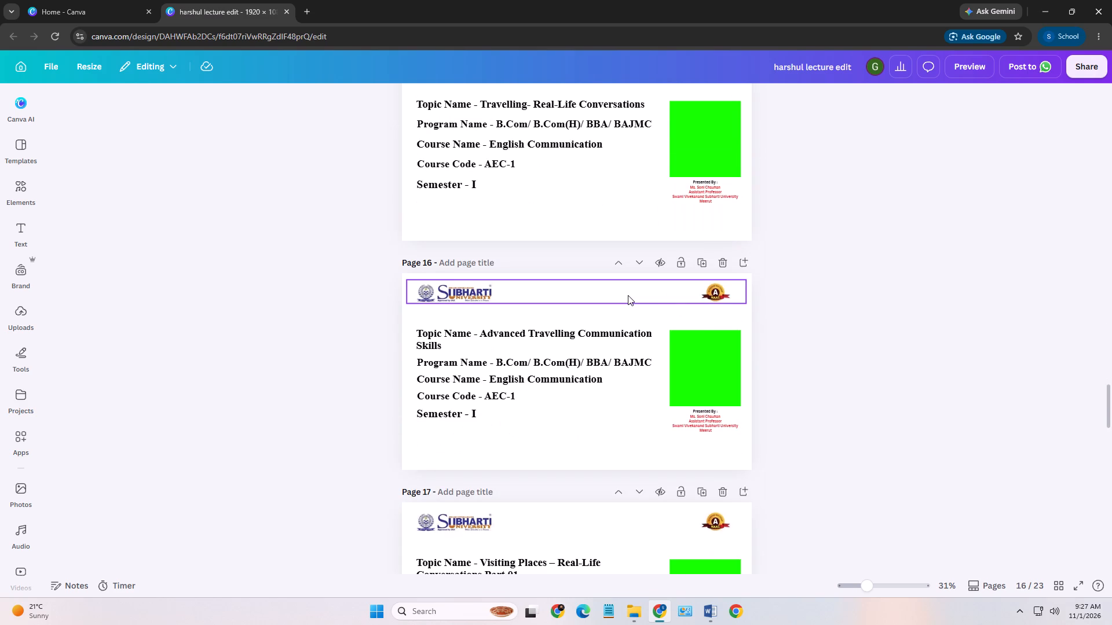
pyautogui.scroll(20, 628, 295)
pyautogui.scroll(3, 628, 295)
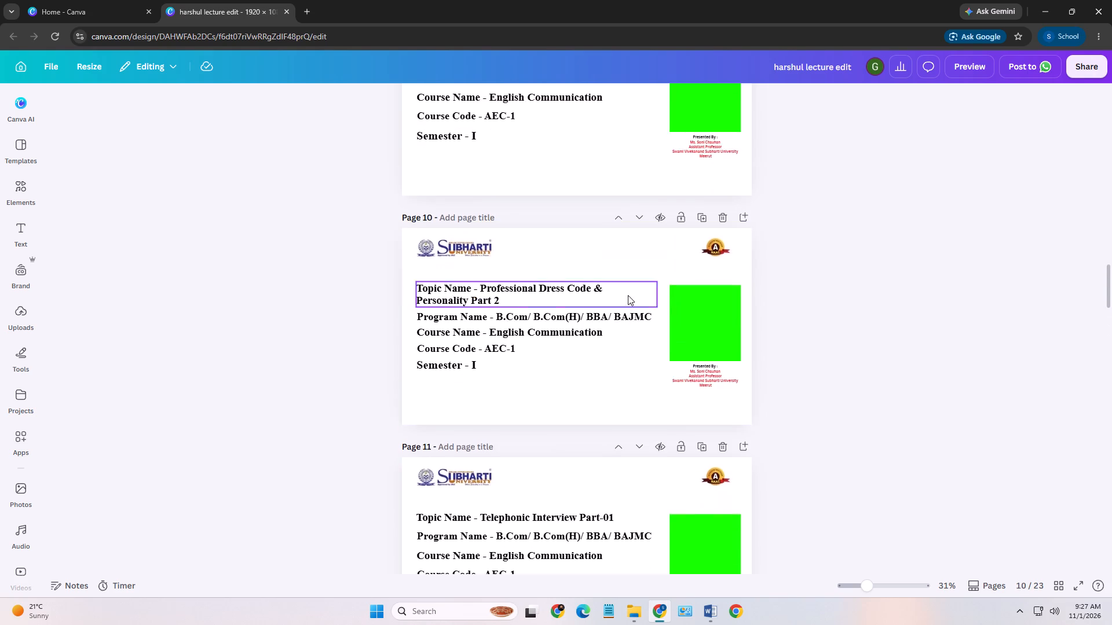
pyautogui.scroll(19, 628, 295)
pyautogui.scroll(4, 628, 295)
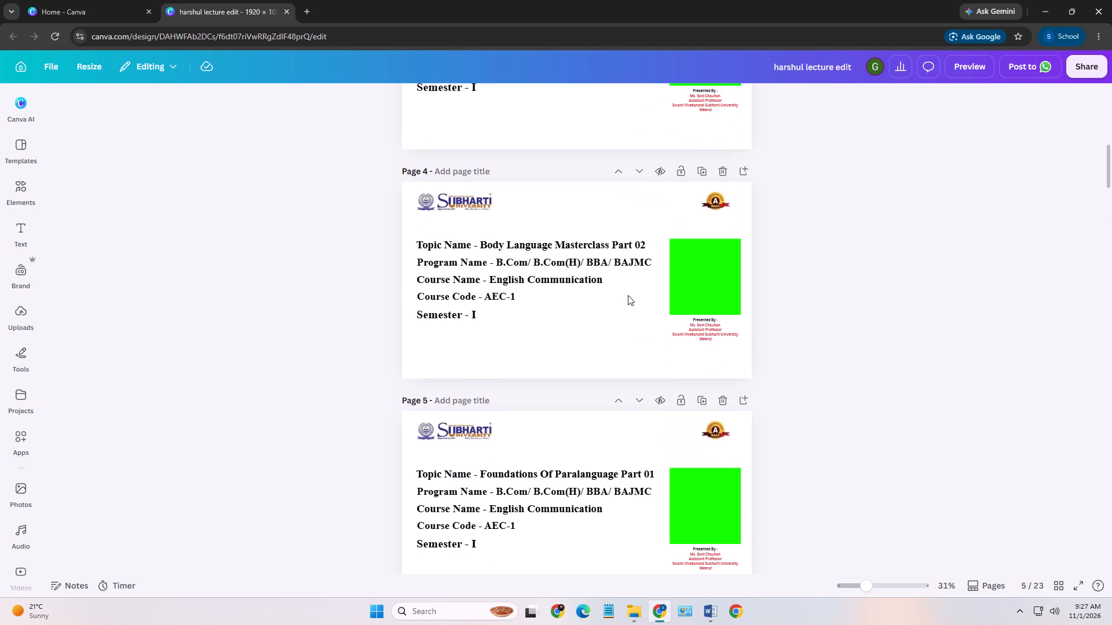
pyautogui.scroll(5, 628, 295)
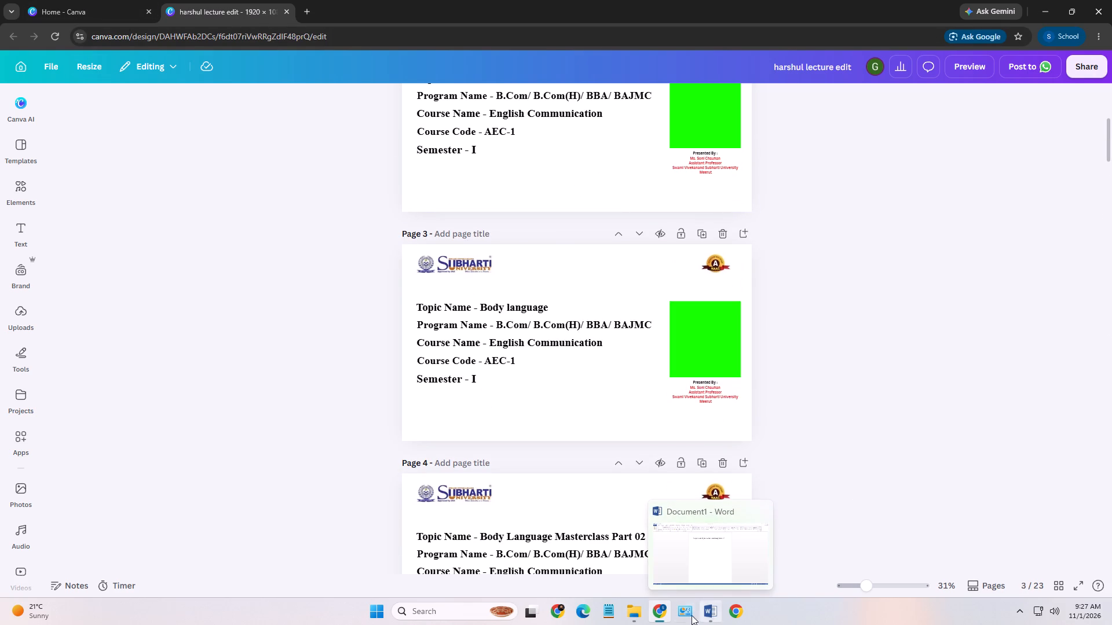
# Switch to File Explorer and open image 1 in the Front page subfolder of B. Com_203 to examine the existing front page.
pyautogui.click(637, 615)
pyautogui.moveTo(371, 349); pyautogui.dragTo(348, 330)
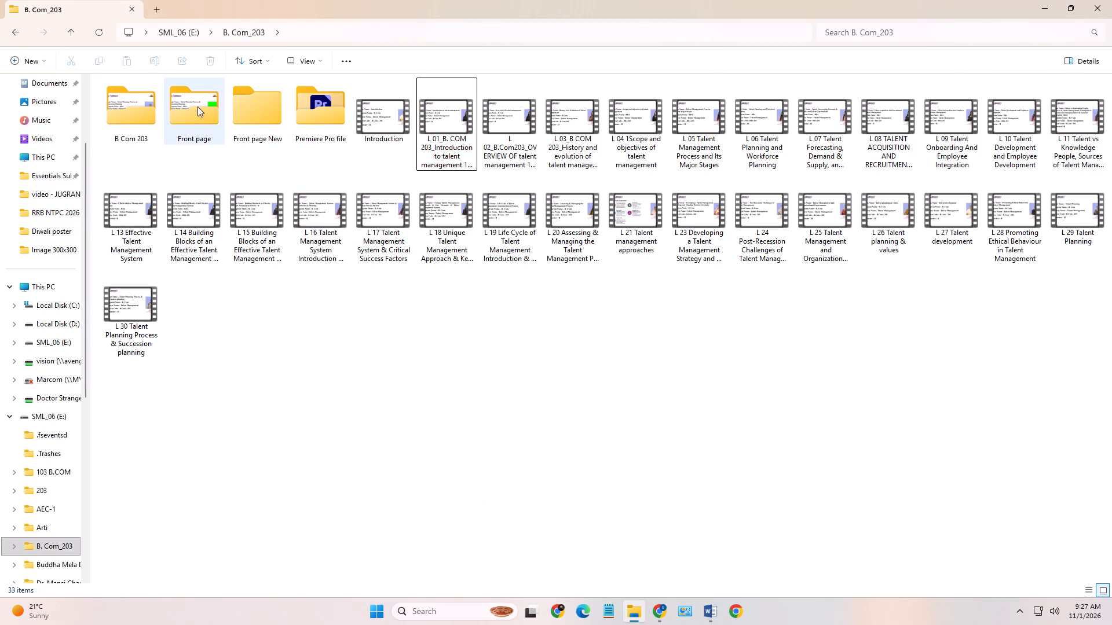
pyautogui.doubleClick(197, 106)
pyautogui.doubleClick(142, 127)
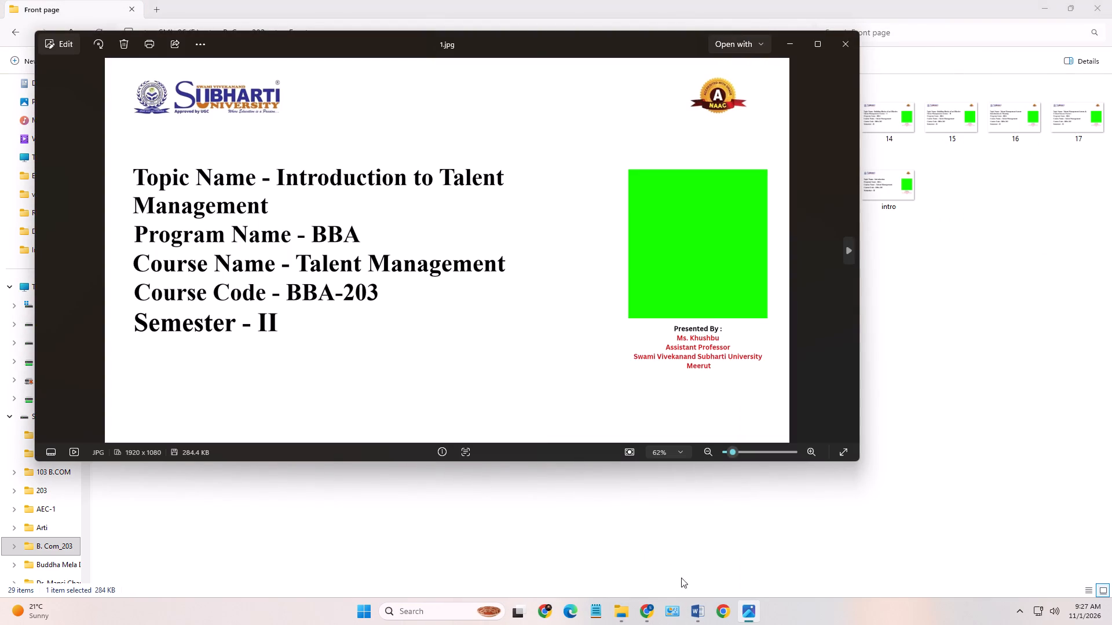
# Return to the Canva design and change the semester on page 1 to II.
pyautogui.click(706, 615)
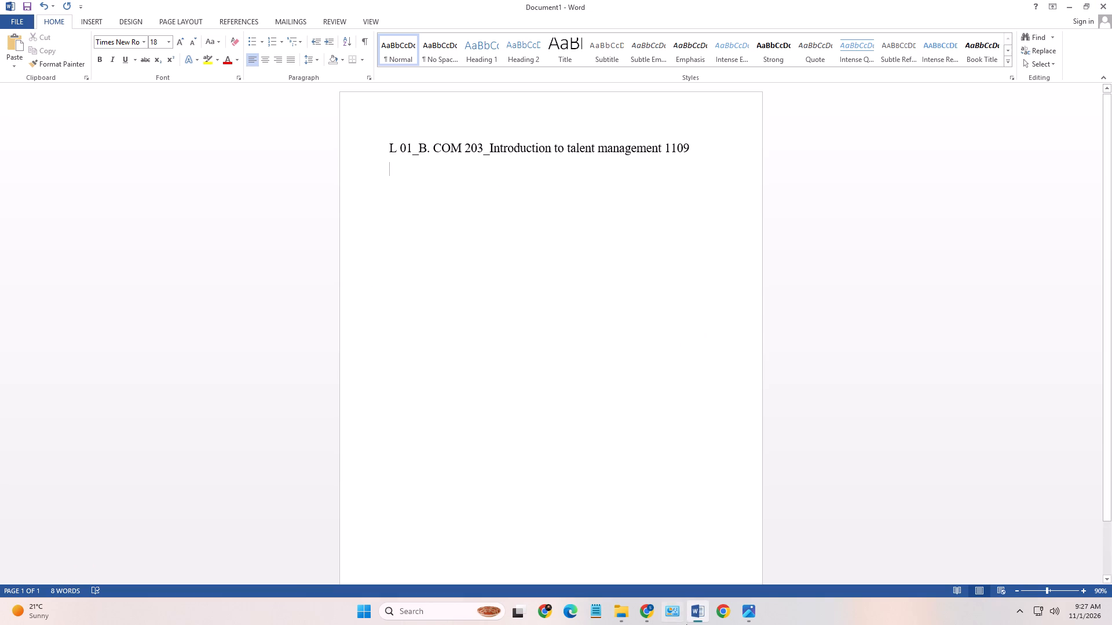
pyautogui.click(645, 613)
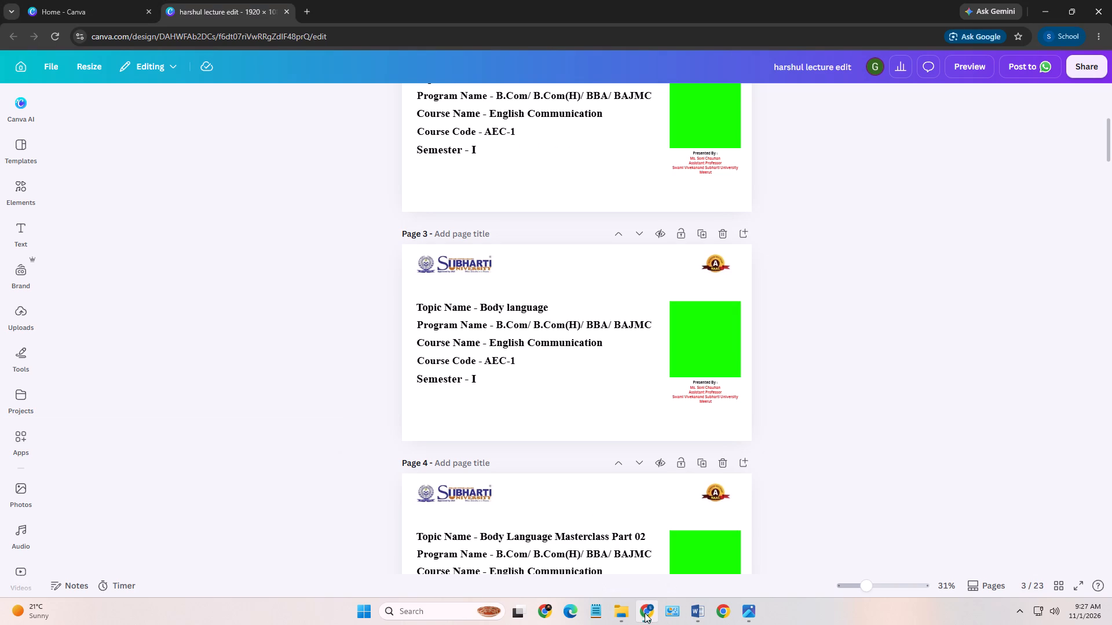
pyautogui.scroll(16, 512, 281)
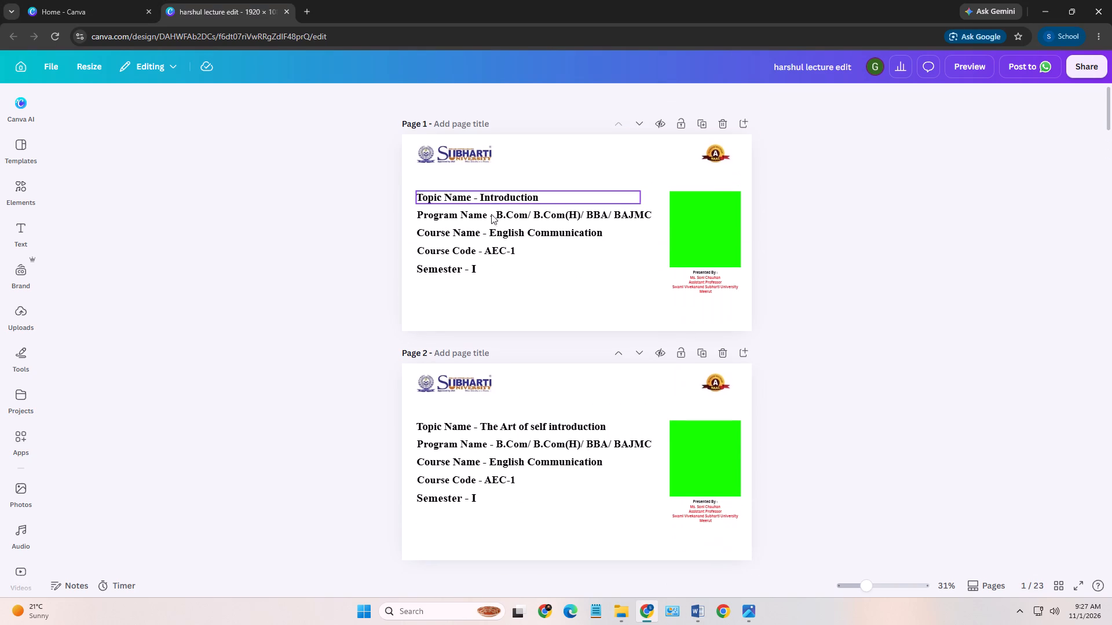
pyautogui.keyDown('ctrl'); pyautogui.scroll(3, 514, 252); pyautogui.keyUp('ctrl')
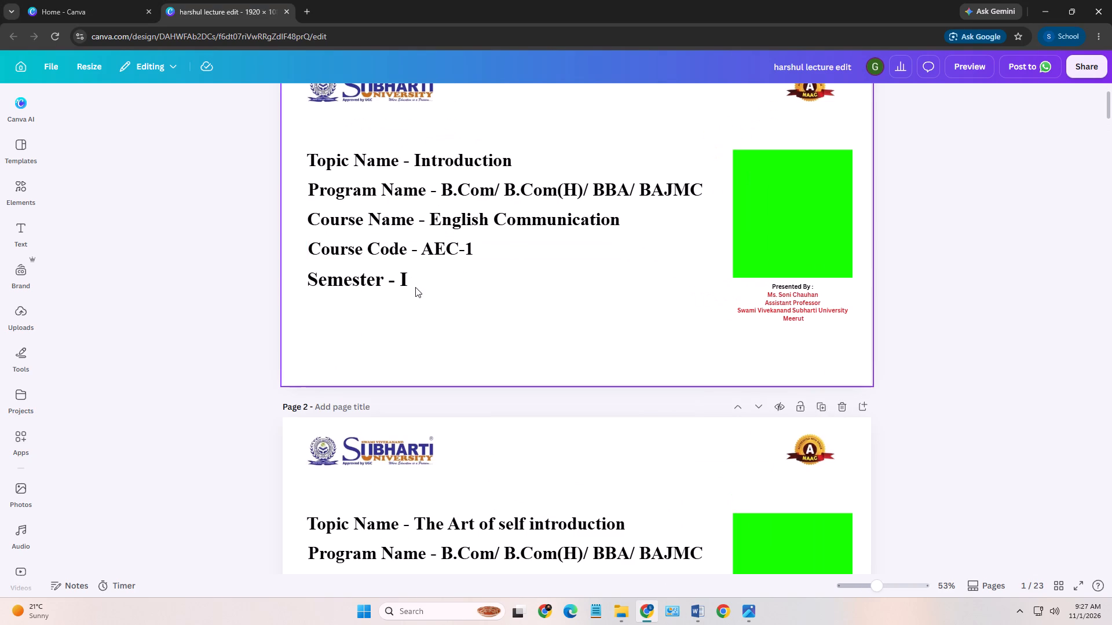
pyautogui.click(412, 284)
pyautogui.click(406, 280)
pyautogui.click(406, 280)
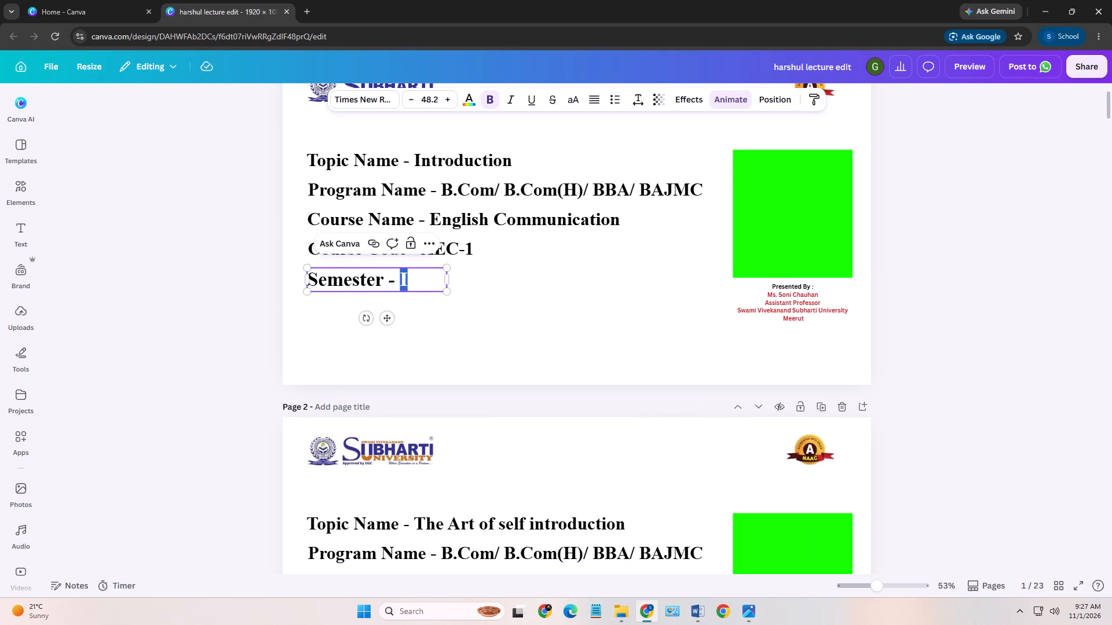
pyautogui.hotkey('ctrl', 'c')
pyautogui.hotkey('ctrl', 'c')
pyautogui.click(411, 278)
pyautogui.hotkey('ctrl', 'v')
pyautogui.click(487, 305)
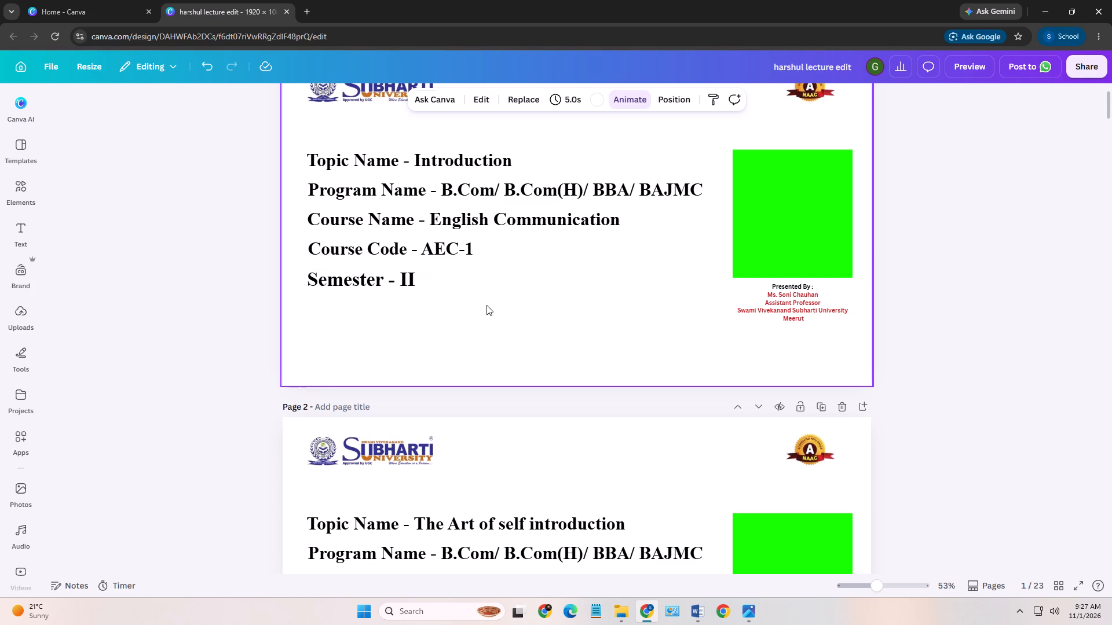
# Switch to Word and copy the course code B. COM 203 from the Introduction to talent management title line.
pyautogui.click(693, 613)
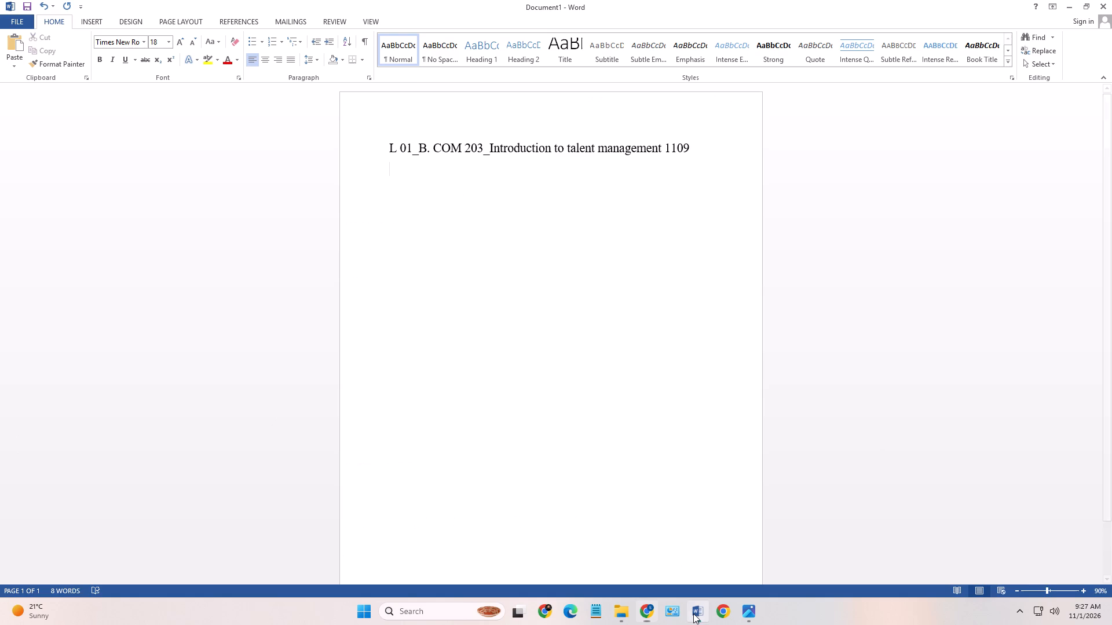
pyautogui.click(693, 613)
pyautogui.click(693, 613)
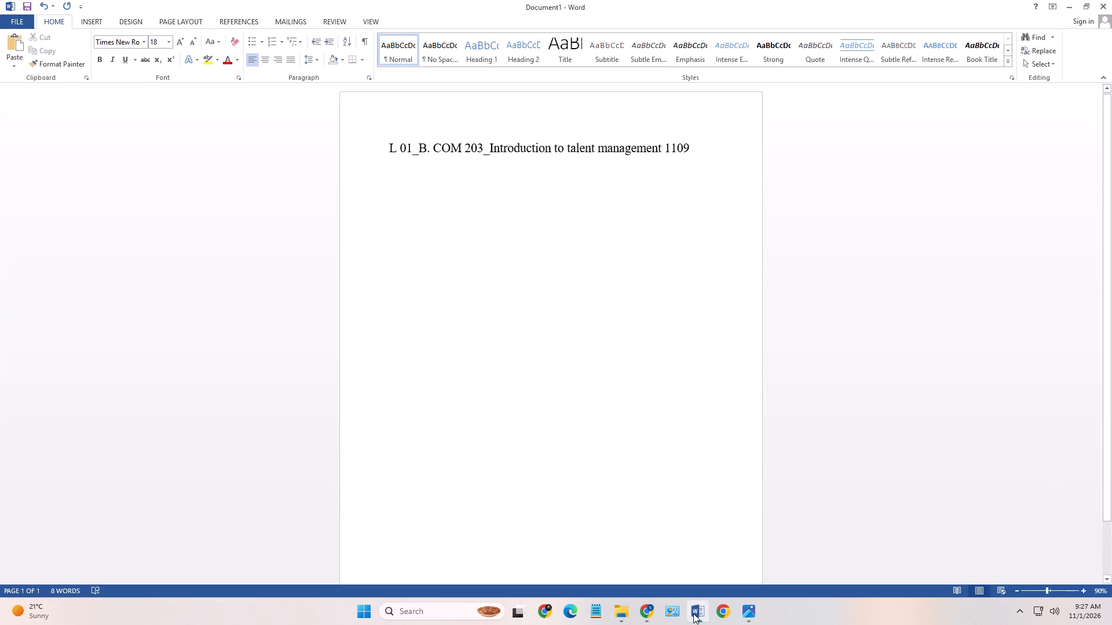
pyautogui.click(693, 613)
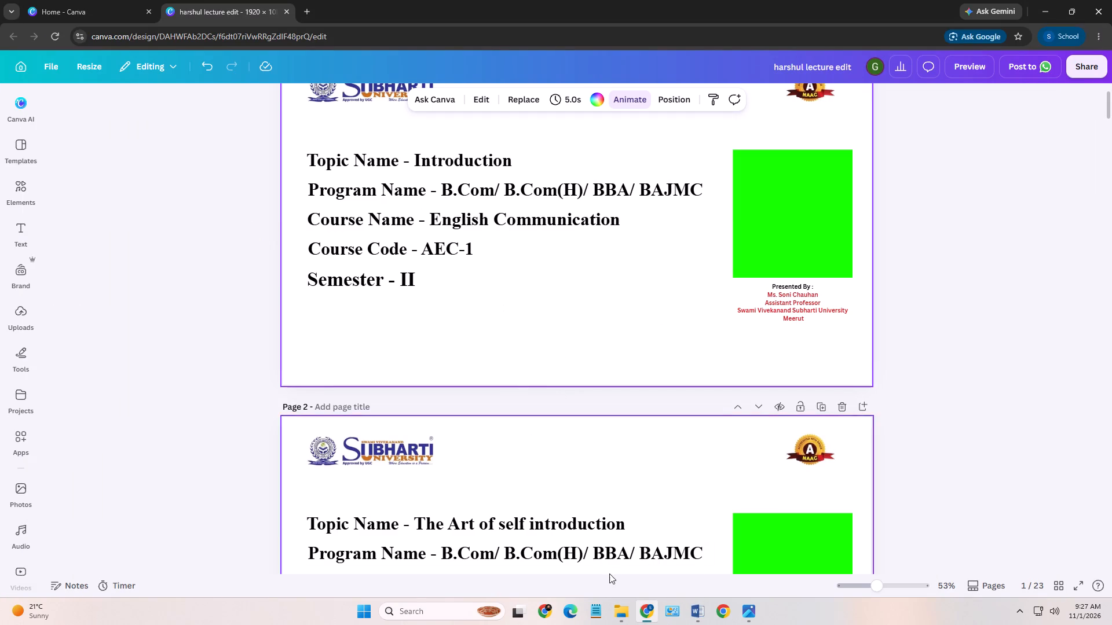
pyautogui.click(694, 610)
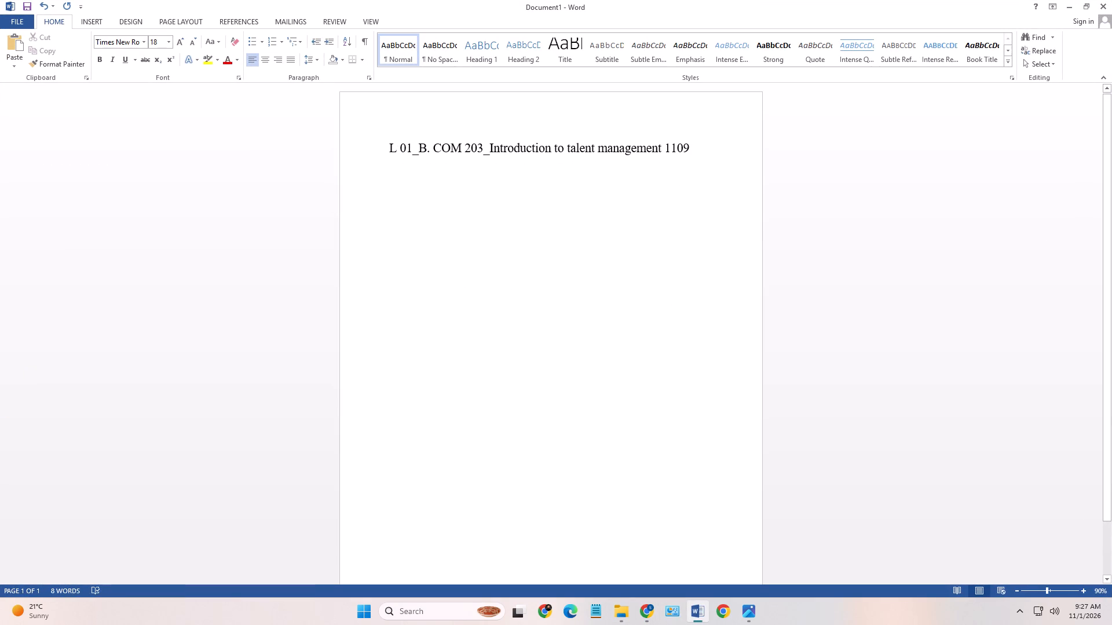
pyautogui.moveTo(484, 146); pyautogui.dragTo(420, 148)
pyautogui.hotkey('ctrl', 'c')
pyautogui.hotkey('ctrl', 'c')
pyautogui.hotkey('ctrl', 'c')
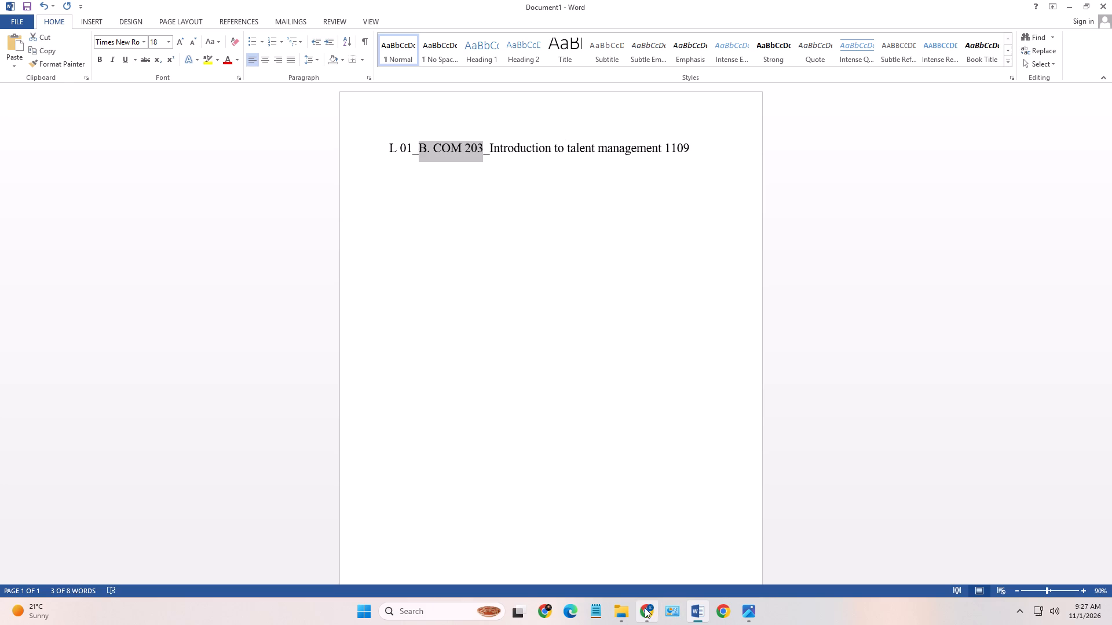
# Return to the Canva design and replace AEC-1 in the page 1 course code line with the copied B. COM 203.
pyautogui.click(645, 608)
pyautogui.doubleClick(478, 246)
pyautogui.moveTo(477, 246); pyautogui.dragTo(451, 246)
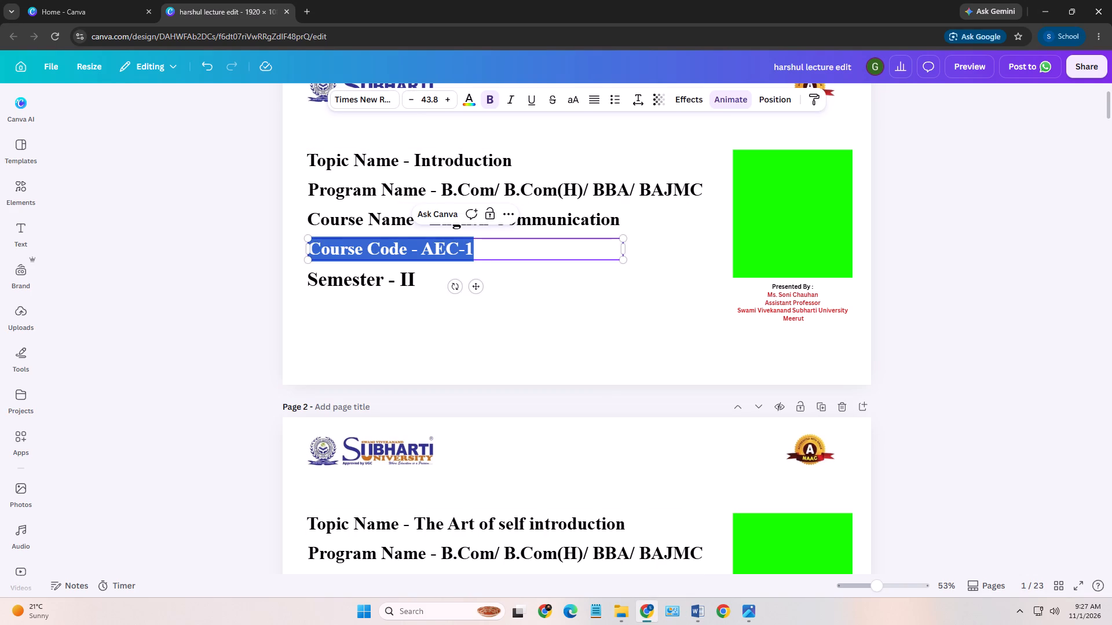
pyautogui.moveTo(451, 246); pyautogui.dragTo(433, 245)
pyautogui.click(430, 247)
pyautogui.click(415, 247)
pyautogui.moveTo(420, 251); pyautogui.dragTo(481, 249)
pyautogui.hotkey('ctrl', 'v')
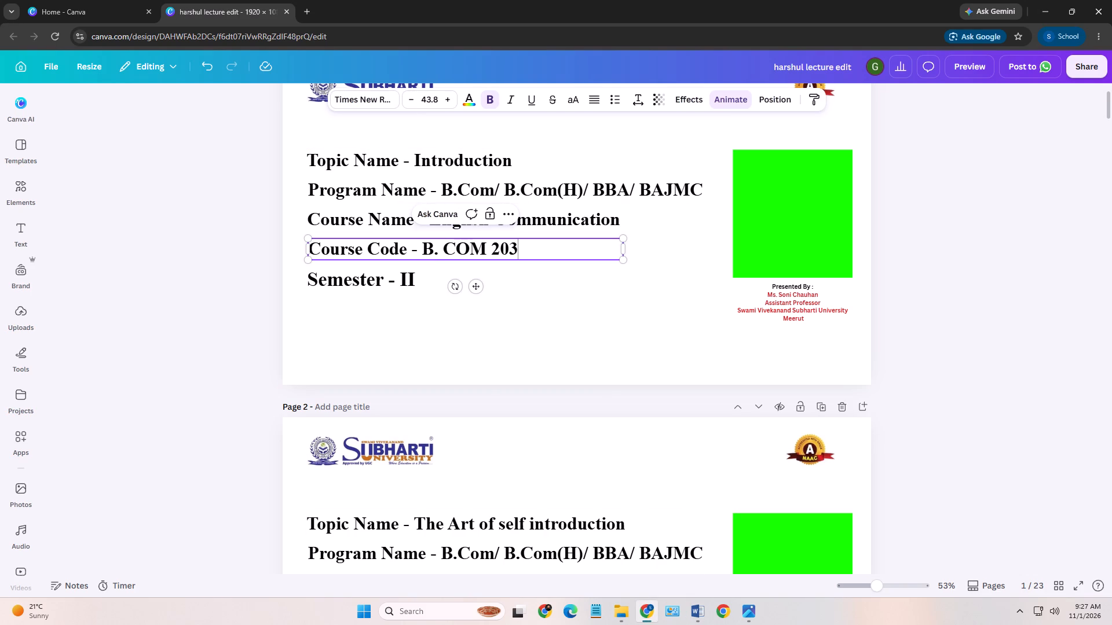
# Rewrite the course code on page 1 as B.com 203, with lowercase com directly after the dot.
pyautogui.click(485, 251)
pyautogui.press('BackSpace')
pyautogui.press('BackSpace')
pyautogui.press('BackSpace')
pyautogui.press('BackSpace')
pyautogui.write('com')
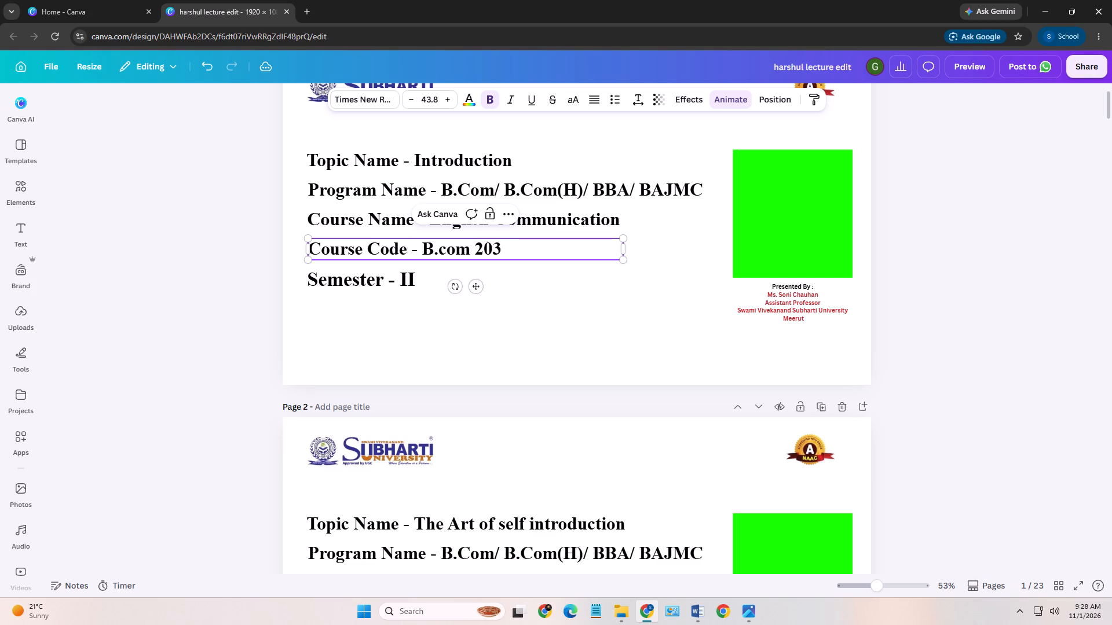
# Append / BBA 203 to the end of the course code line on page 1.
pyautogui.press('Right')
pyautogui.press('Right')
pyautogui.press('Right')
pyautogui.press('Right')
pyautogui.press('Left')
pyautogui.press('Left')
pyautogui.press('Left')
pyautogui.press('Right')
pyautogui.press('Right')
pyautogui.press('Right')
pyautogui.hotkey('shift', '|')
pyautogui.press('BackSpace')
pyautogui.press('\\')
pyautogui.press('BackSpace')
pyautogui.press('/')
pyautogui.press('space')
pyautogui.write('BBA')
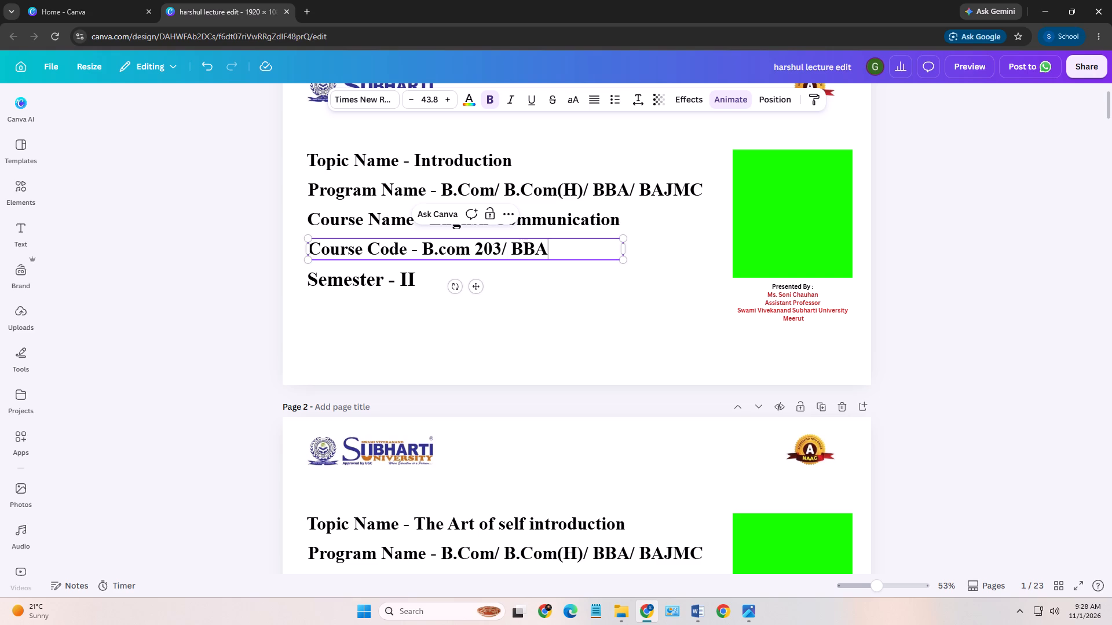
pyautogui.press('space')
pyautogui.write('20')
pyautogui.press('3')
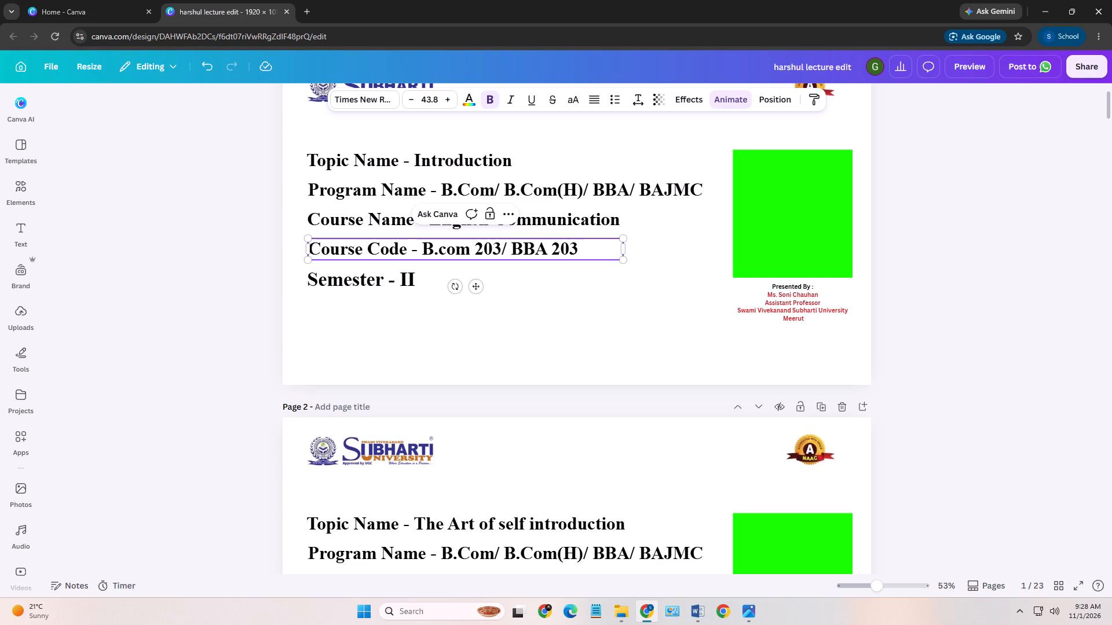
# Replace the space in BBA 203 with a hyphen so the code reads BBA-203.
pyautogui.press('Left')
pyautogui.press('Left')
pyautogui.press('Left')
pyautogui.press('BackSpace')
pyautogui.press('-')
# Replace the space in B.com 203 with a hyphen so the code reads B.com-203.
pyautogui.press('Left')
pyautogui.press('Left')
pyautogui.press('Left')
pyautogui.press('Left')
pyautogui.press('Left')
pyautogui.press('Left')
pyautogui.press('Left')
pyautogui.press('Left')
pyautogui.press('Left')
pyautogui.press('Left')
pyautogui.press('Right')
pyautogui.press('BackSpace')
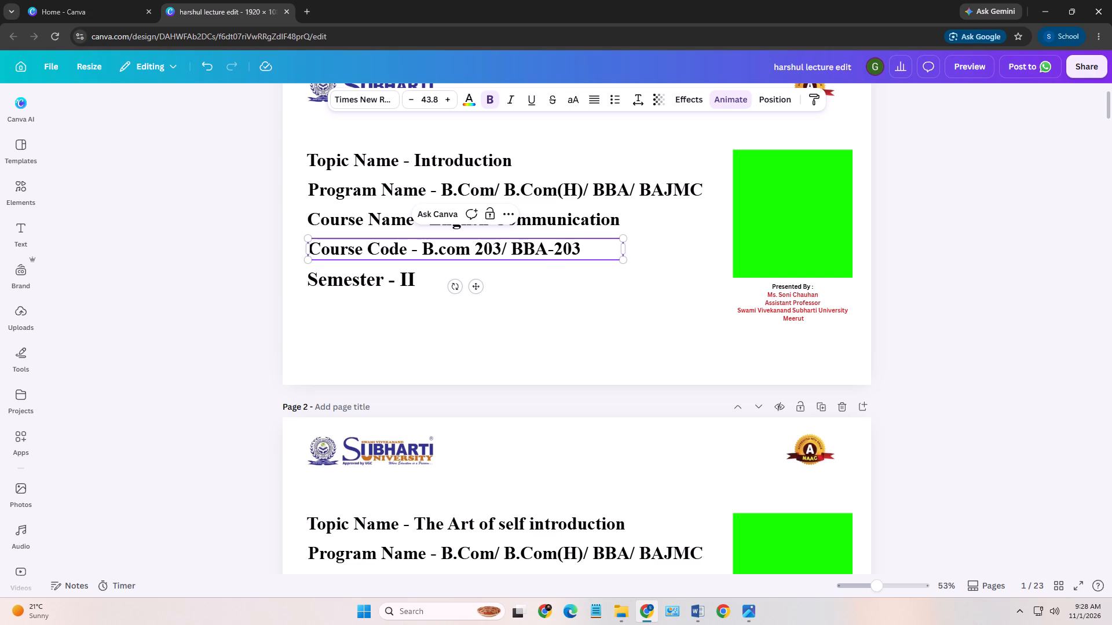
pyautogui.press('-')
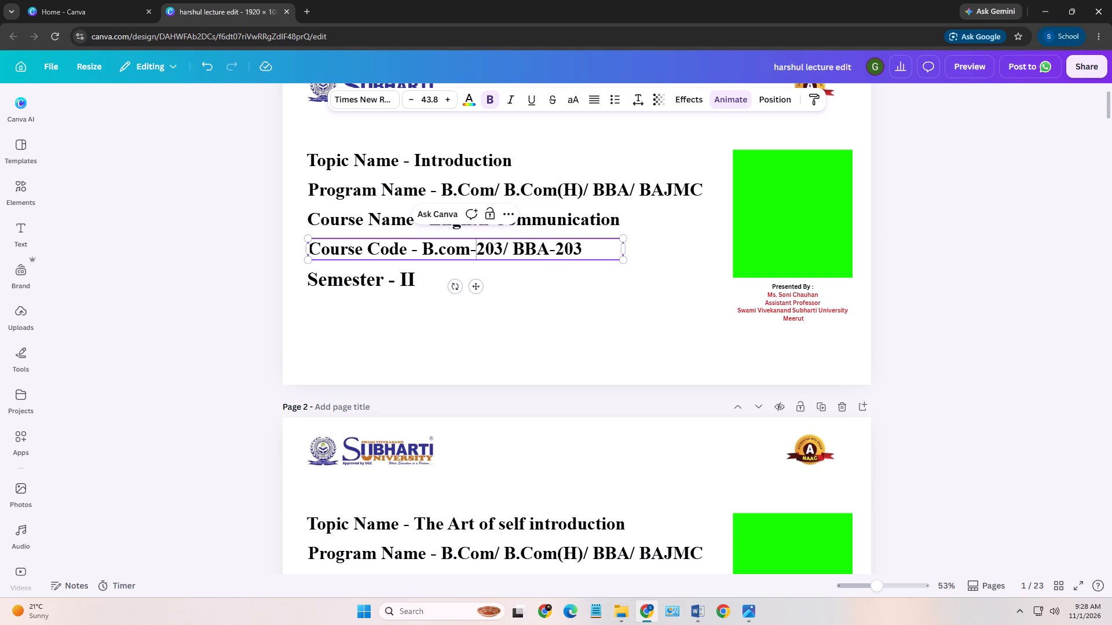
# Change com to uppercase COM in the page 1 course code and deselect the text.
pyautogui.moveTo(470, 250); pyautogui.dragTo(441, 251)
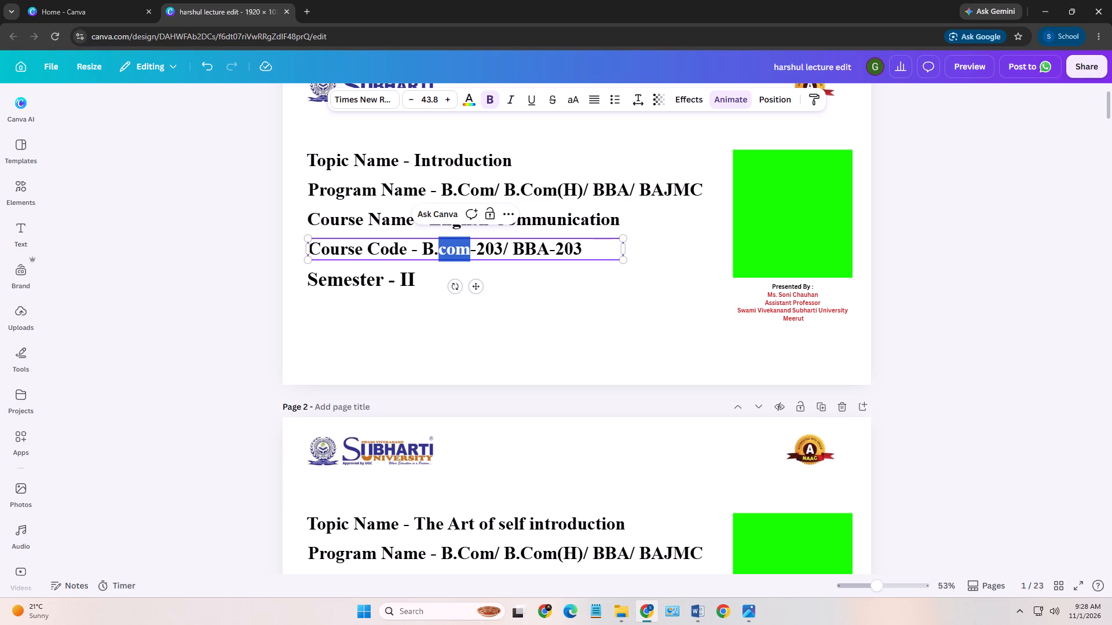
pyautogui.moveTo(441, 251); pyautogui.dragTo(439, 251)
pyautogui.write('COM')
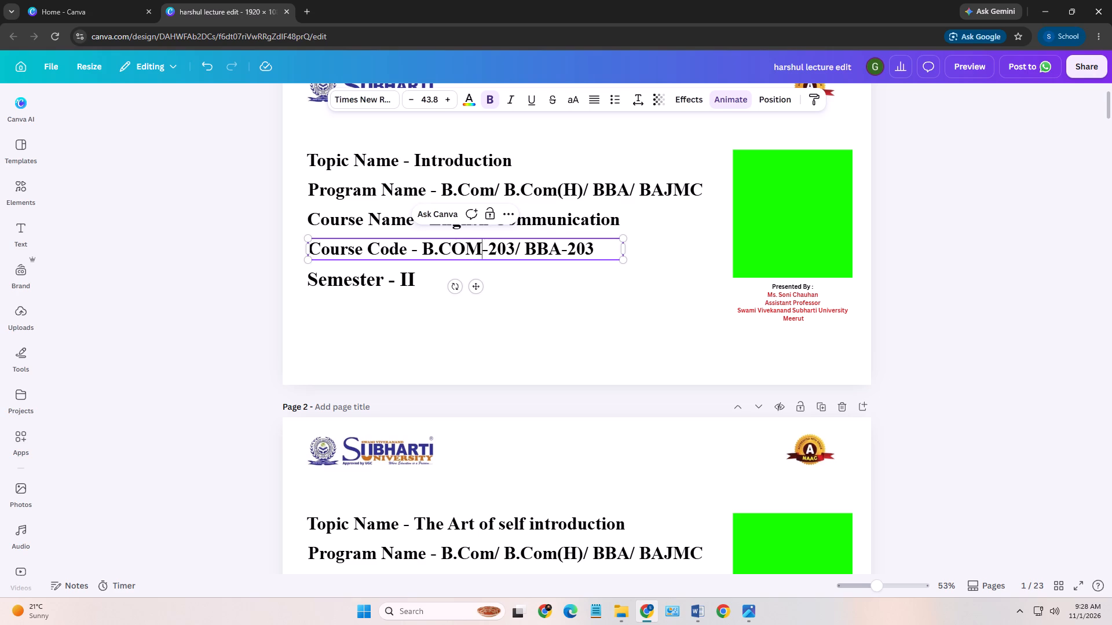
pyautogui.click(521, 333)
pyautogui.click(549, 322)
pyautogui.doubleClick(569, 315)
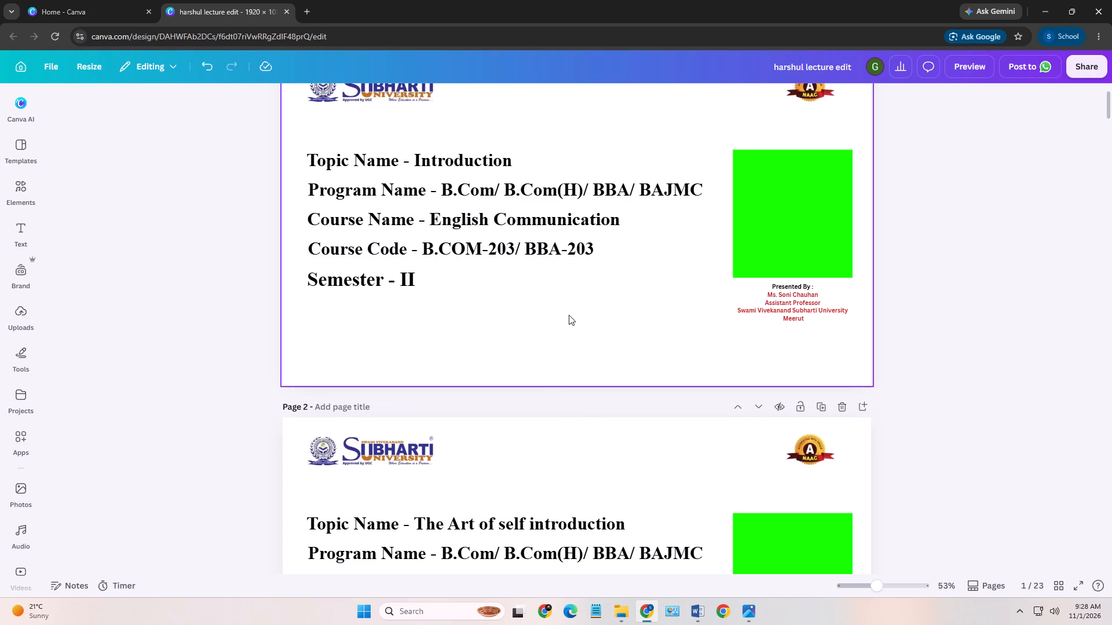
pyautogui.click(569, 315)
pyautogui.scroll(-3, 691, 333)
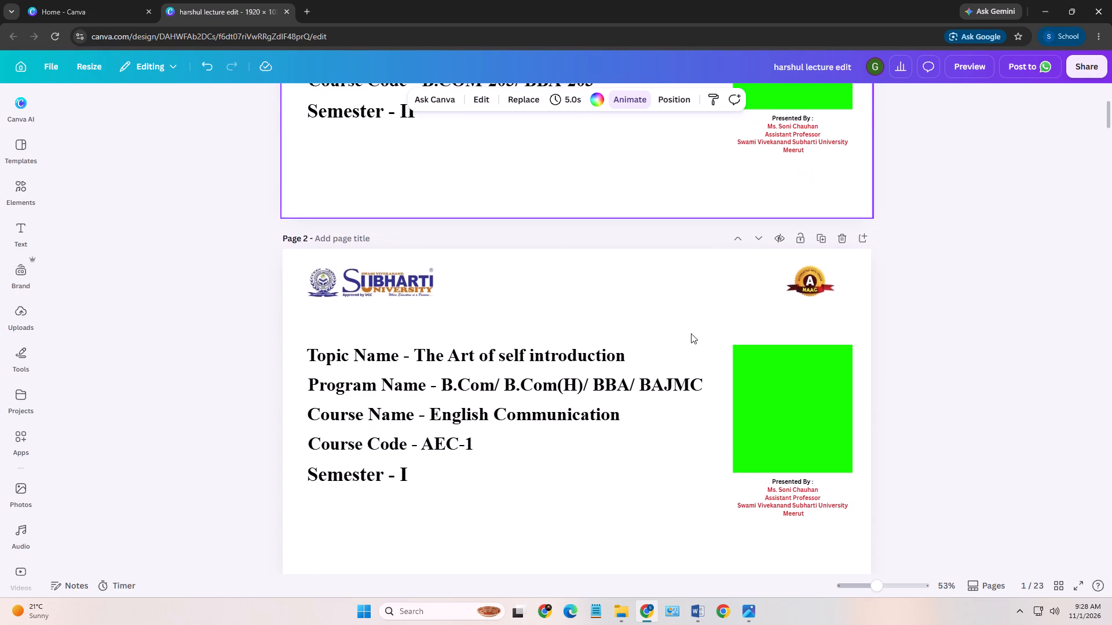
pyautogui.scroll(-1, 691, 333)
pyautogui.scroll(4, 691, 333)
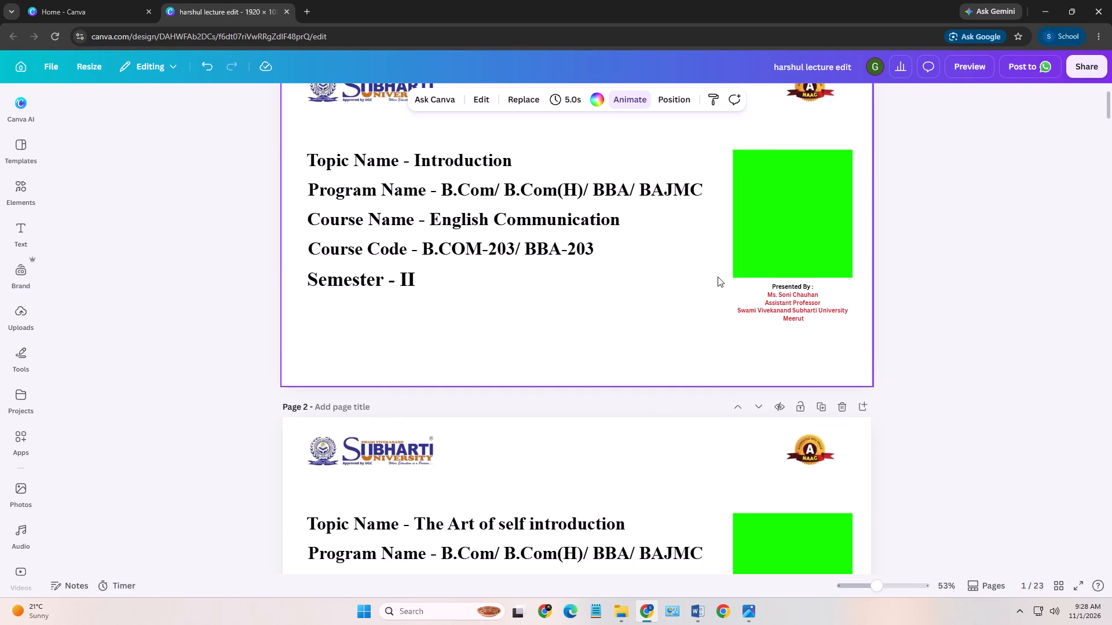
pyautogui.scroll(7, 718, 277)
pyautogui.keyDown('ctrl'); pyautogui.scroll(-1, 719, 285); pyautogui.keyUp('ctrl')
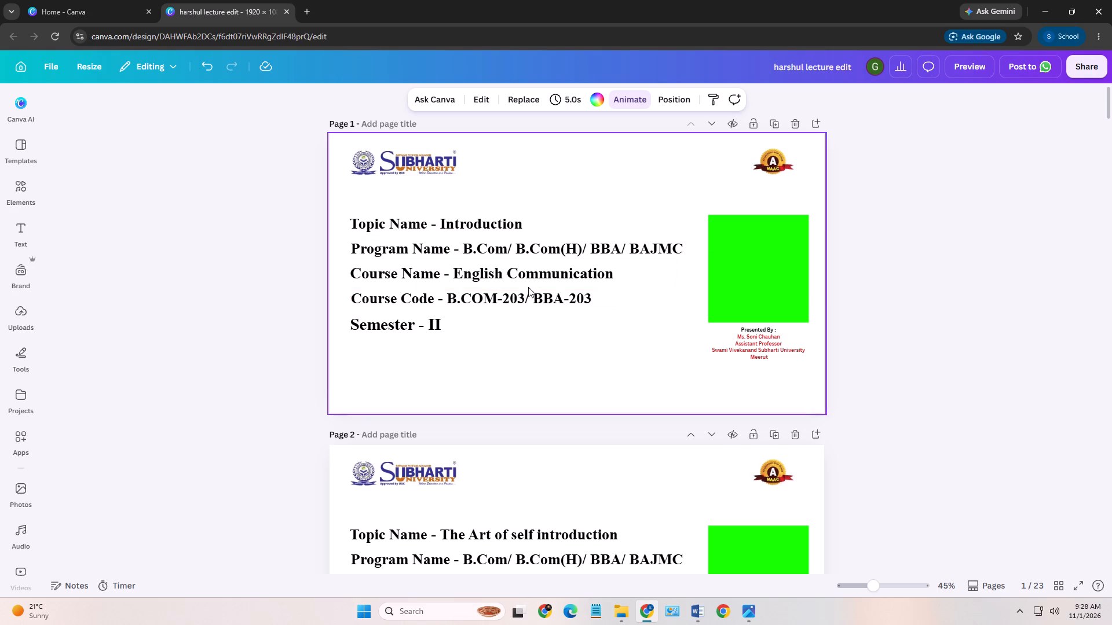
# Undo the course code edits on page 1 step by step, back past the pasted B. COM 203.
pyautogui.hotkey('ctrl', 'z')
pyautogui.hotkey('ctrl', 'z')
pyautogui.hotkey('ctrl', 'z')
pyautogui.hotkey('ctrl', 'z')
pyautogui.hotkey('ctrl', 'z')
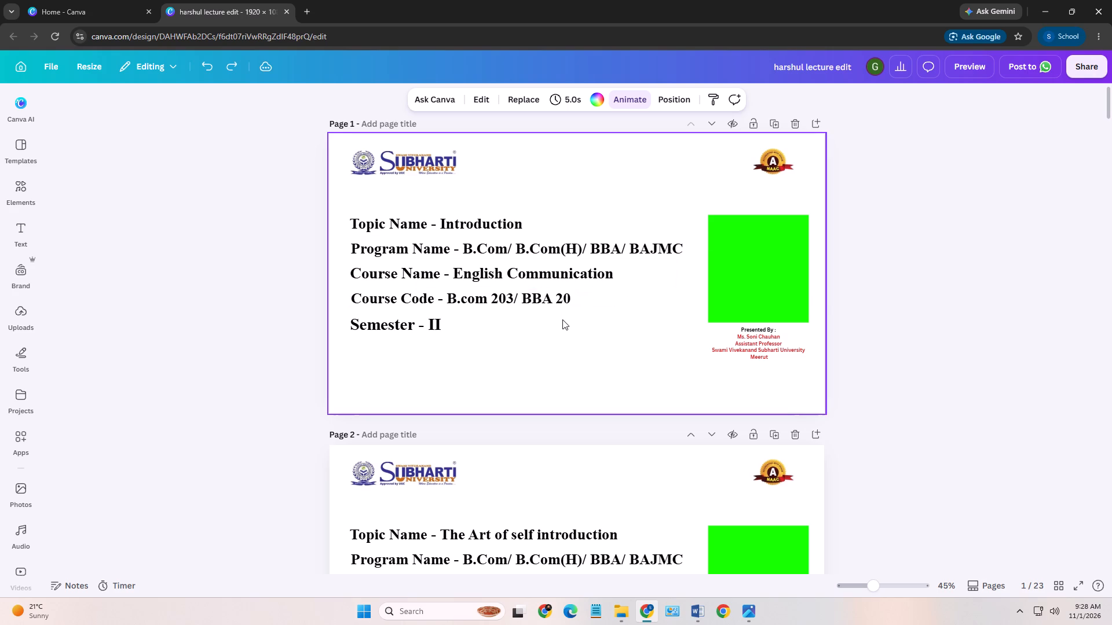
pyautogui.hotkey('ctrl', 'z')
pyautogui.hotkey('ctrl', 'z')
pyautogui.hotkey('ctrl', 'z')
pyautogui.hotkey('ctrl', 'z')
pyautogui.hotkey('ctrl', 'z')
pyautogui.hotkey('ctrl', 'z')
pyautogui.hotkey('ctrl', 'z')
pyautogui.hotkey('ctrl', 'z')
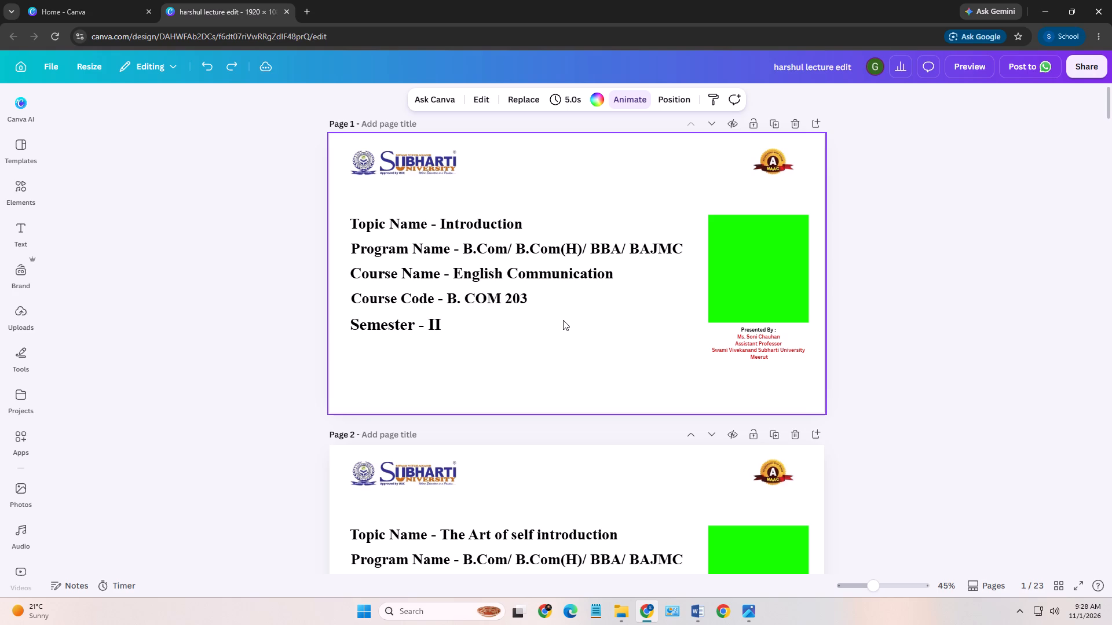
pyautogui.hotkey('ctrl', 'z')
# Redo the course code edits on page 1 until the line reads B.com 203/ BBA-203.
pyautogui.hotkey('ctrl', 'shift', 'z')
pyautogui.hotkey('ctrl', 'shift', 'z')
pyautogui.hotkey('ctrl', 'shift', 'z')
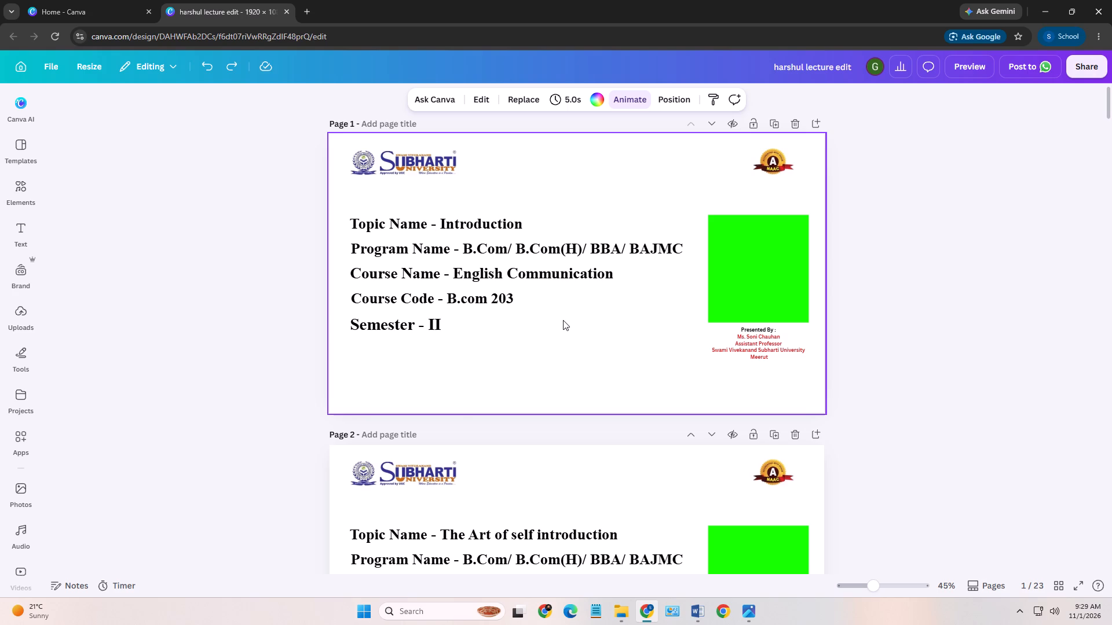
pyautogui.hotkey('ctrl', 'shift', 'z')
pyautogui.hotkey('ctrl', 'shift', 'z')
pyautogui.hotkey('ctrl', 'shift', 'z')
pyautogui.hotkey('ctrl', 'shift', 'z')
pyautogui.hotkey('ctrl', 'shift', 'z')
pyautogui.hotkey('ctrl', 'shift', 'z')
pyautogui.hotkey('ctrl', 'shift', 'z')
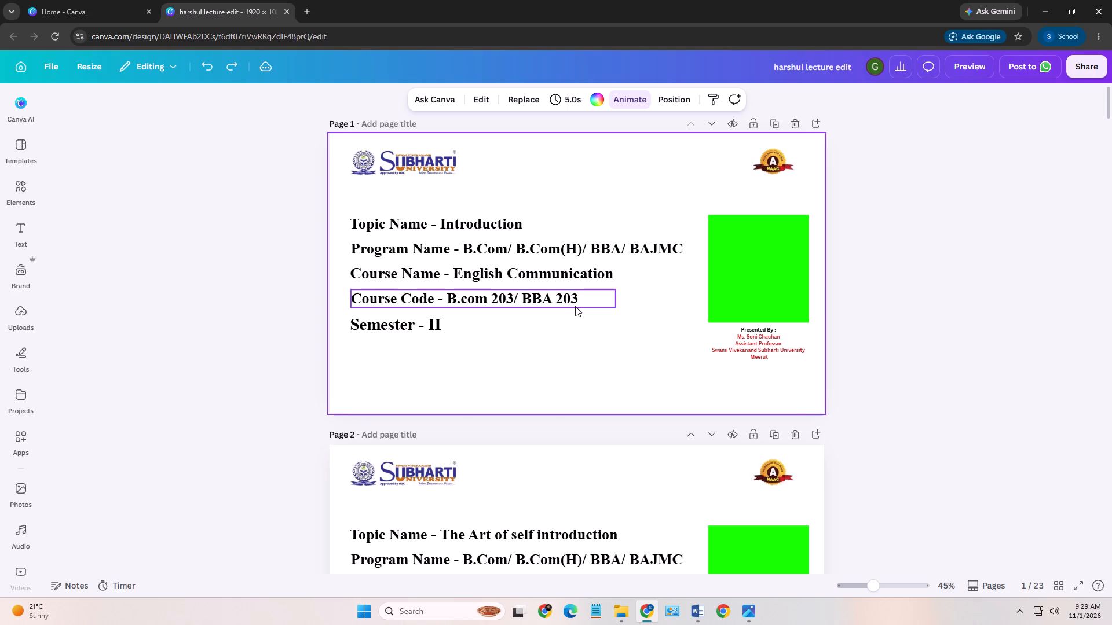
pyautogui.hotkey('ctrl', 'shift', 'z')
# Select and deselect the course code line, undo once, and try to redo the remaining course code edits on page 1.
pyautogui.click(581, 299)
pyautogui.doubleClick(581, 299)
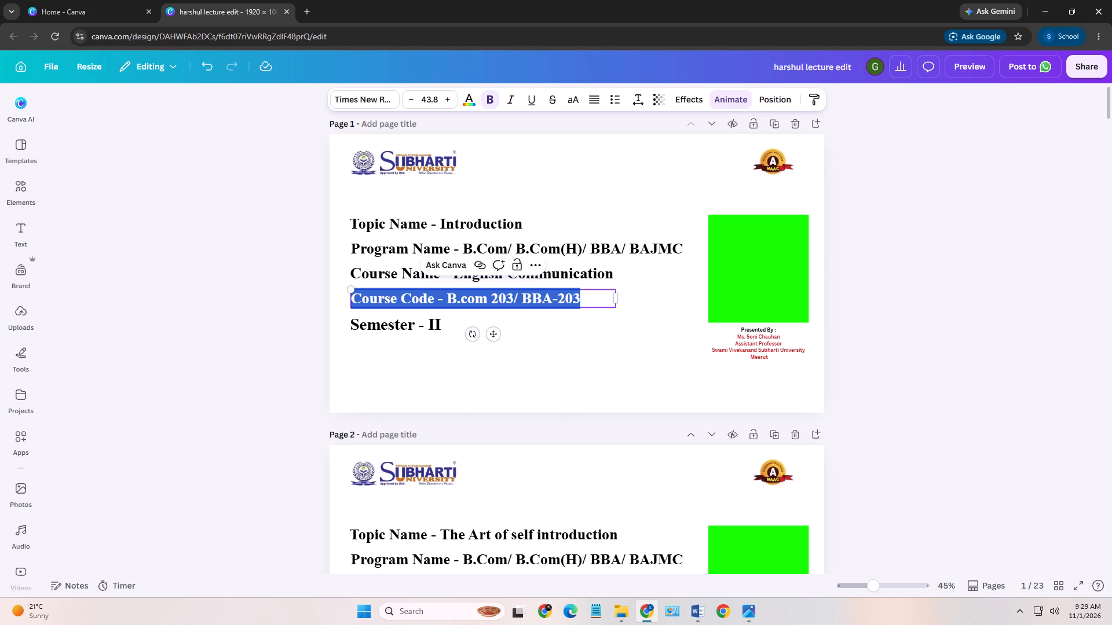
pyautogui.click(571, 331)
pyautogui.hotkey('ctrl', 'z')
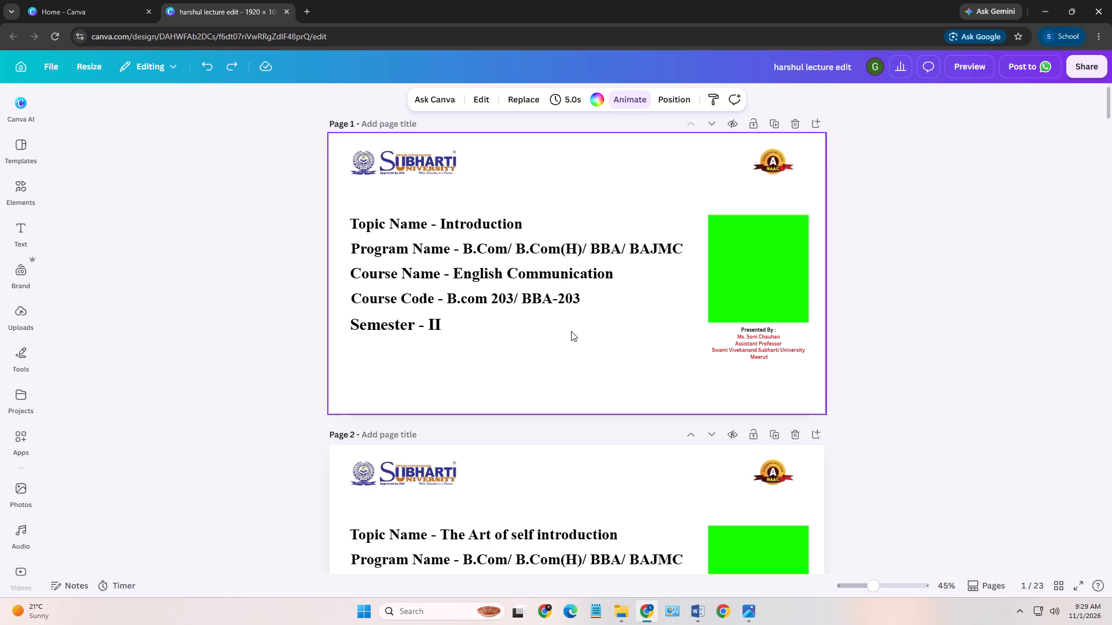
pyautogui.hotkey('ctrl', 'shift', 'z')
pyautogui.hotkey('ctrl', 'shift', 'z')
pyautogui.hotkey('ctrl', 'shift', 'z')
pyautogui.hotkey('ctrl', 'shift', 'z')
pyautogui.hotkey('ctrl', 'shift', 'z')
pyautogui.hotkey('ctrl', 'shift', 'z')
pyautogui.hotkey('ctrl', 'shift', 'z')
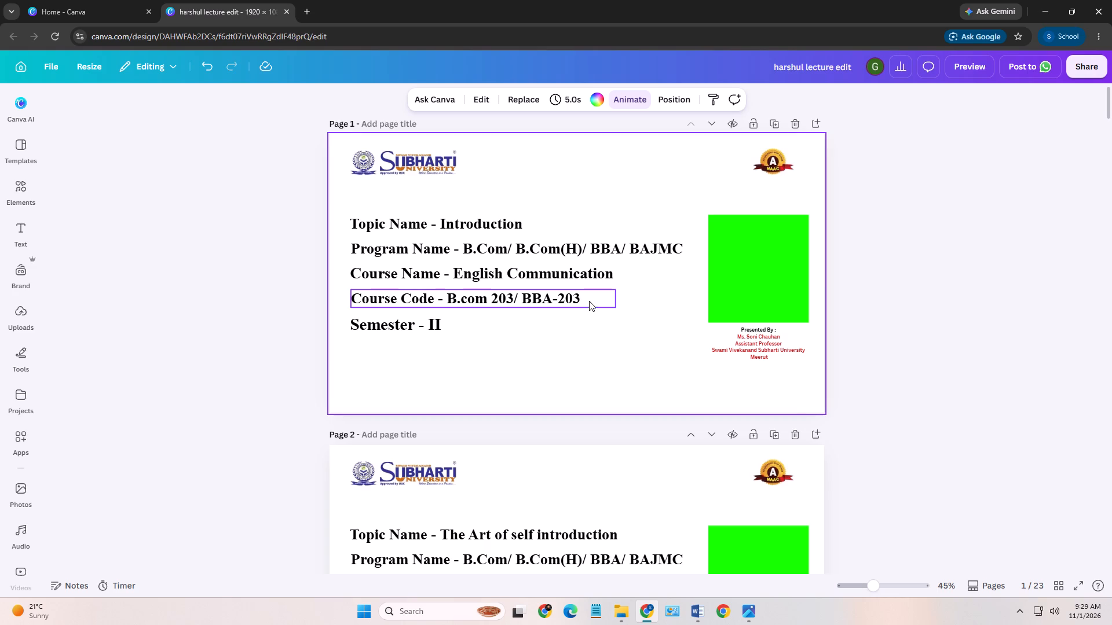
# Copy B.com 203/ BBA-203 from the page 1 course code line and paste it over the programme list in the Program Name line.
pyautogui.doubleClick(590, 296)
pyautogui.moveTo(588, 297); pyautogui.dragTo(451, 297)
pyautogui.hotkey('ctrl', 'c')
pyautogui.hotkey('ctrl', 'c')
pyautogui.hotkey('ctrl', 'c')
pyautogui.click(568, 330)
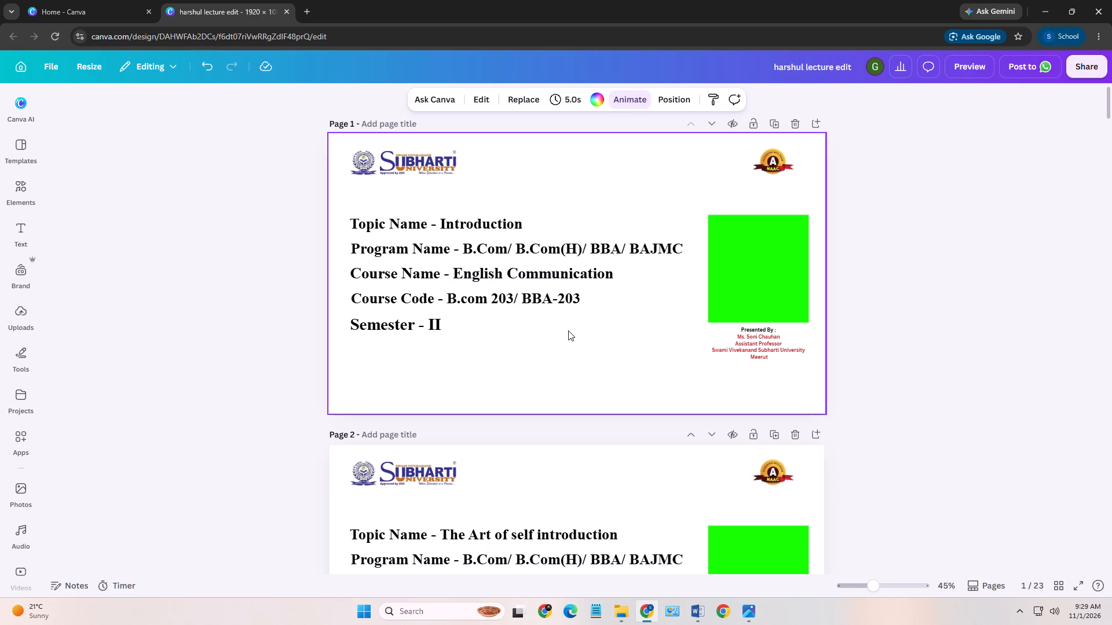
pyautogui.doubleClick(598, 246)
pyautogui.click(598, 246)
pyautogui.click(462, 246)
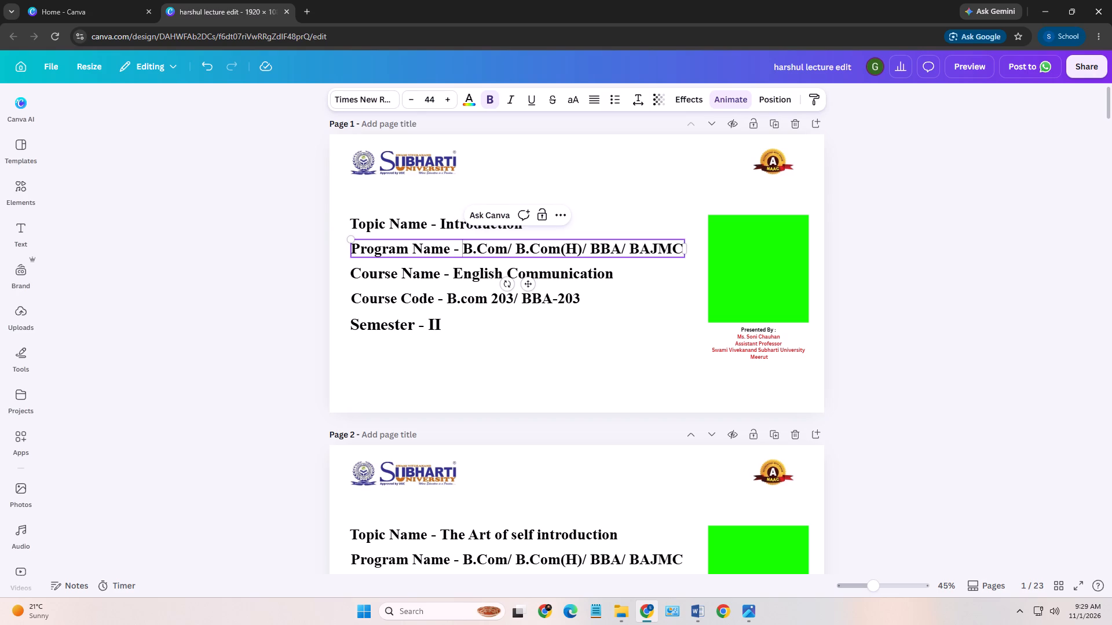
pyautogui.moveTo(462, 247); pyautogui.dragTo(679, 245)
pyautogui.hotkey('ctrl', 'v')
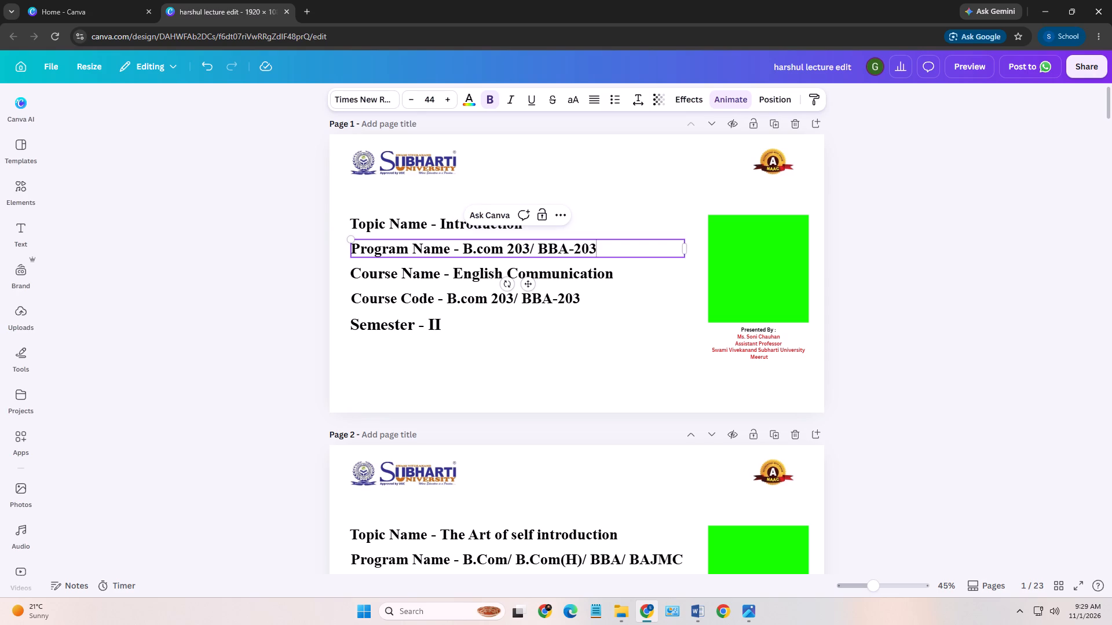
pyautogui.click(642, 354)
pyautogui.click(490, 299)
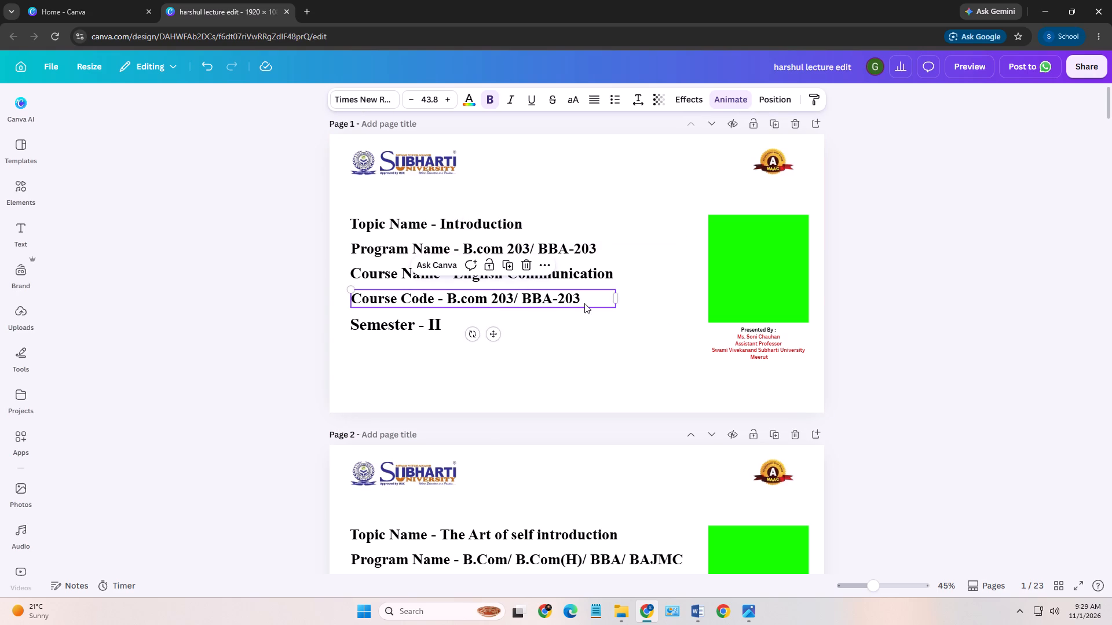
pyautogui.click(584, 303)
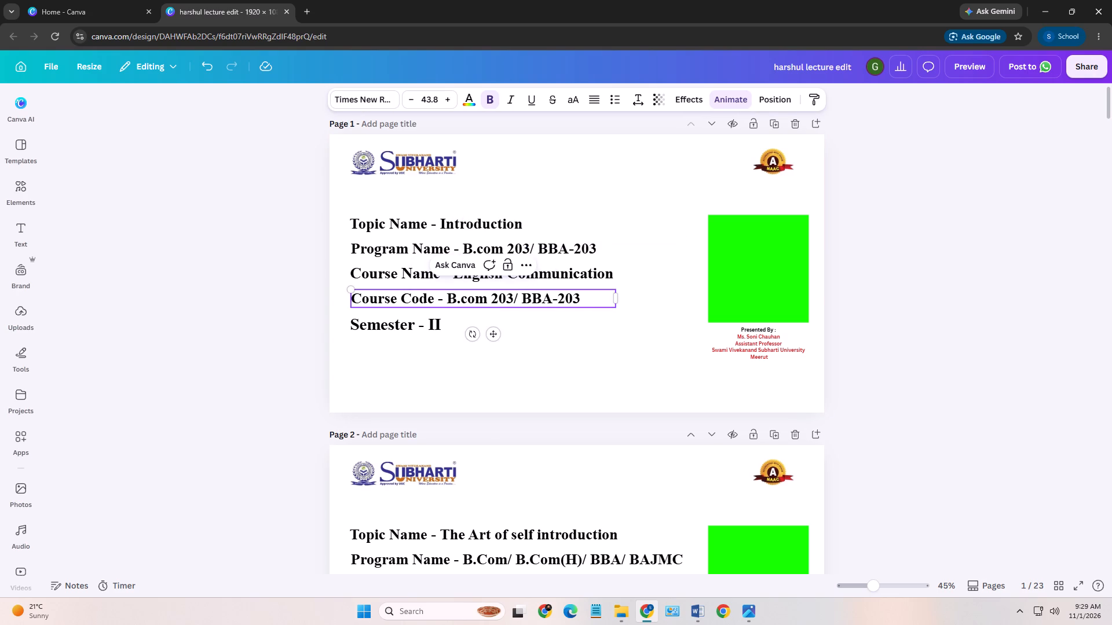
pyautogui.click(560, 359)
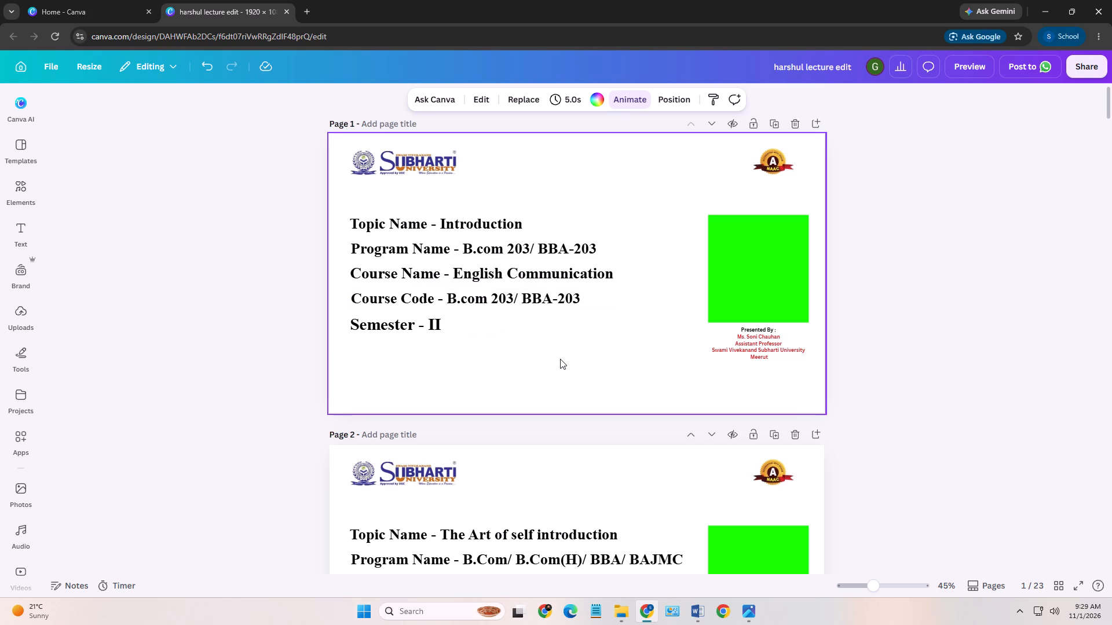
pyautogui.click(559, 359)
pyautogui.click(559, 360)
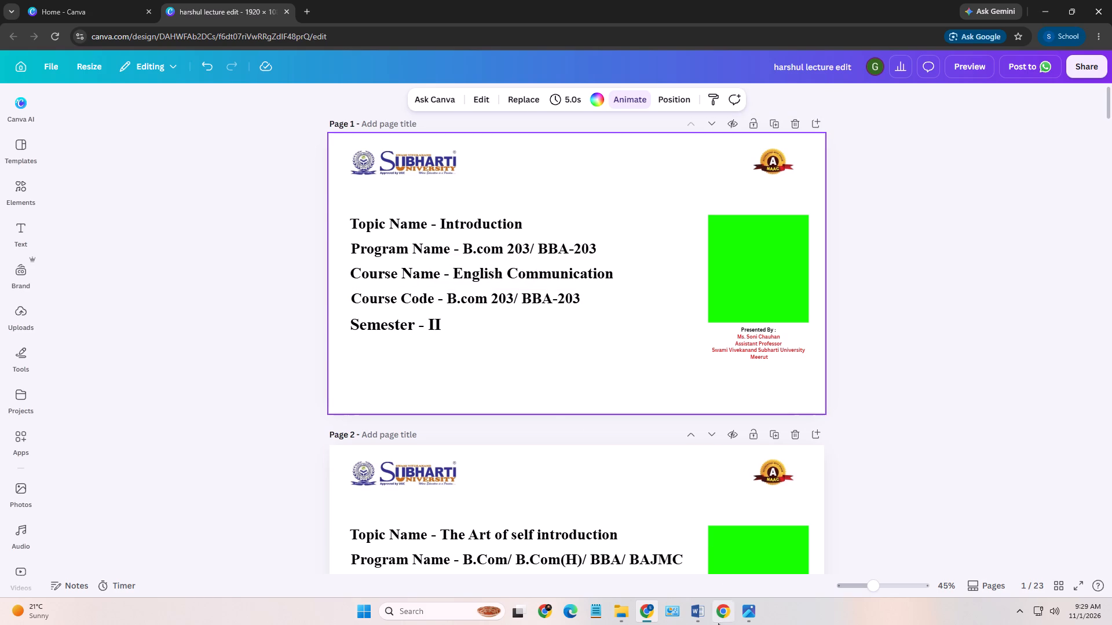
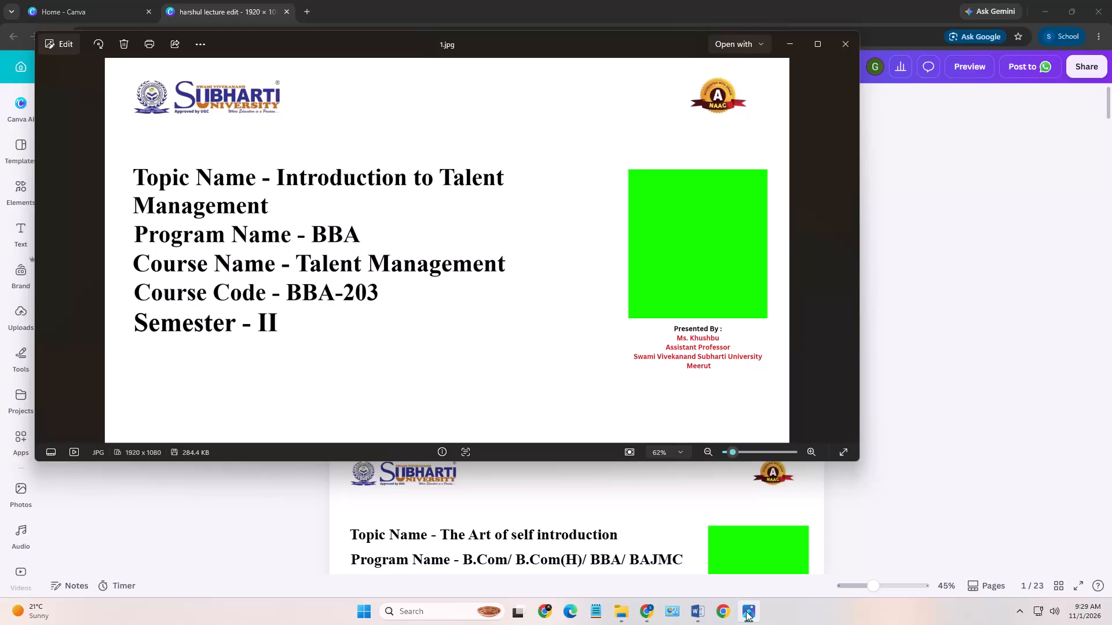
# Delete the B.com 203/ part from the page 1 Course Code line so that it reads BBA-203.
pyautogui.click(746, 611)
pyautogui.click(541, 291)
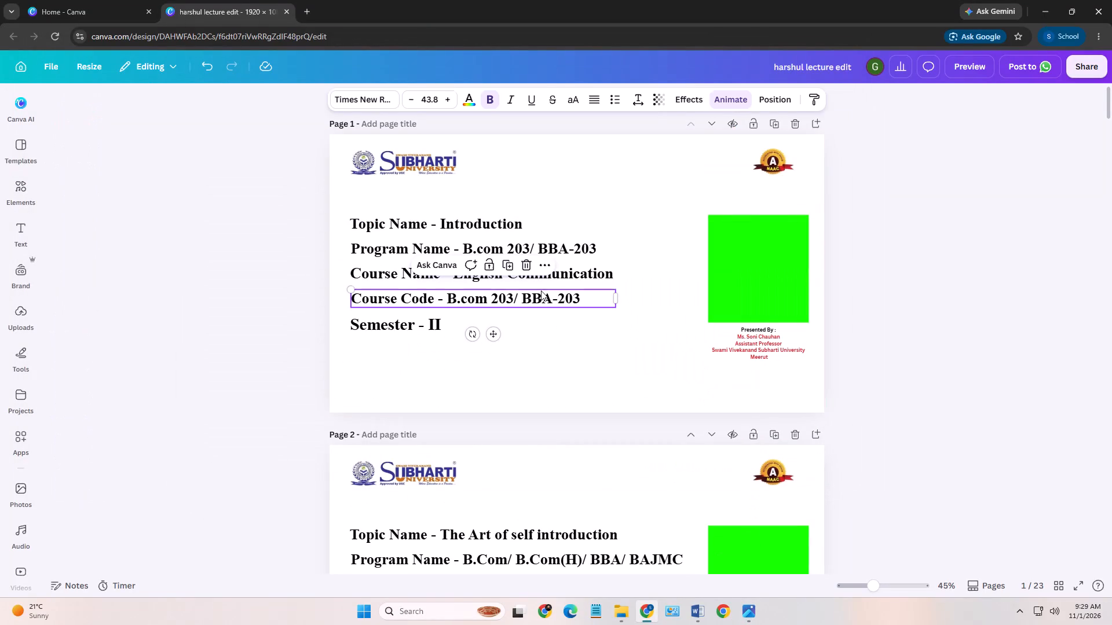
pyautogui.click(602, 305)
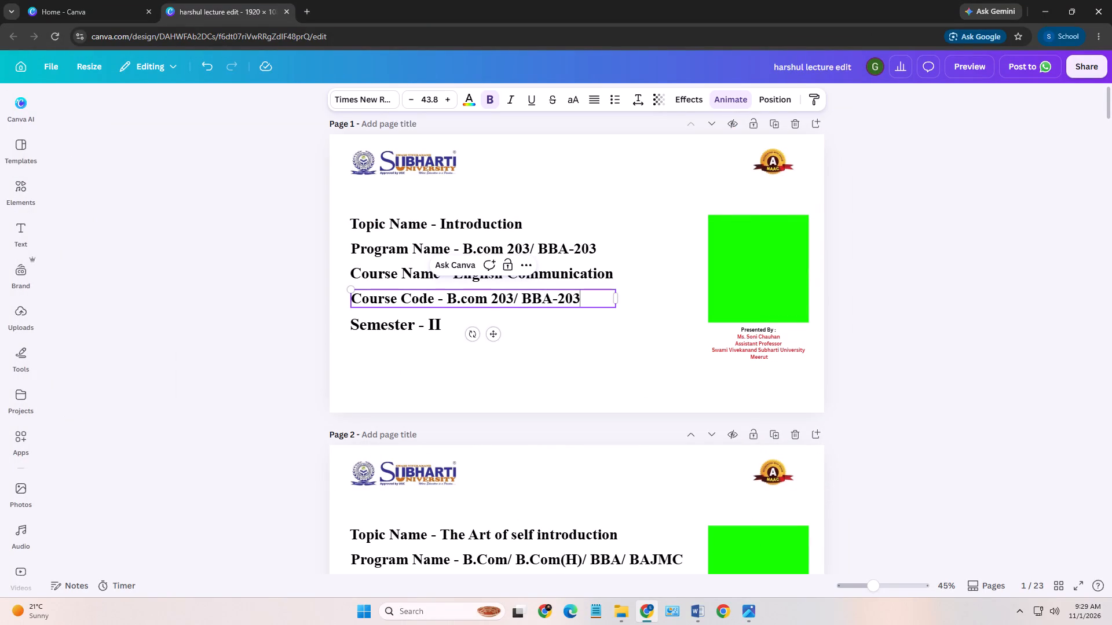
pyautogui.moveTo(521, 300); pyautogui.dragTo(450, 300)
pyautogui.press('BackSpace')
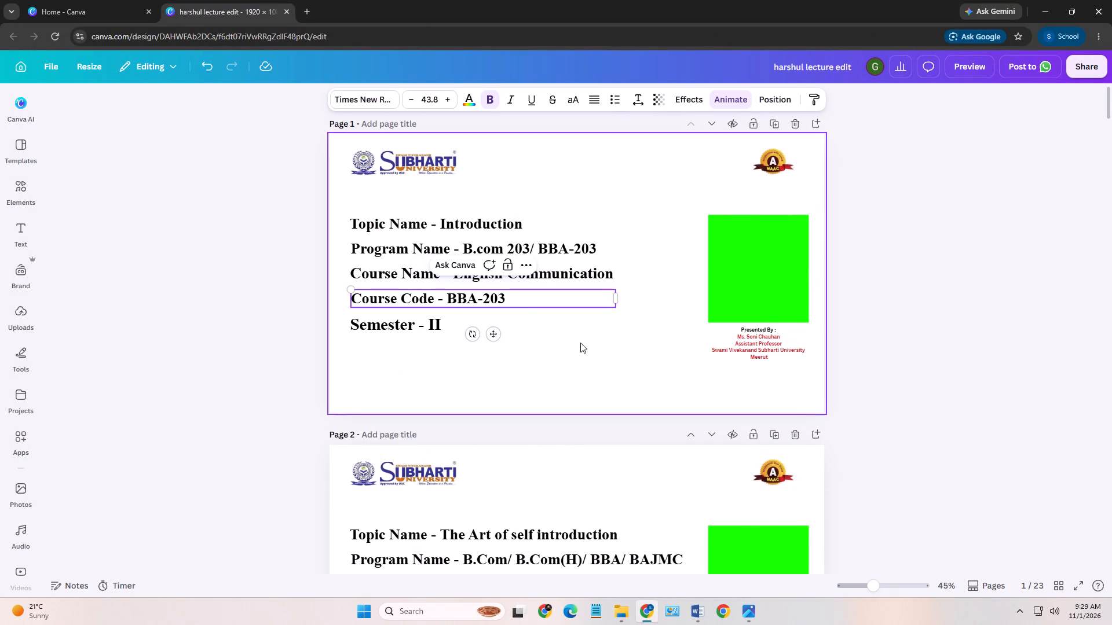
pyautogui.click(581, 348)
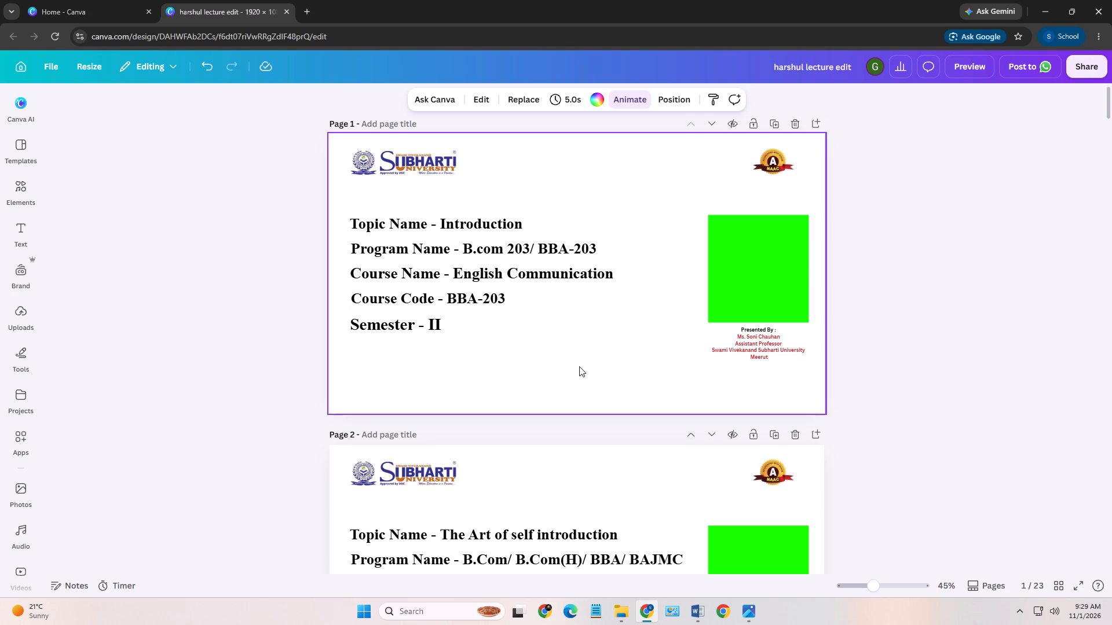
pyautogui.click(579, 366)
pyautogui.click(579, 366)
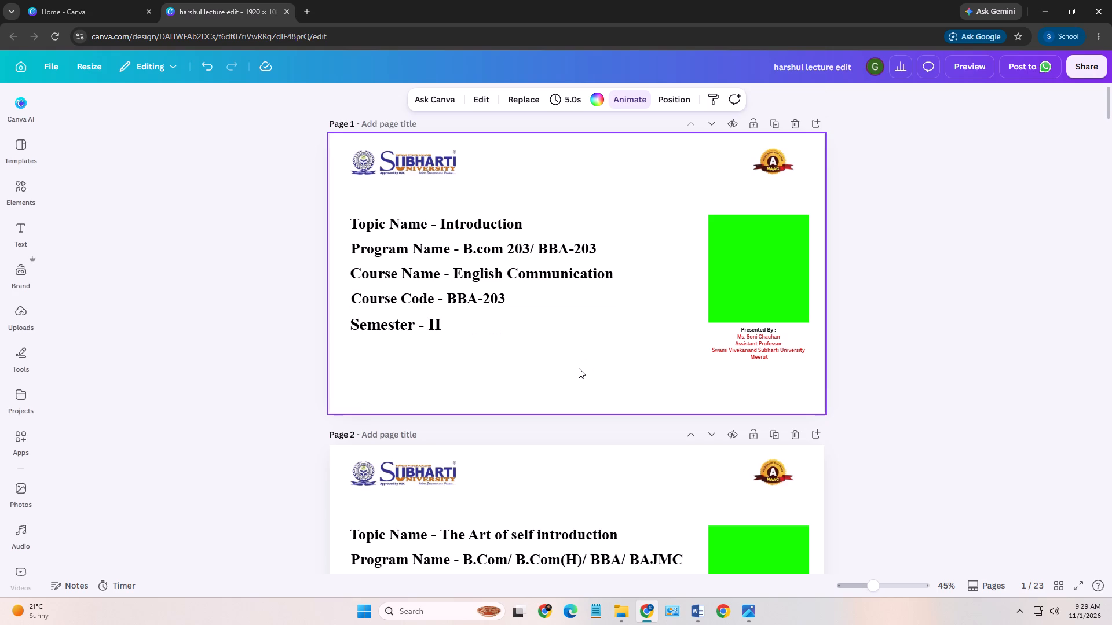
pyautogui.click(579, 368)
# Check the 1.jpg reference image and replace English Communication in the page 1 Course Name line with Talent Management.
pyautogui.click(745, 611)
pyautogui.click(745, 611)
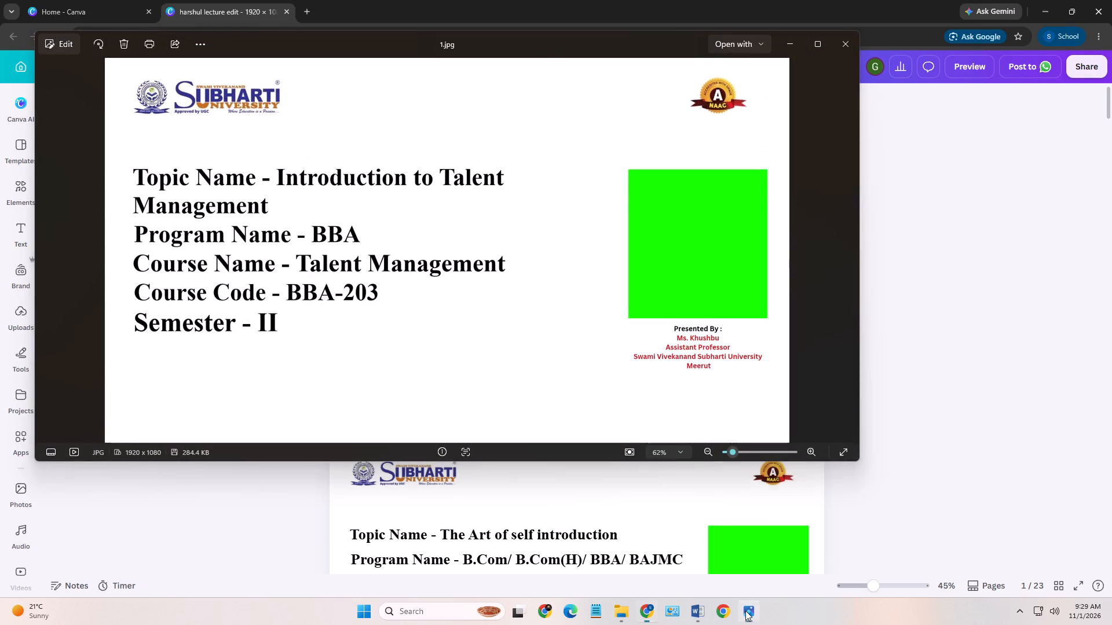
pyautogui.click(507, 275)
pyautogui.click(463, 273)
pyautogui.moveTo(452, 272); pyautogui.dragTo(509, 271)
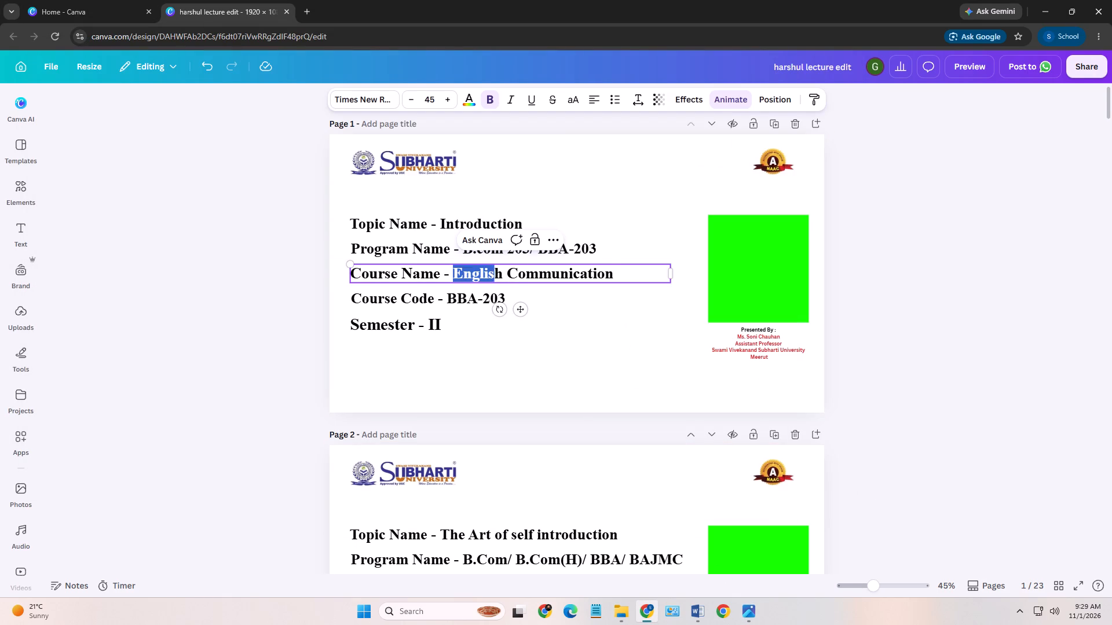
pyautogui.moveTo(509, 271); pyautogui.dragTo(630, 276)
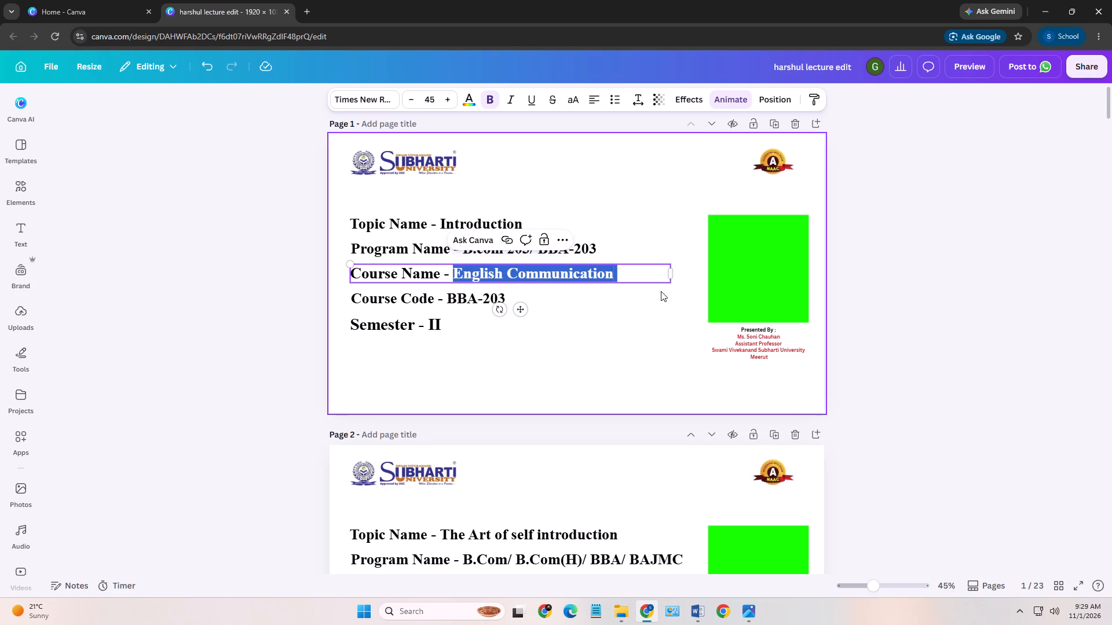
pyautogui.hotkey('shift', 't')
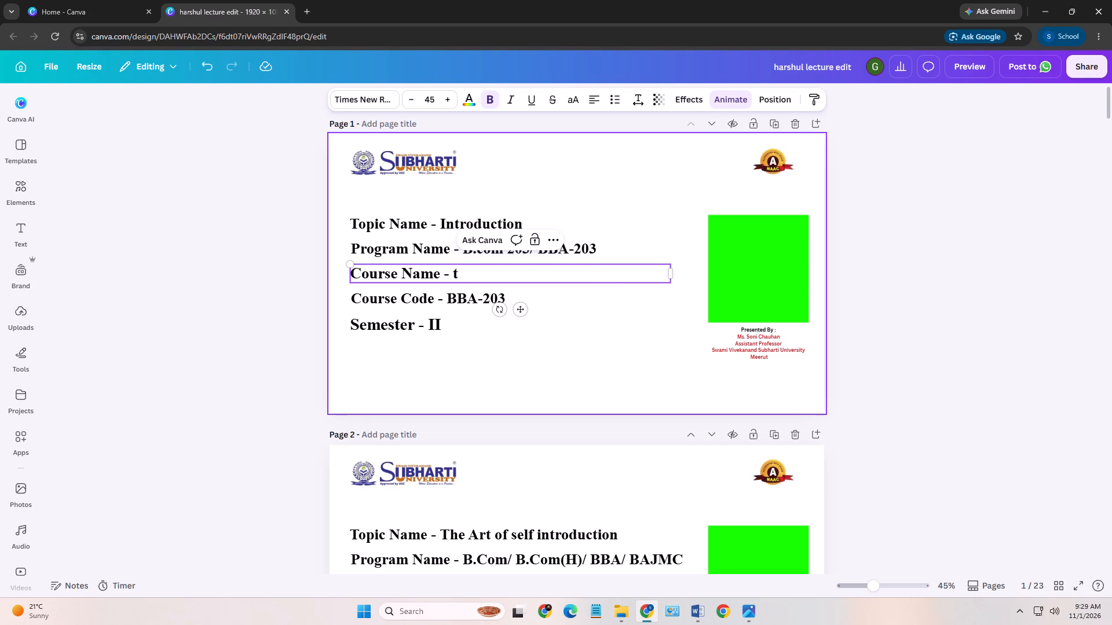
pyautogui.hotkey('shift', 't')
pyautogui.press('BackSpace')
pyautogui.press('BackSpace')
pyautogui.write('Talent Management')
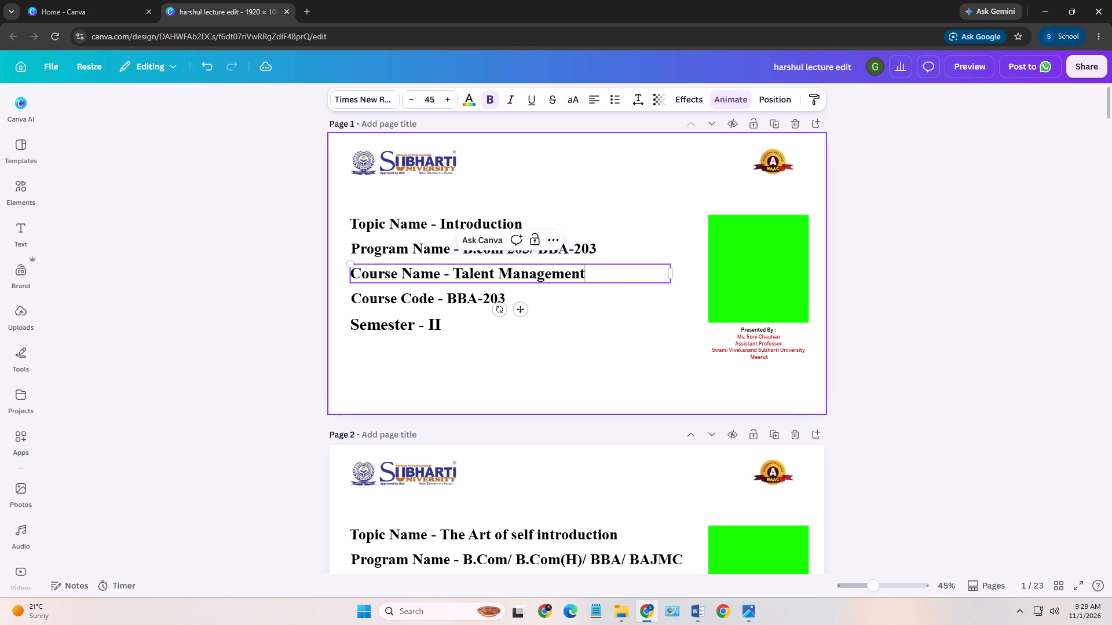
pyautogui.click(544, 359)
pyautogui.click(602, 392)
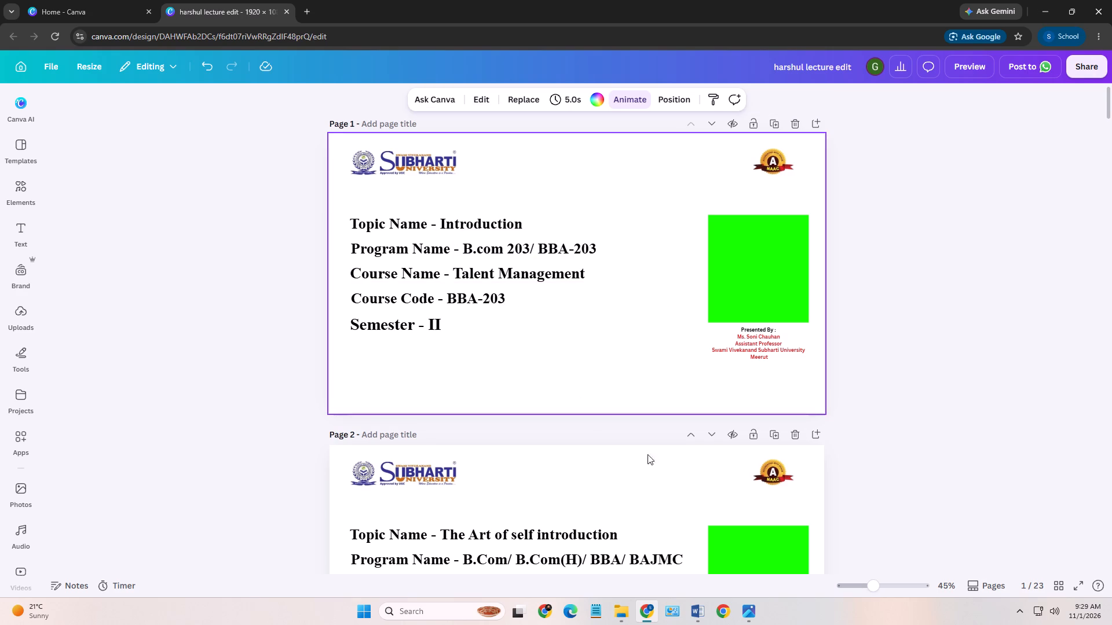
# Compare the text lines on page 1 with the reference front page in 1.jpg.
pyautogui.click(748, 618)
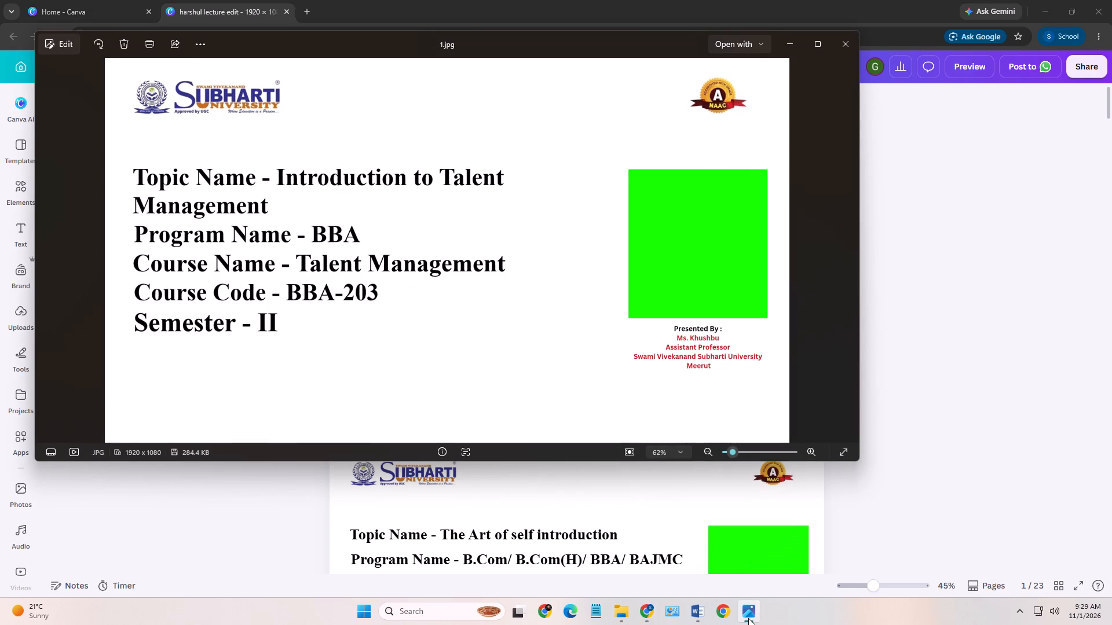
pyautogui.click(748, 618)
pyautogui.click(748, 618)
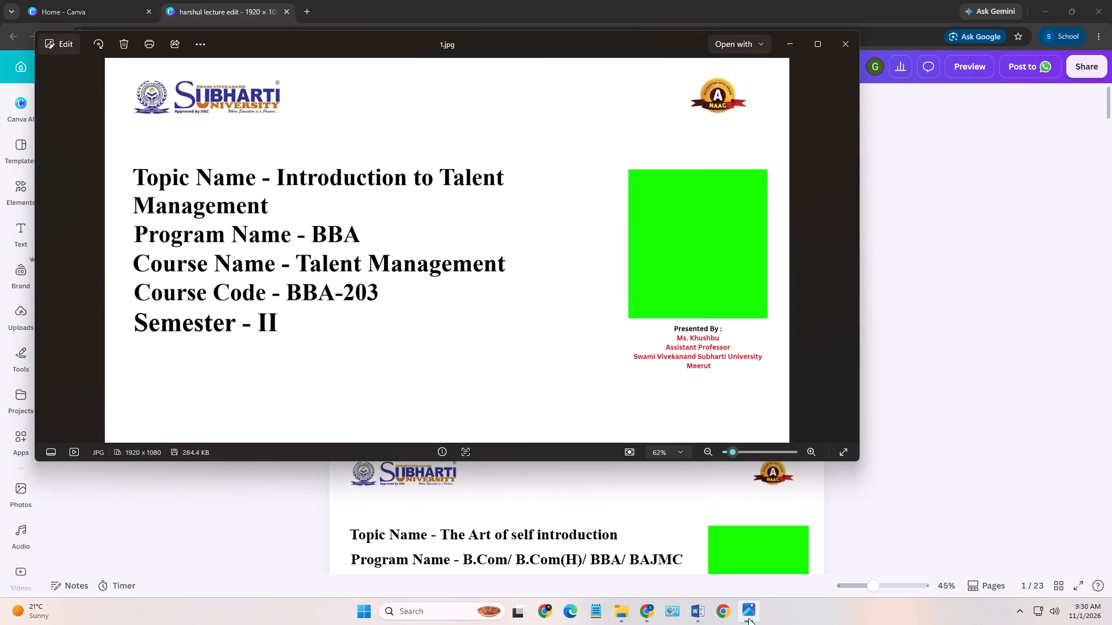
pyautogui.click(748, 618)
pyautogui.click(748, 618)
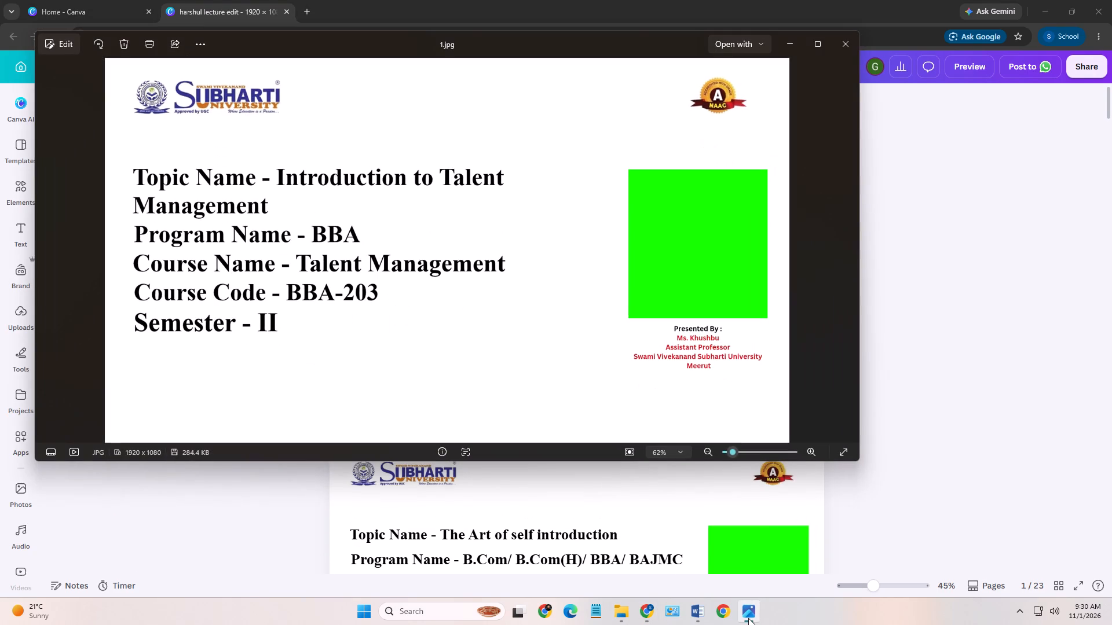
pyautogui.click(748, 617)
pyautogui.click(748, 616)
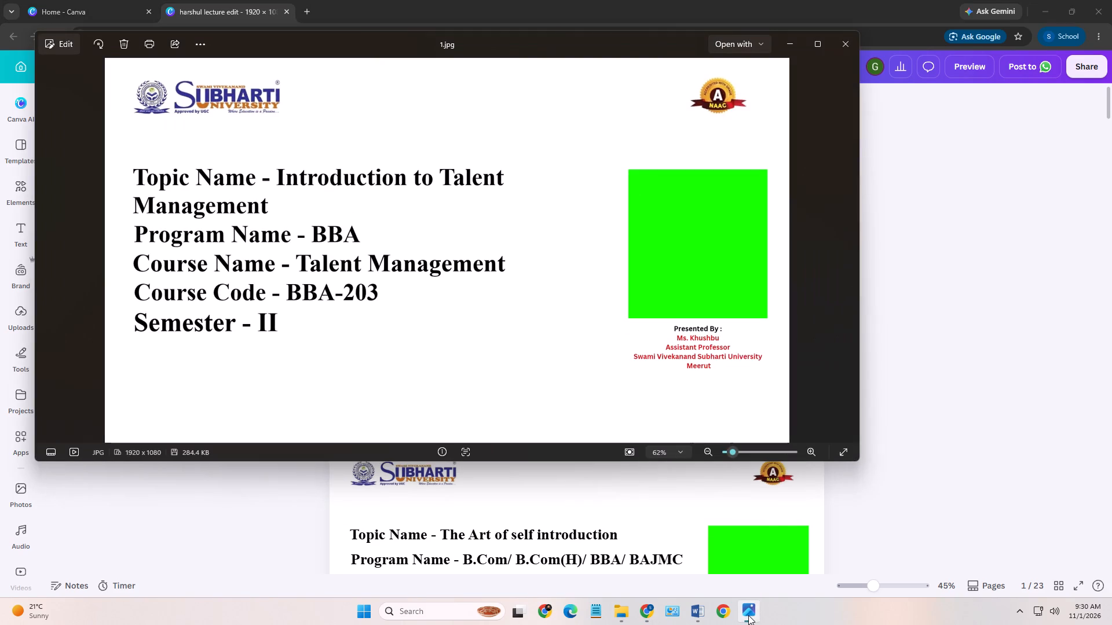
pyautogui.click(748, 615)
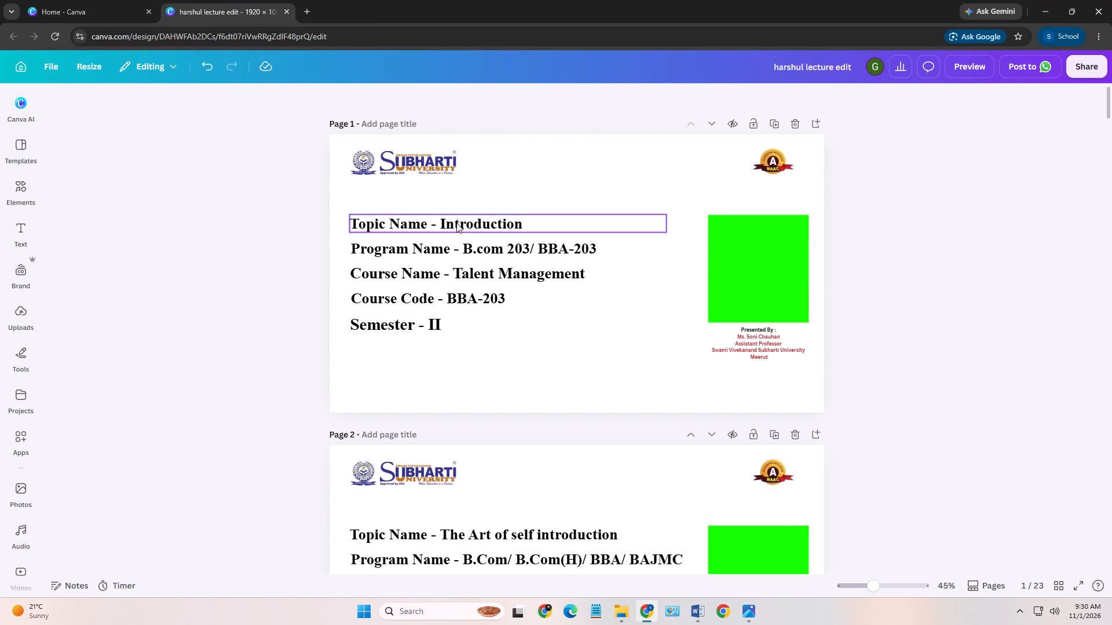
# Open the Program Name line on page 1 for text editing.
pyautogui.click(481, 248)
pyautogui.click(502, 249)
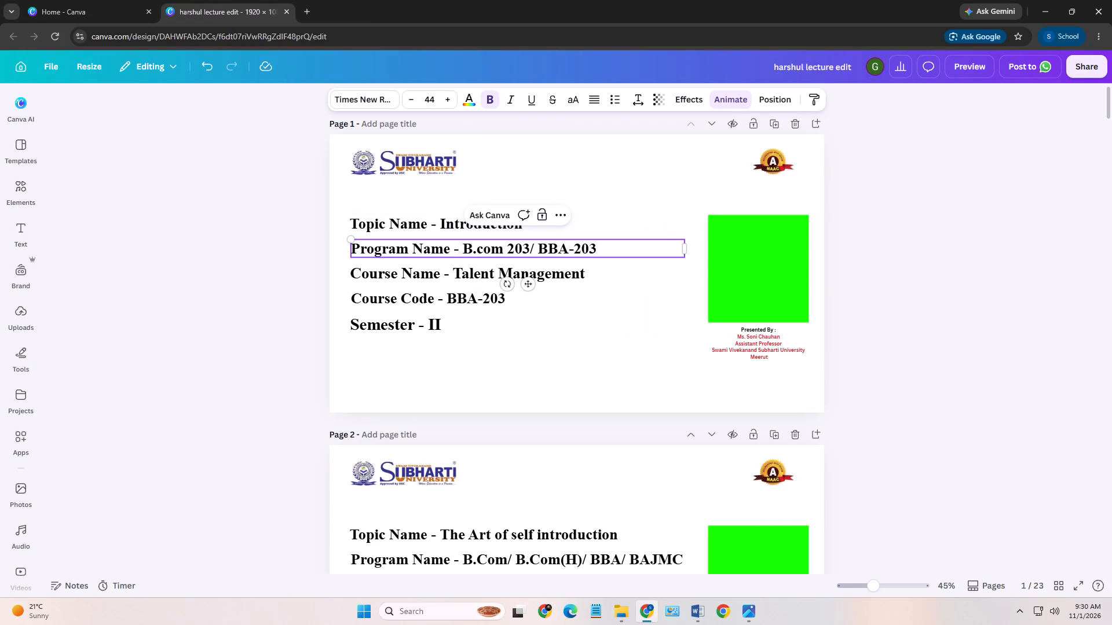
# Change B.com to uppercase B.COM in the page 1 Program Name line.
pyautogui.press('BackSpace')
pyautogui.press('BackSpace')
pyautogui.press('BackSpace')
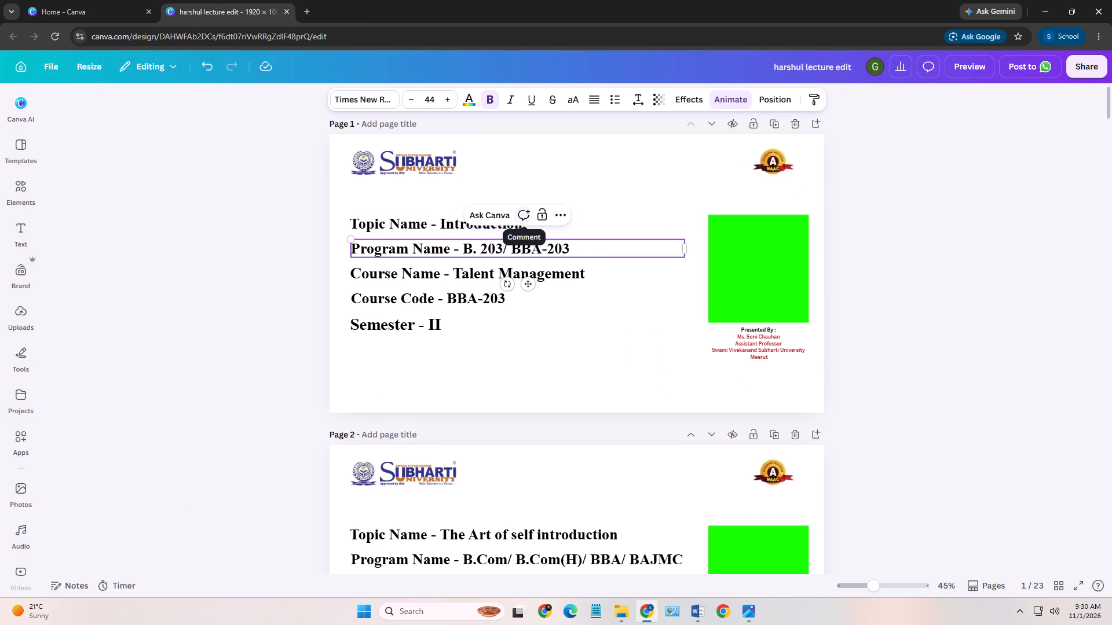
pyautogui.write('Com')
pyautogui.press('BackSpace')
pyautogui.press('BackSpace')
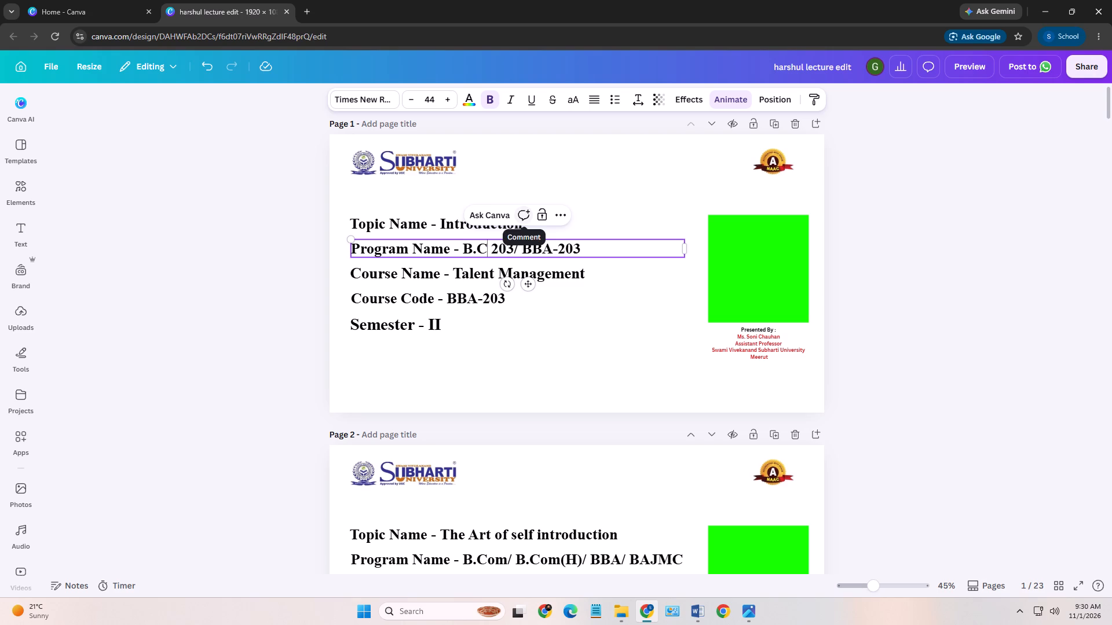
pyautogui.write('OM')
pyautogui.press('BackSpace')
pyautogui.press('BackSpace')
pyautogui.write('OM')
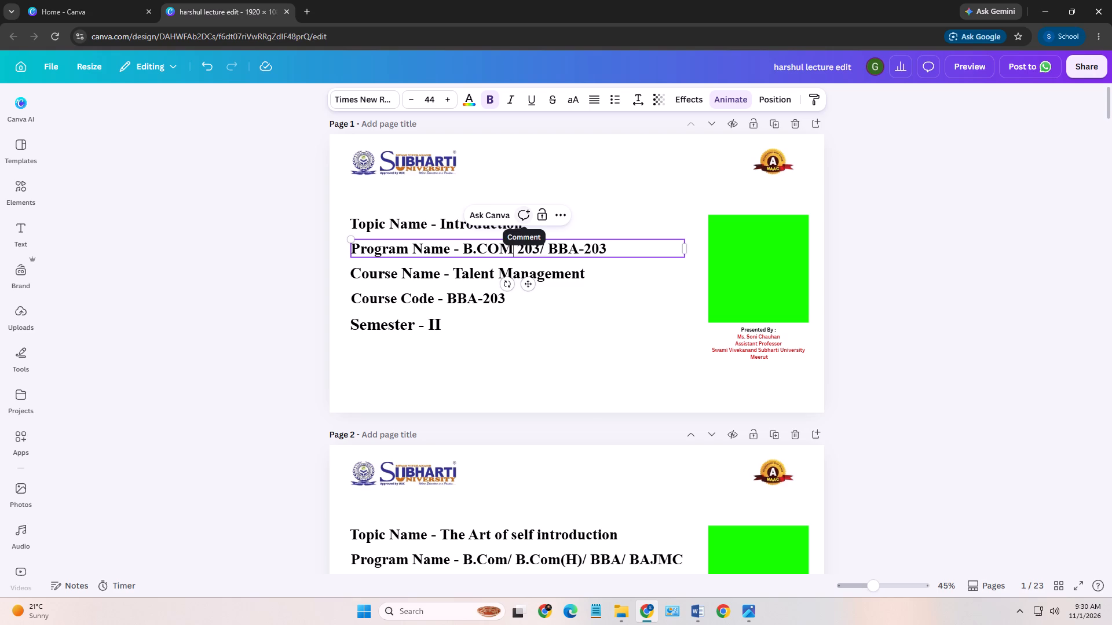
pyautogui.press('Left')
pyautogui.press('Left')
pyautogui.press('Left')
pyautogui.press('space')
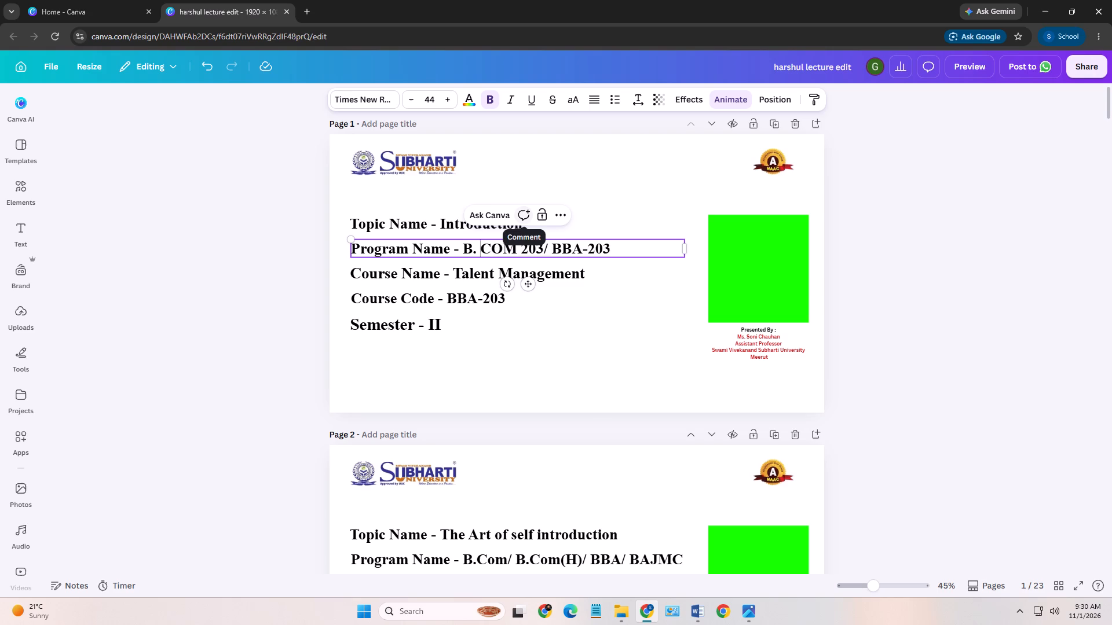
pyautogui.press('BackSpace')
pyautogui.doubleClick(570, 369)
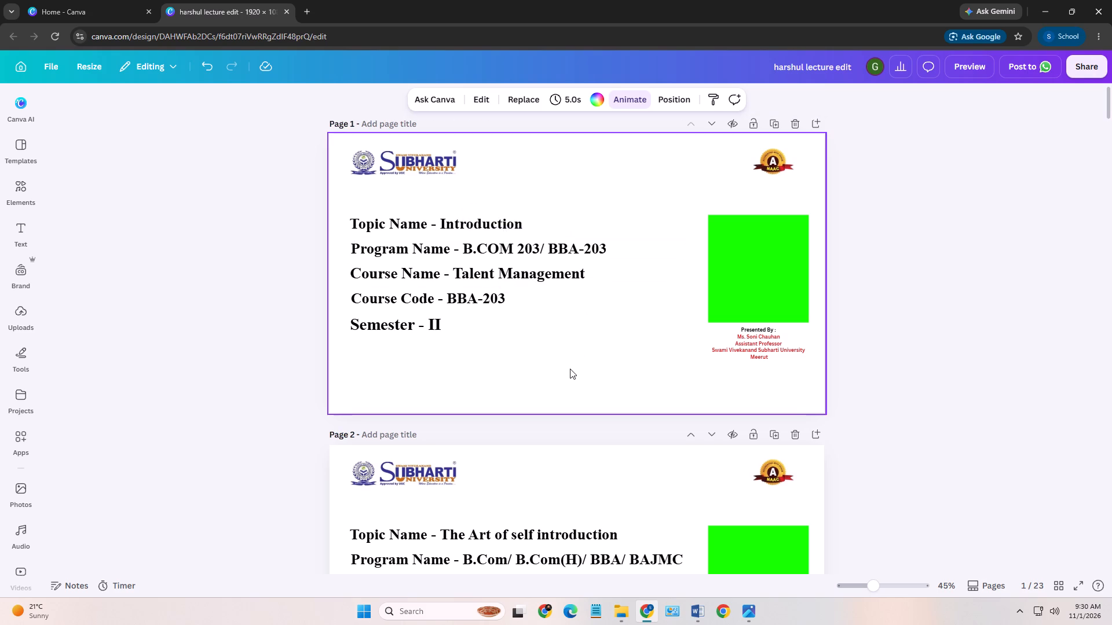
pyautogui.click(573, 368)
pyautogui.doubleClick(586, 364)
# Replace the space between B.COM and 203 with a hyphen in the page 1 Program Name line.
pyautogui.click(514, 247)
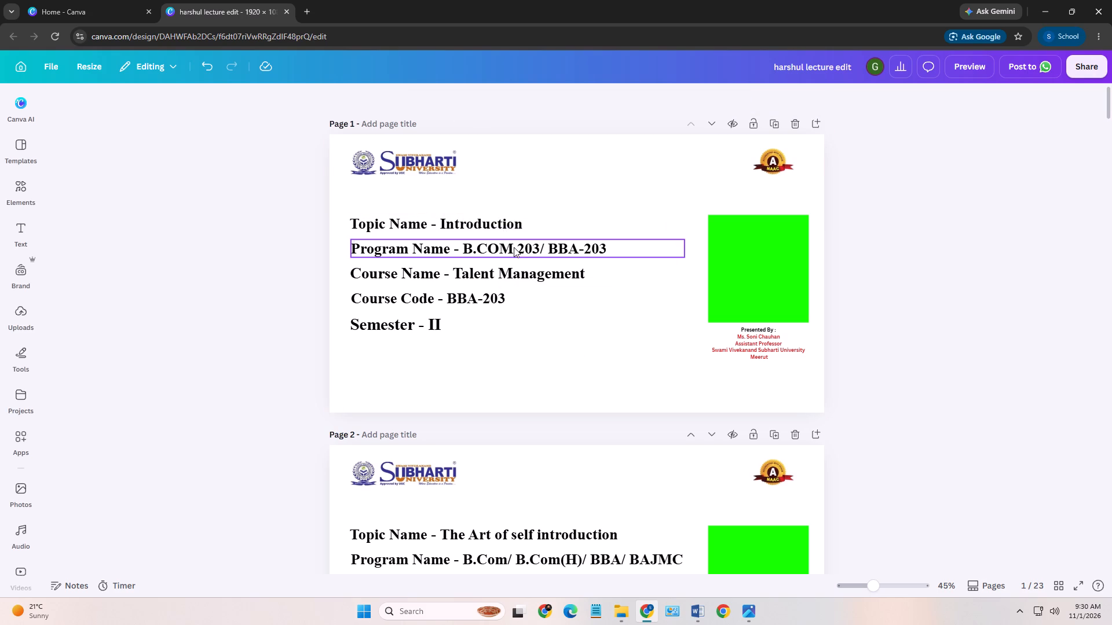
pyautogui.click(518, 251)
pyautogui.press('BackSpace')
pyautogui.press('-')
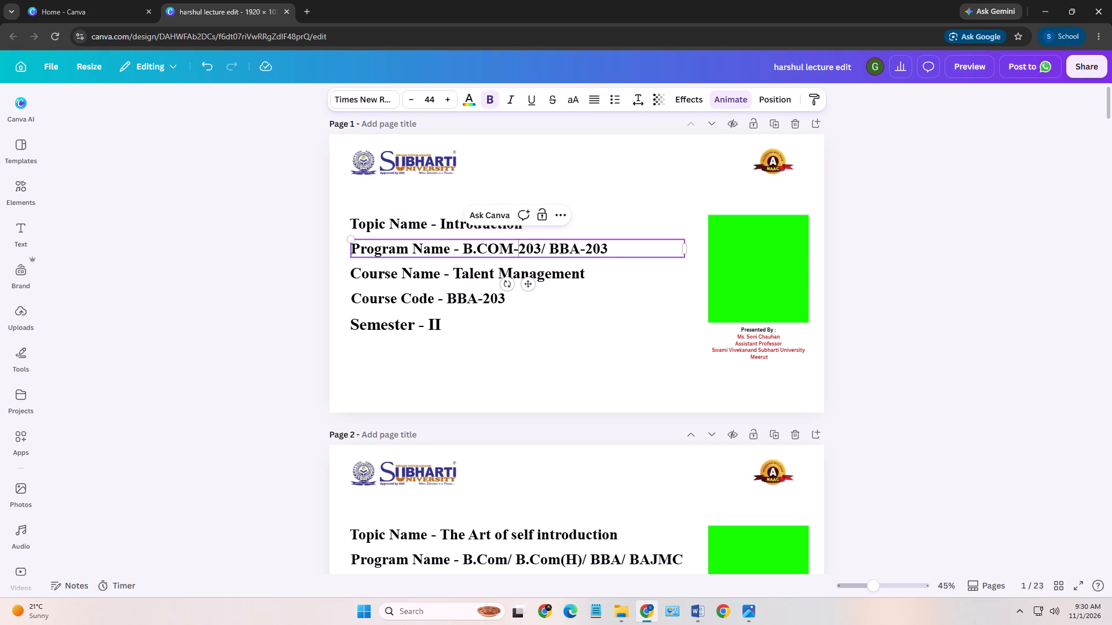
pyautogui.tripleClick(570, 380)
pyautogui.click(572, 380)
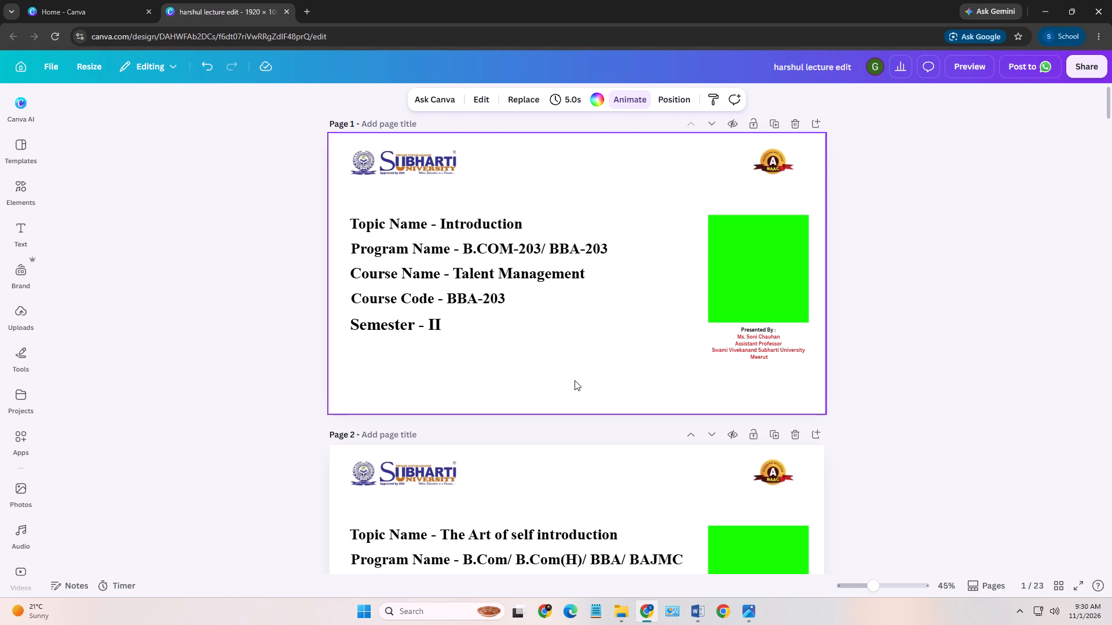
pyautogui.click(576, 379)
pyautogui.click(1047, 237)
pyautogui.moveTo(1010, 298); pyautogui.dragTo(1002, 332)
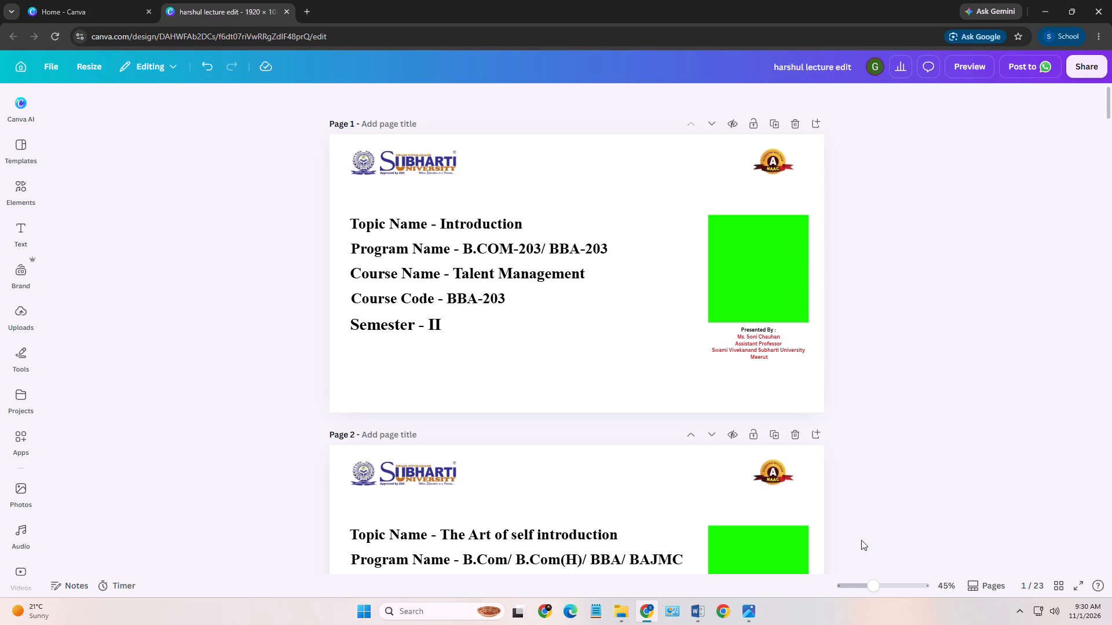
# Check the 1.jpg reference image and replace the presenter's name after Ms. on page 1 with the one shown there.
pyautogui.click(756, 615)
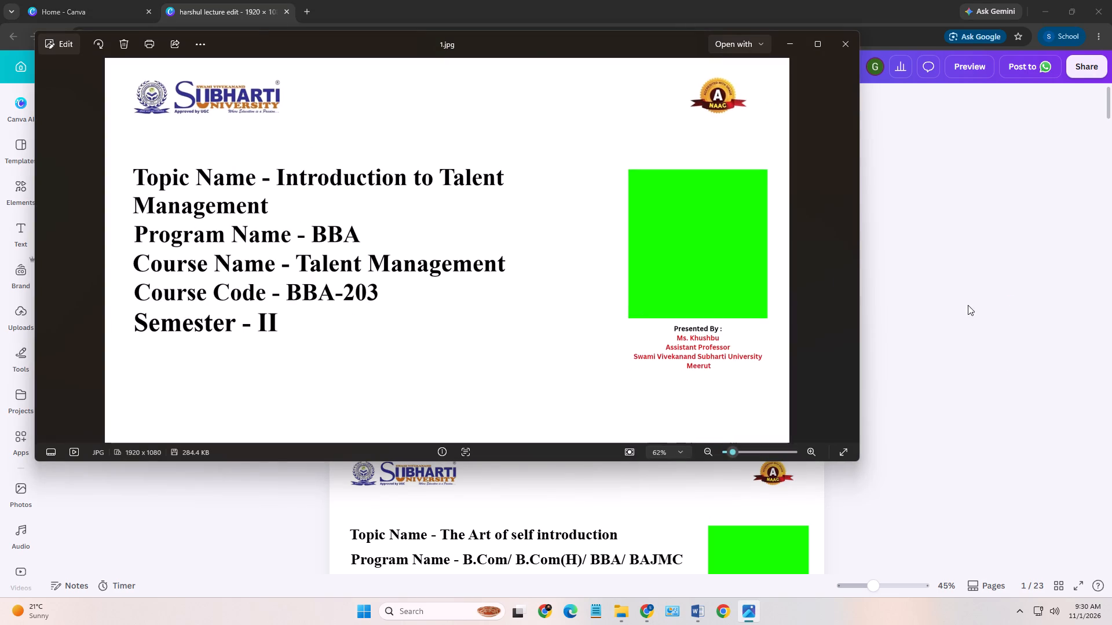
pyautogui.click(977, 303)
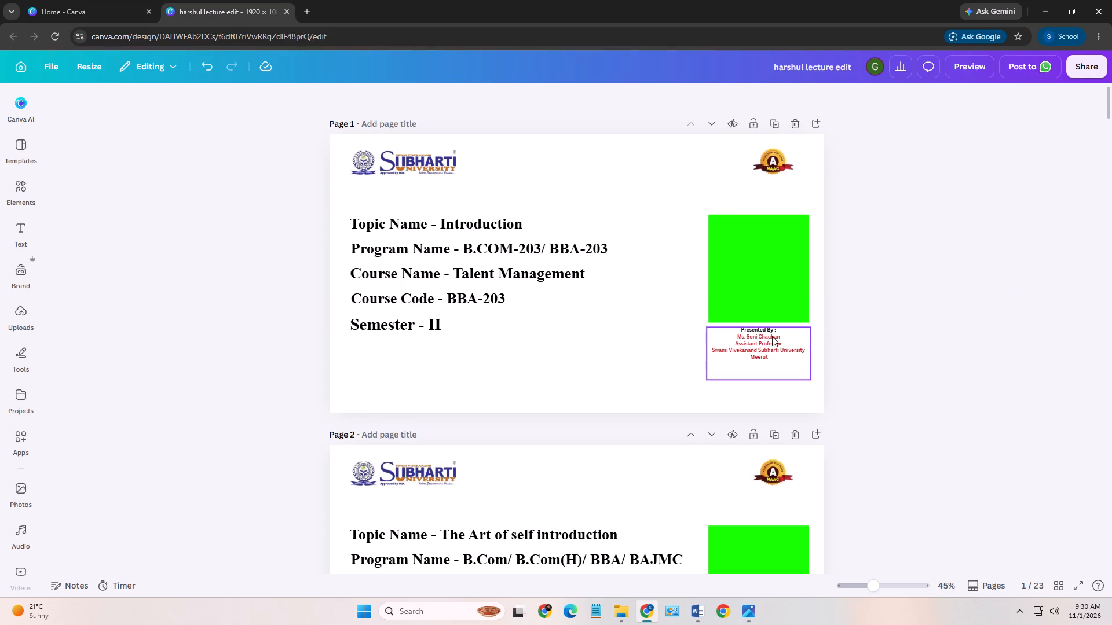
pyautogui.keyDown('ctrl'); pyautogui.scroll(5, 778, 339); pyautogui.keyUp('ctrl')
pyautogui.click(1001, 336)
pyautogui.click(992, 334)
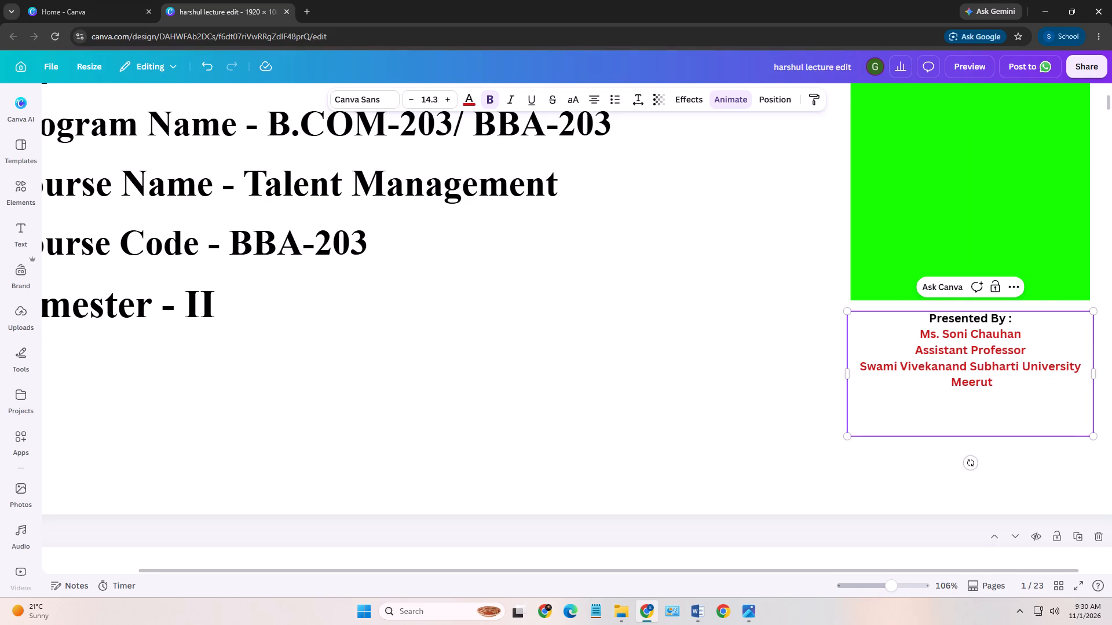
pyautogui.moveTo(942, 333); pyautogui.dragTo(1021, 334)
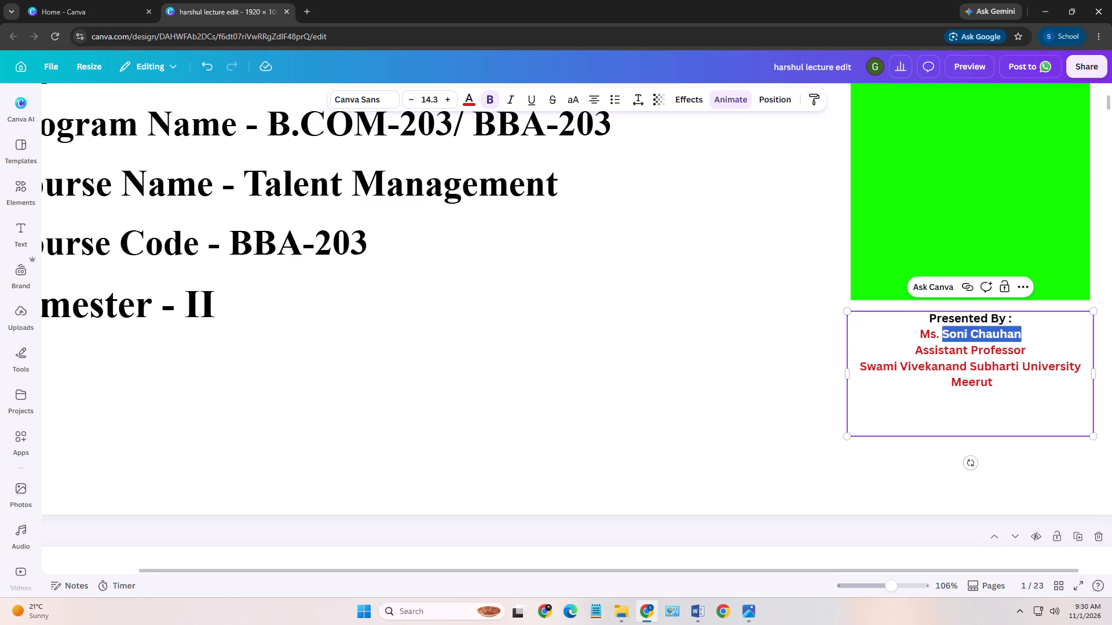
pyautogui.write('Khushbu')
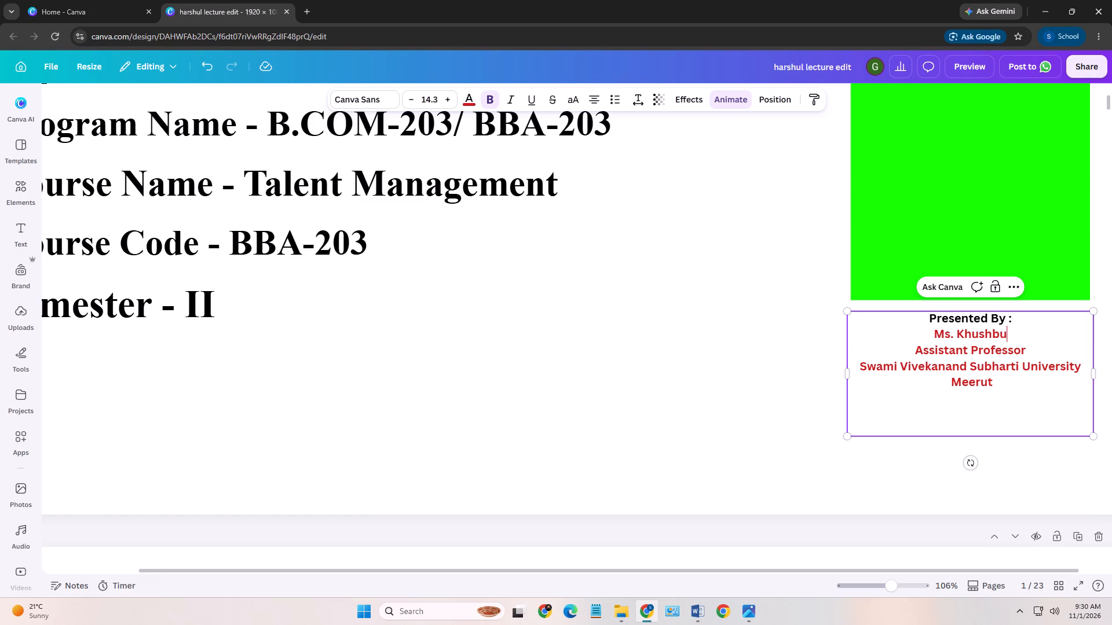
# Compare the page 1 text and Presented By details with the reference front page in 1.jpg.
pyautogui.click(747, 612)
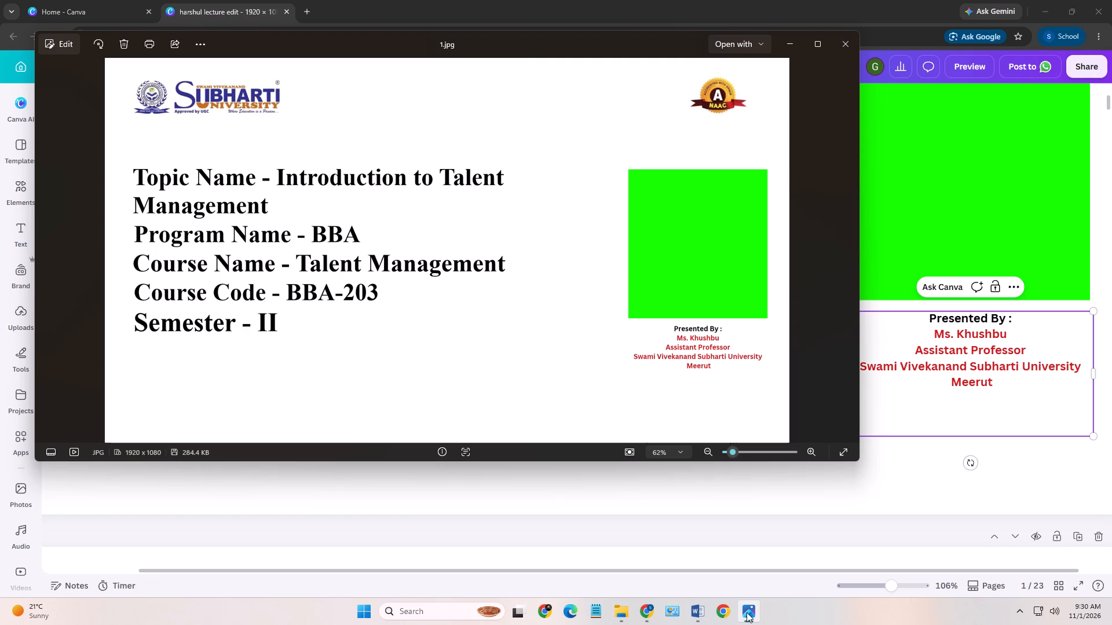
pyautogui.click(747, 612)
pyautogui.click(707, 367)
pyautogui.keyDown('ctrl'); pyautogui.scroll(-2, 707, 367); pyautogui.keyUp('ctrl')
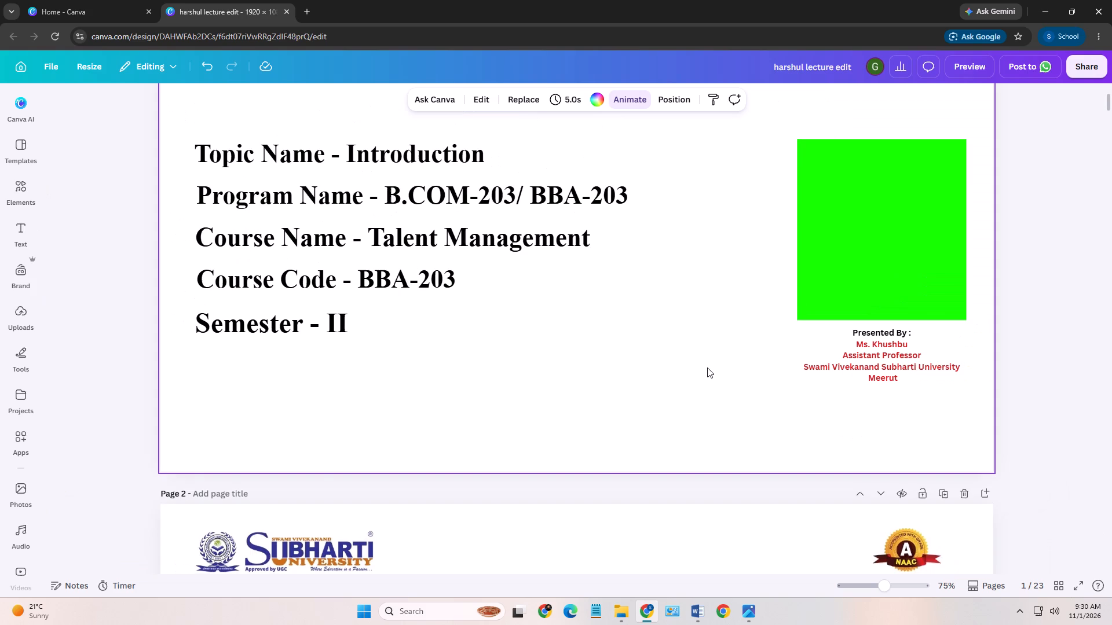
pyautogui.keyDown('ctrl'); pyautogui.scroll(-2, 707, 367); pyautogui.keyUp('ctrl')
pyautogui.scroll(1, 707, 367)
pyautogui.keyDown('ctrl'); pyautogui.scroll(-1, 707, 367); pyautogui.keyUp('ctrl')
pyautogui.keyDown('ctrl'); pyautogui.scroll(1, 738, 474); pyautogui.keyUp('ctrl')
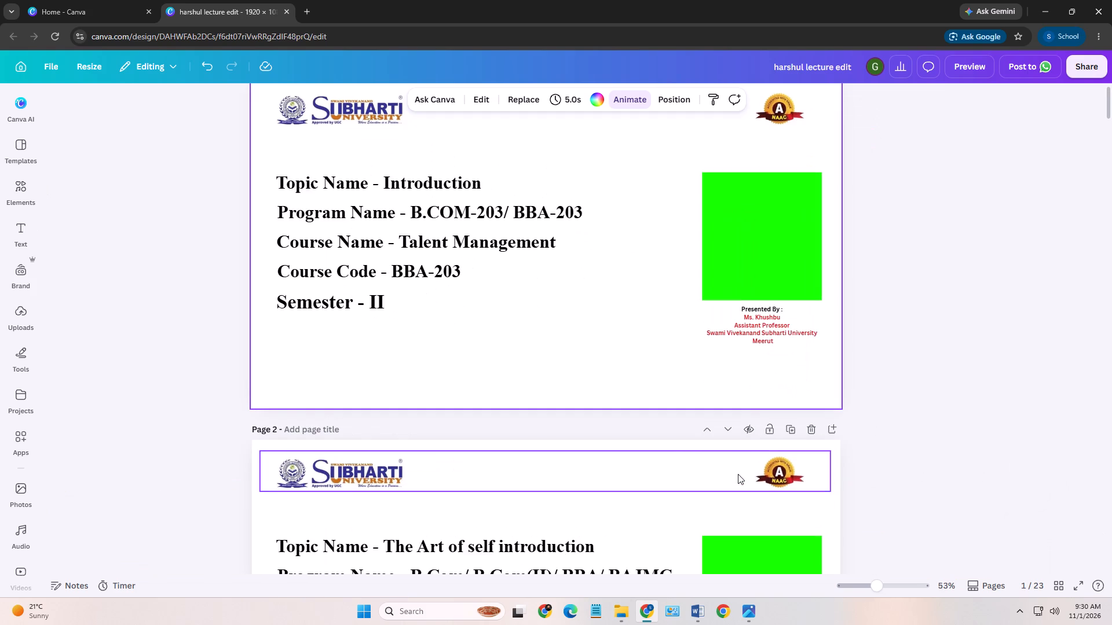
pyautogui.scroll(3, 738, 474)
# Open a new browser tab.
pyautogui.click(649, 607)
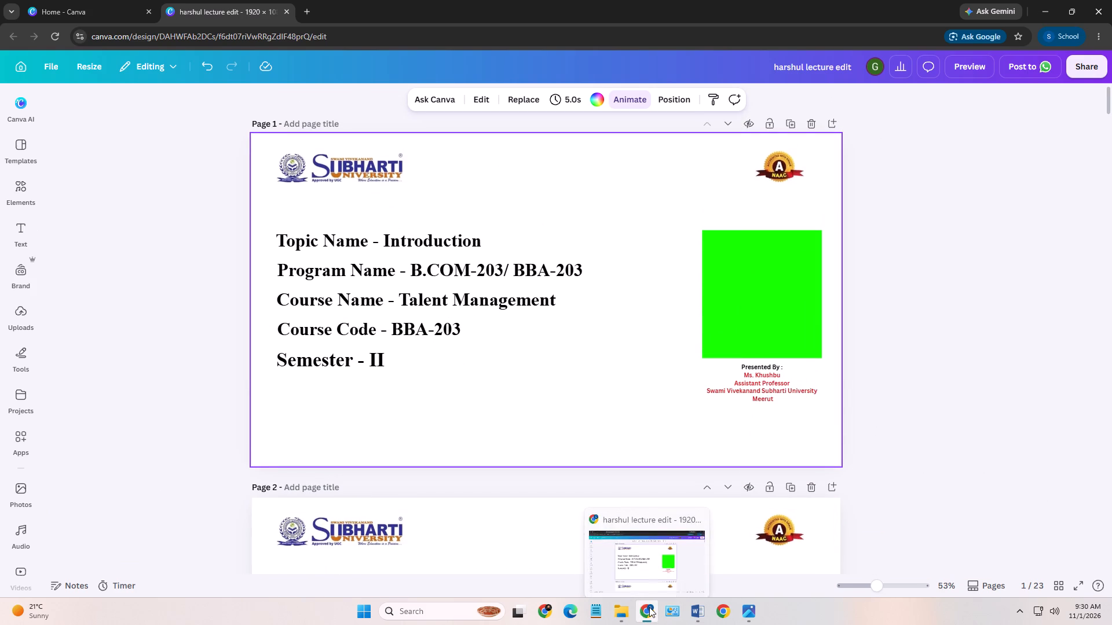
pyautogui.click(649, 607)
pyautogui.click(308, 9)
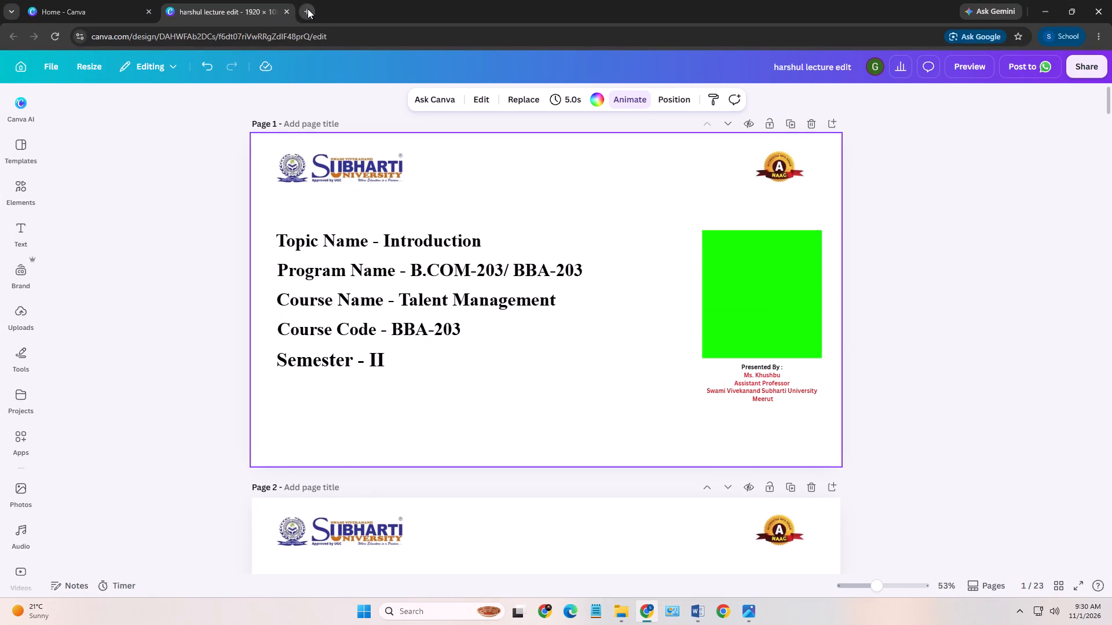
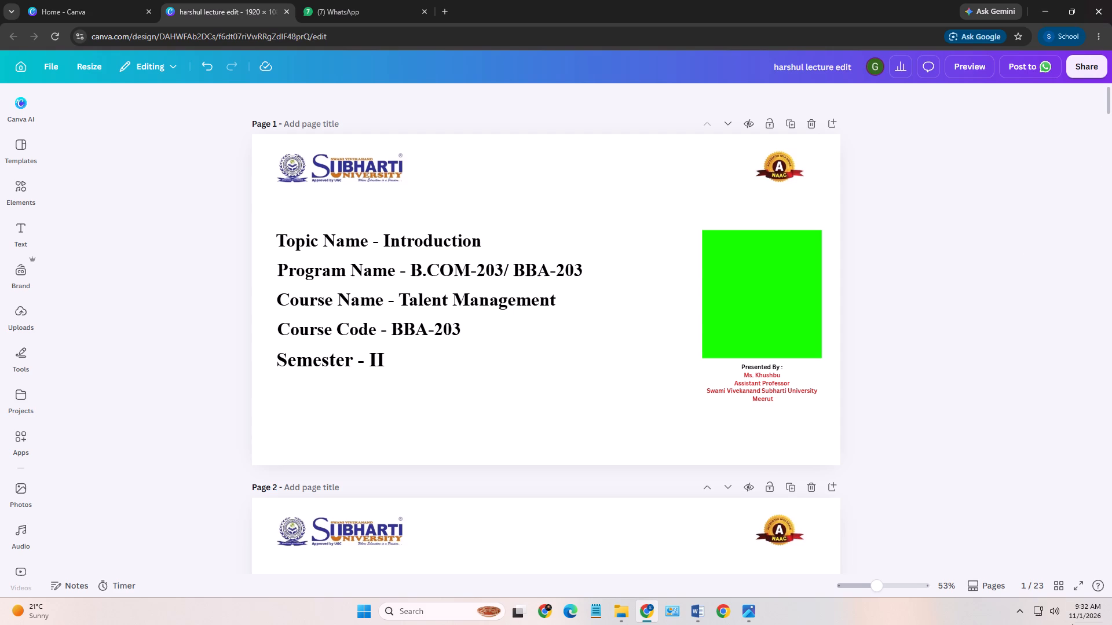
# Compare the page 1 text lines with the reference front page in 1.jpg.
pyautogui.click(755, 616)
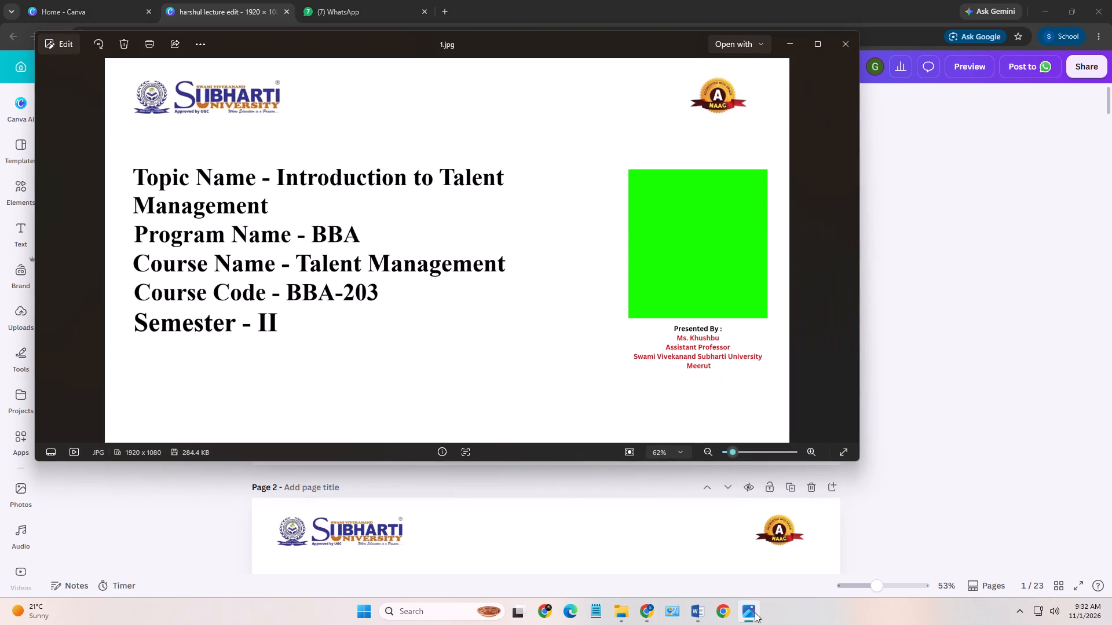
pyautogui.click(755, 612)
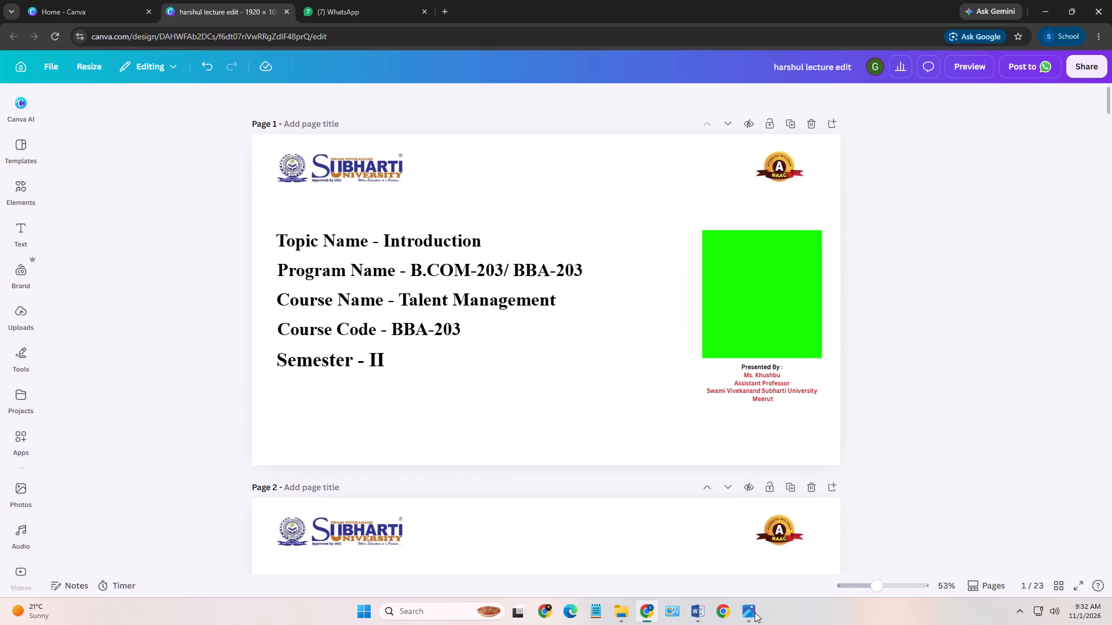
# Capture a screenshot of the whole page 1 front page and open the capture in Snipping Tool.
pyautogui.click(1025, 410)
pyautogui.press('shift+super+s')
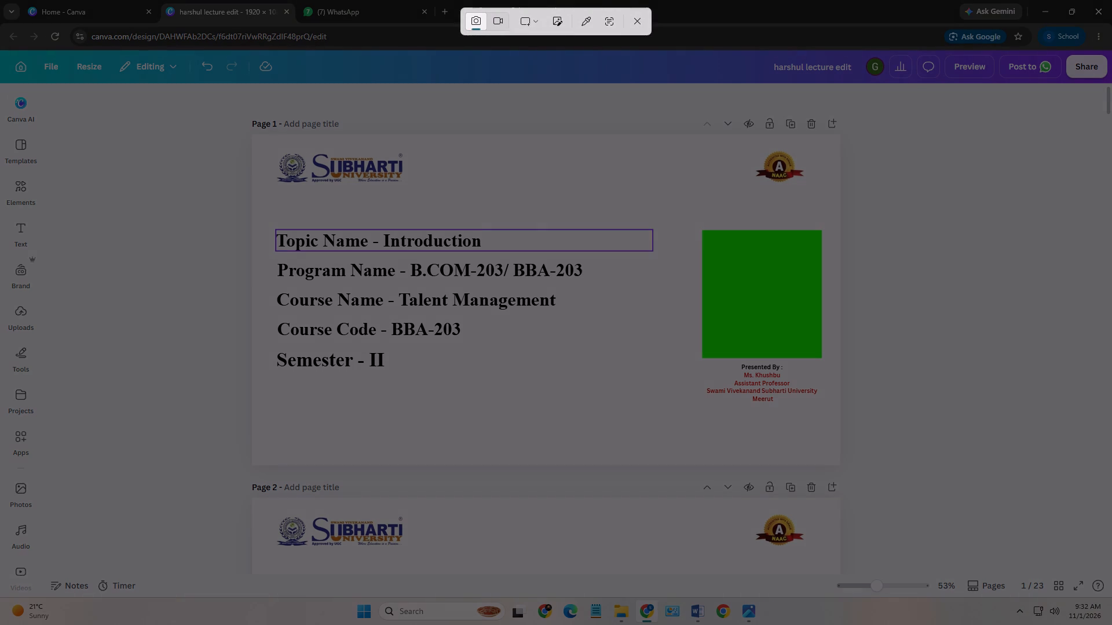
pyautogui.moveTo(248, 130); pyautogui.dragTo(848, 472)
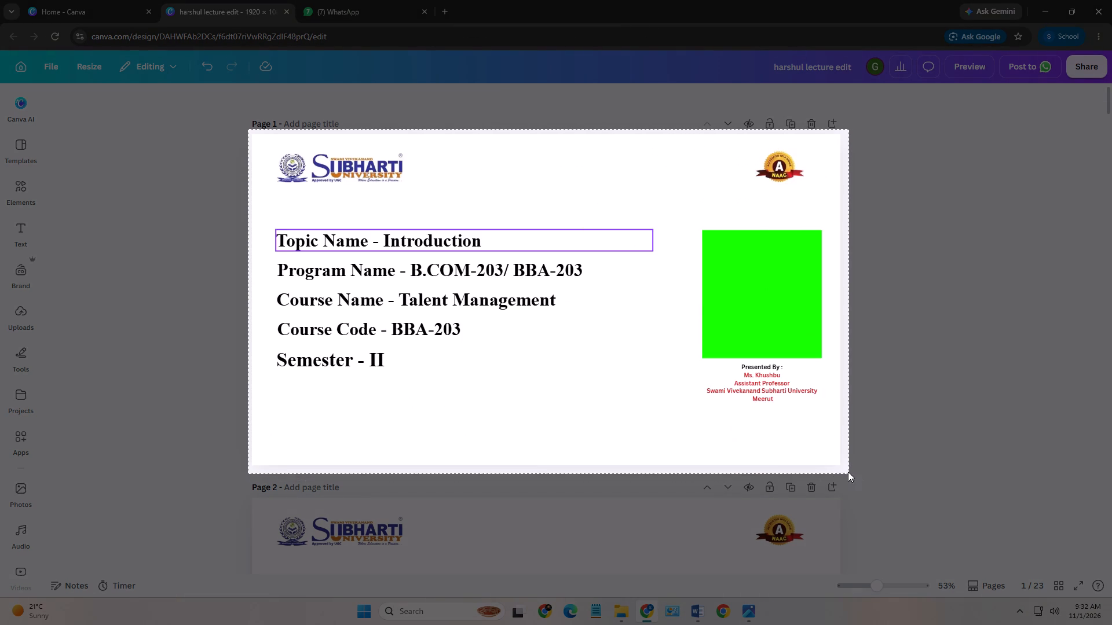
pyautogui.moveTo(848, 472); pyautogui.dragTo(844, 468)
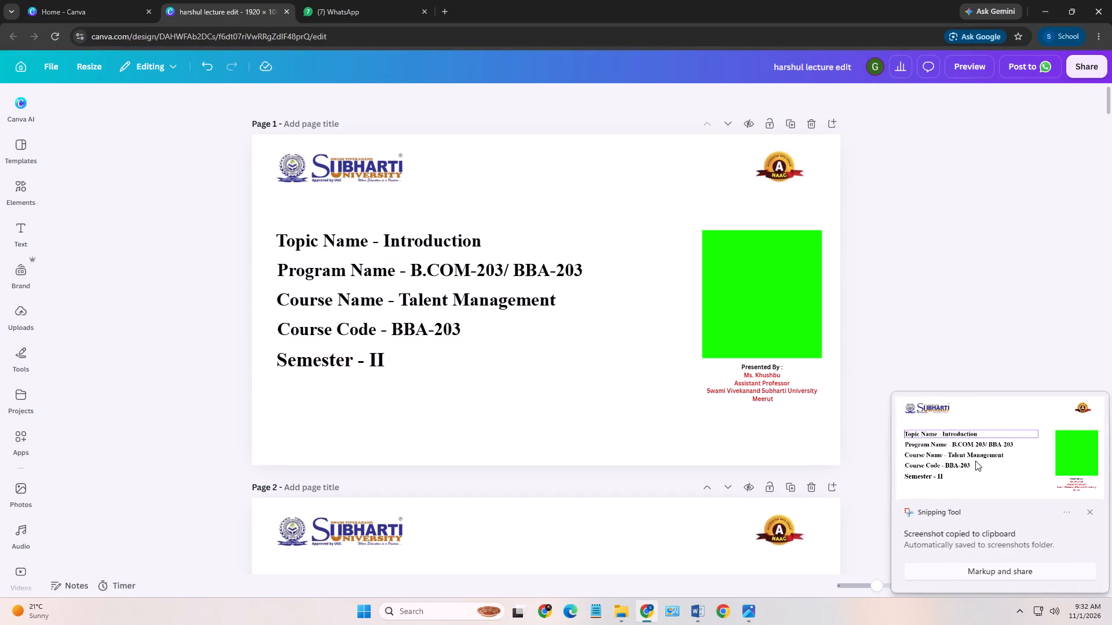
pyautogui.click(1030, 464)
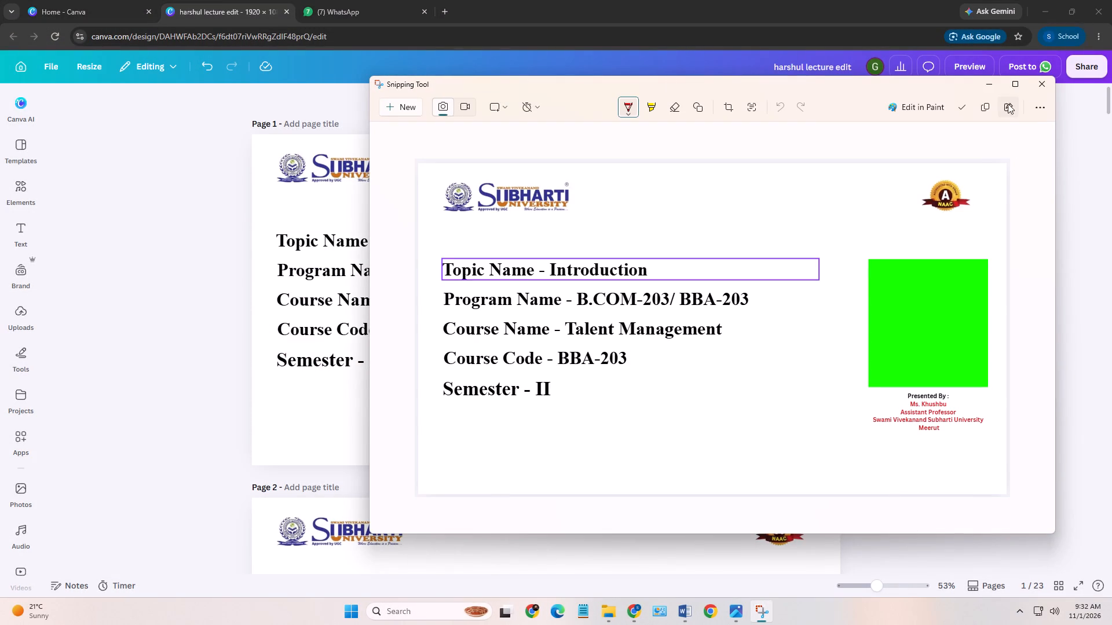
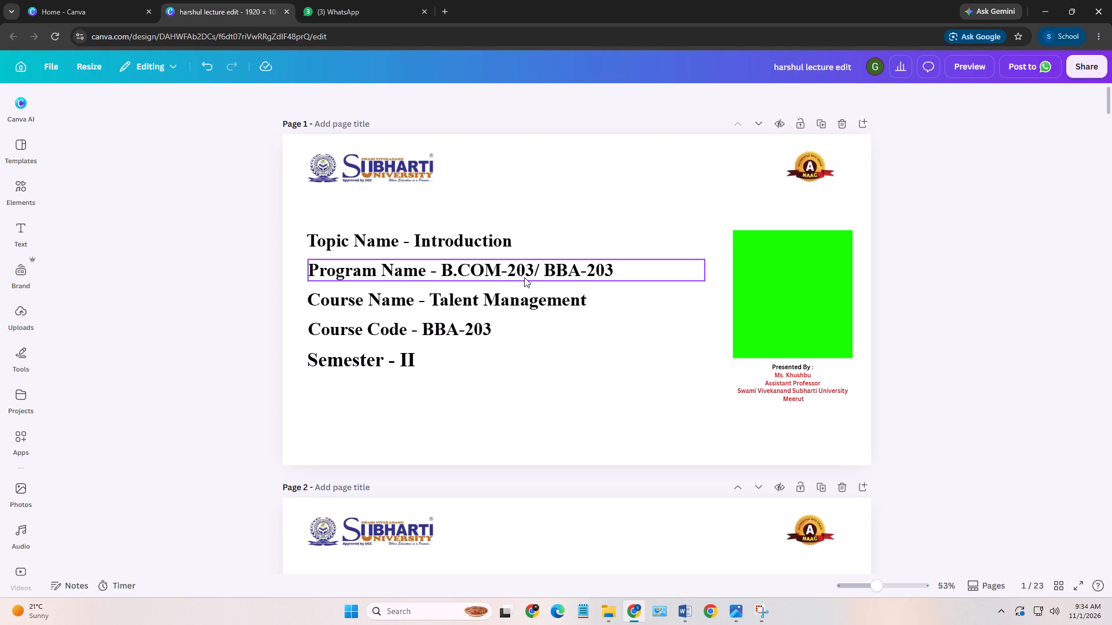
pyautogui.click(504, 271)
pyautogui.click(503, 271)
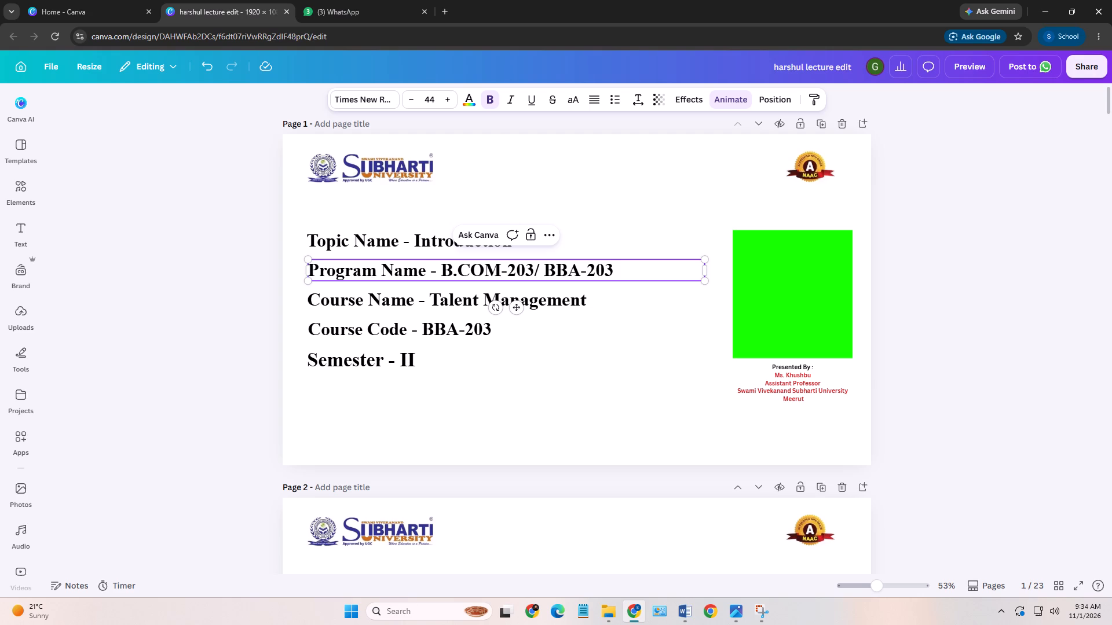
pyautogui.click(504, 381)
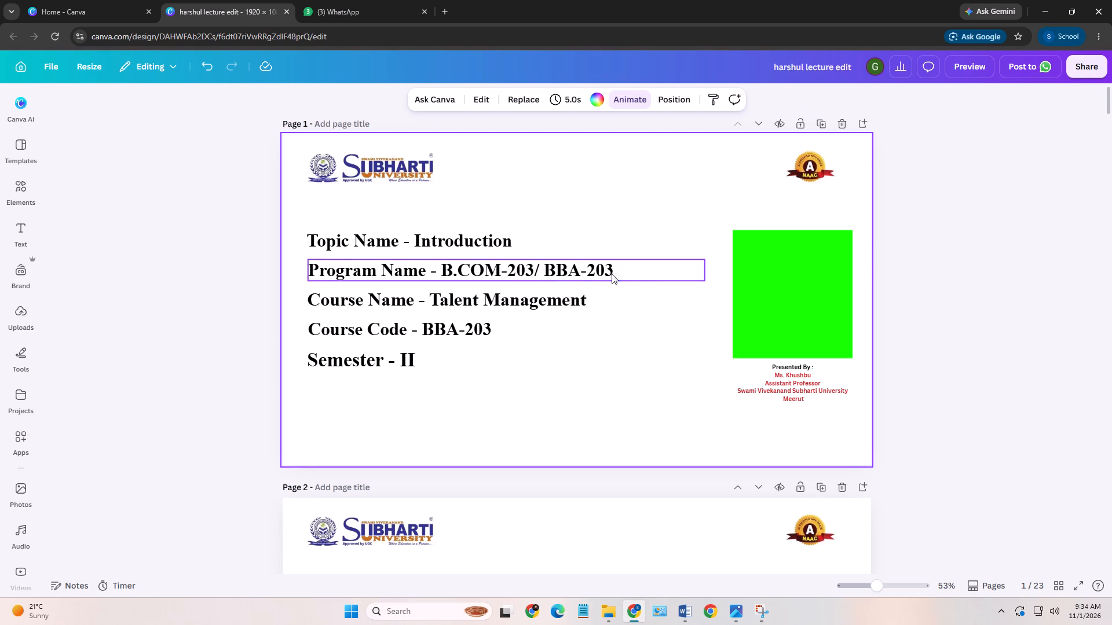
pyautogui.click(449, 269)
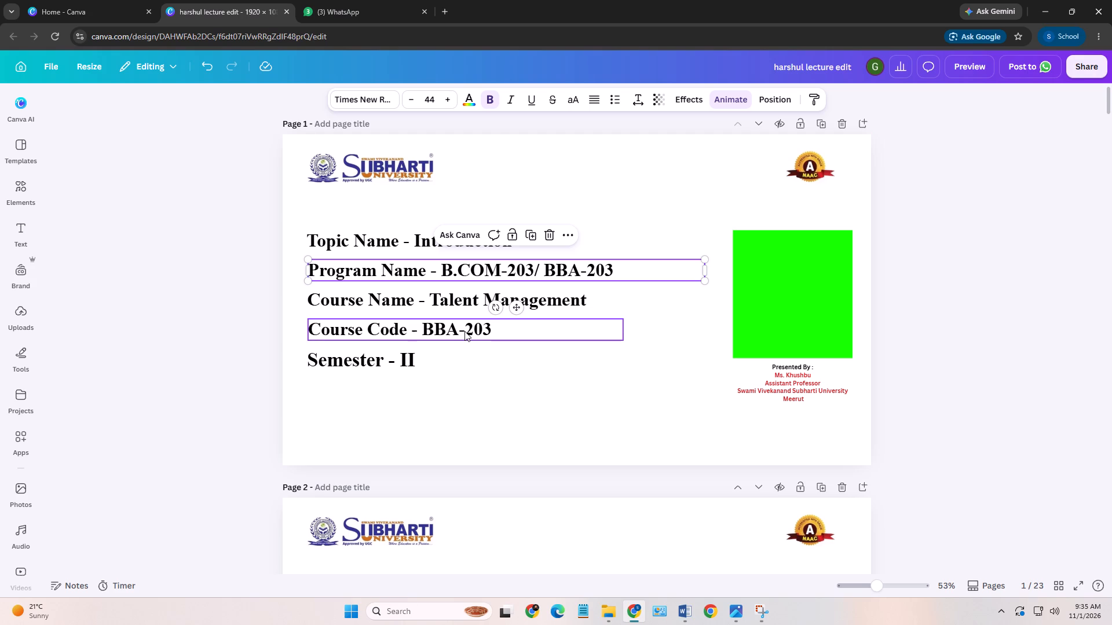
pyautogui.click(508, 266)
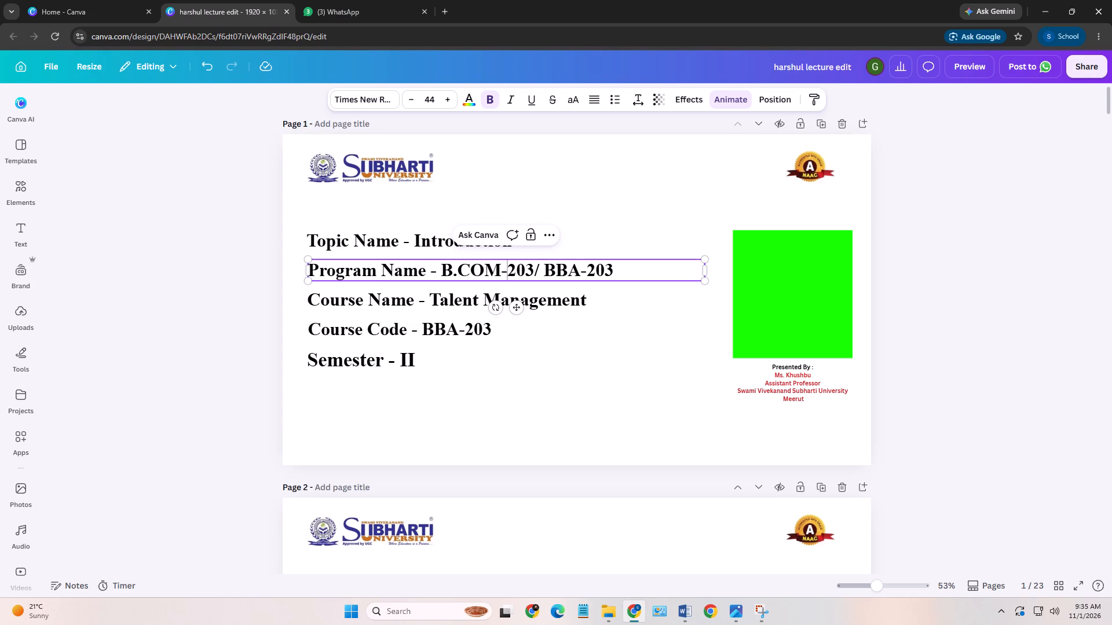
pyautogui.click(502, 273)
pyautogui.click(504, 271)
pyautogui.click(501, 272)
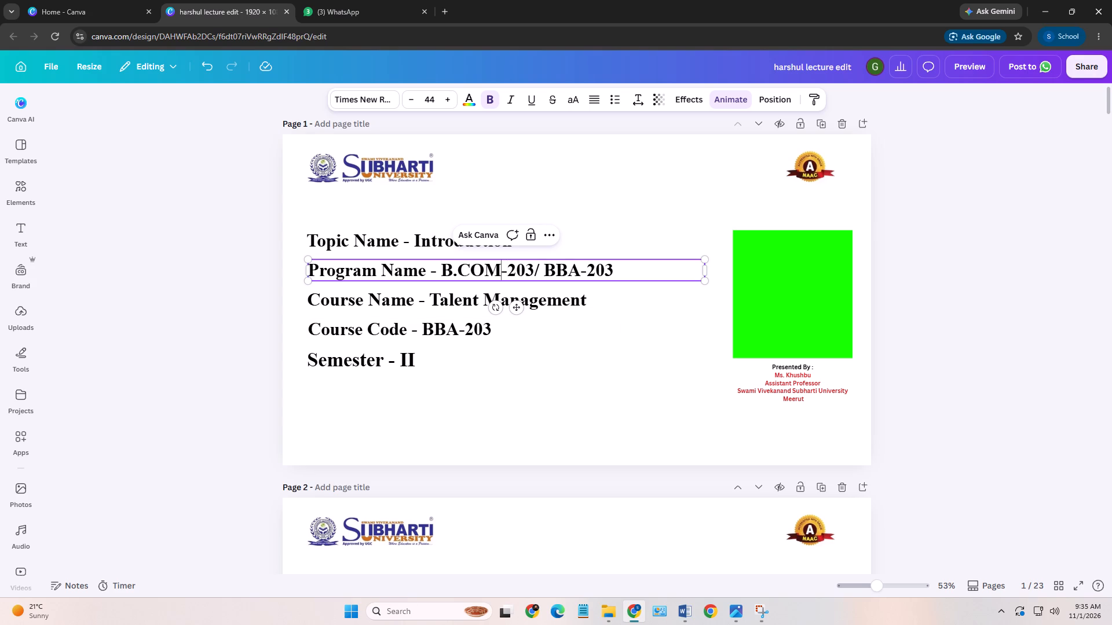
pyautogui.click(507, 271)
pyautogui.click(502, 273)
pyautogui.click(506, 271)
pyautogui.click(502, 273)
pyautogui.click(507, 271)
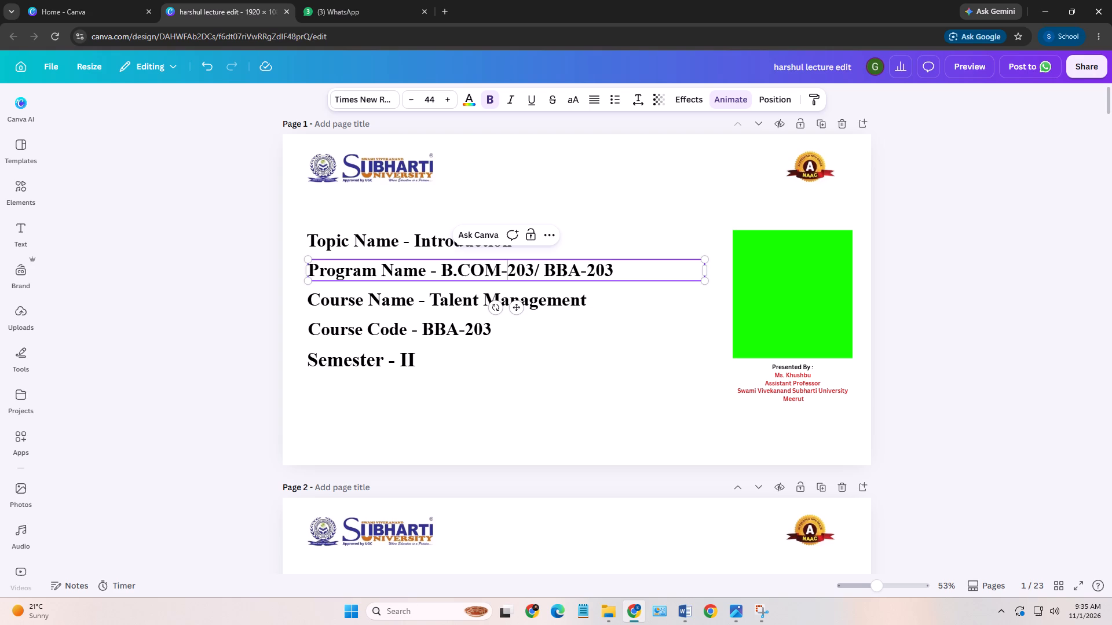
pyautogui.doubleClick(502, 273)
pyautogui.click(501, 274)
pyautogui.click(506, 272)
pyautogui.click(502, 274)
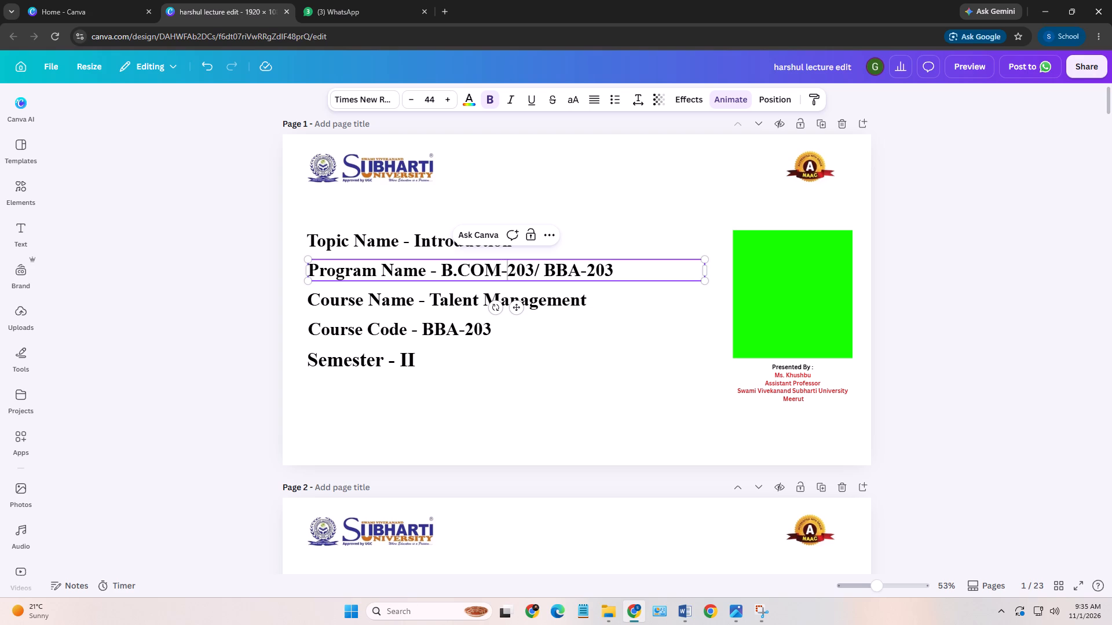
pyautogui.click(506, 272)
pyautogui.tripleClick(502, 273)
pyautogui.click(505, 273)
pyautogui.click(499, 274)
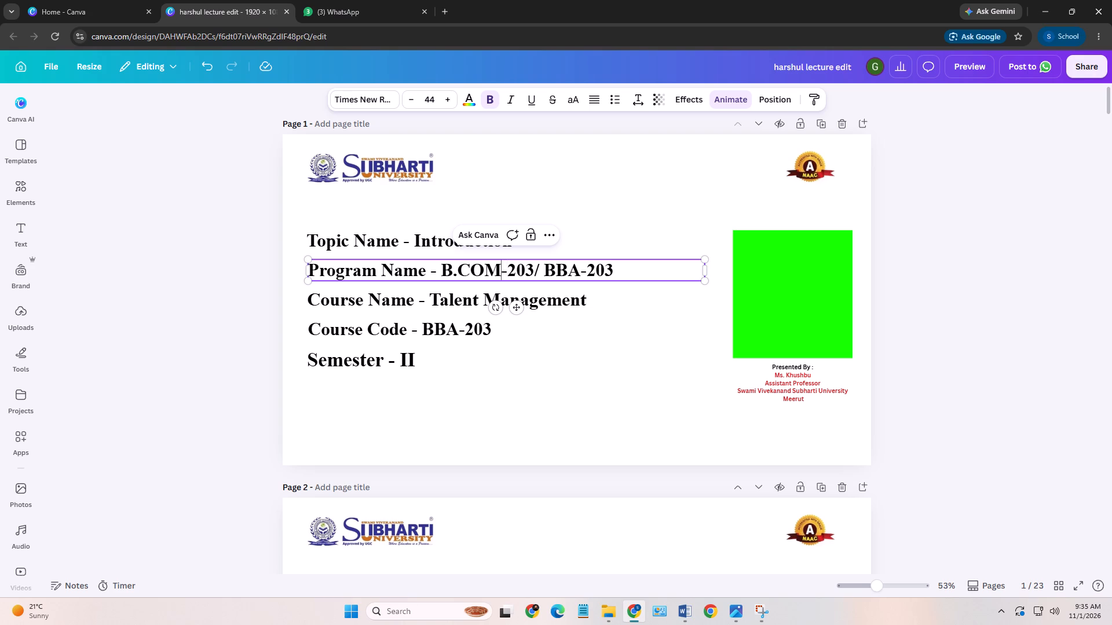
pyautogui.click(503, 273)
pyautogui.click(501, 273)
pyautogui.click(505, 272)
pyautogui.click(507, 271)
# Move "B.COM-203/ BBA-203" from page 1's Program Name line to the end of Course Code, widening that text box to keep one line.
pyautogui.moveTo(440, 270); pyautogui.dragTo(620, 271)
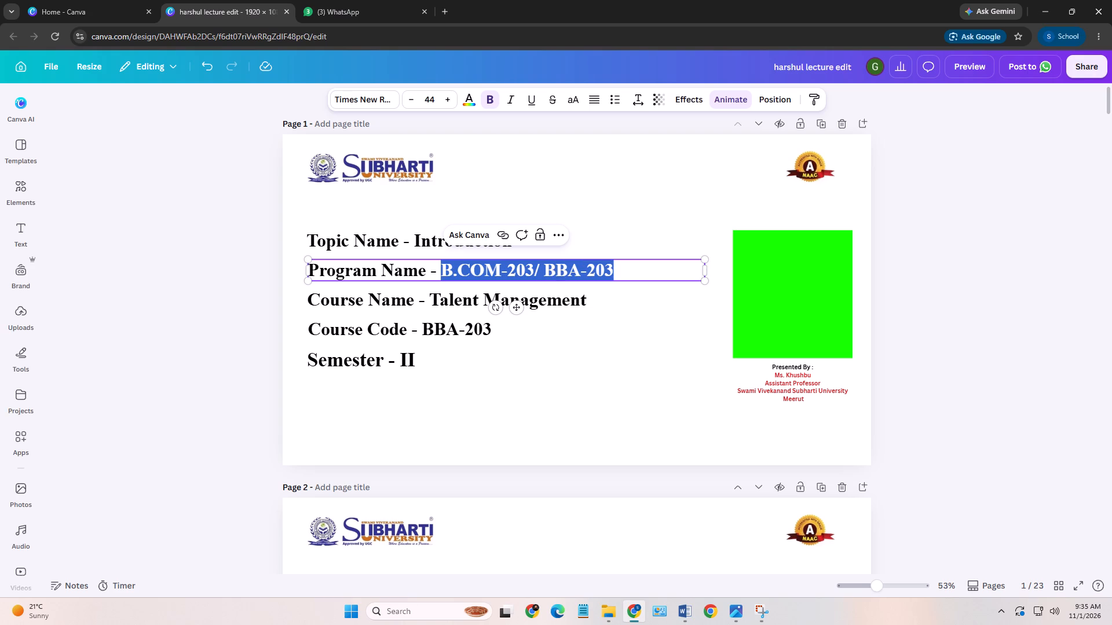
pyautogui.hotkey('ctrl', 'x')
pyautogui.click(537, 332)
pyautogui.click(504, 327)
pyautogui.press('space')
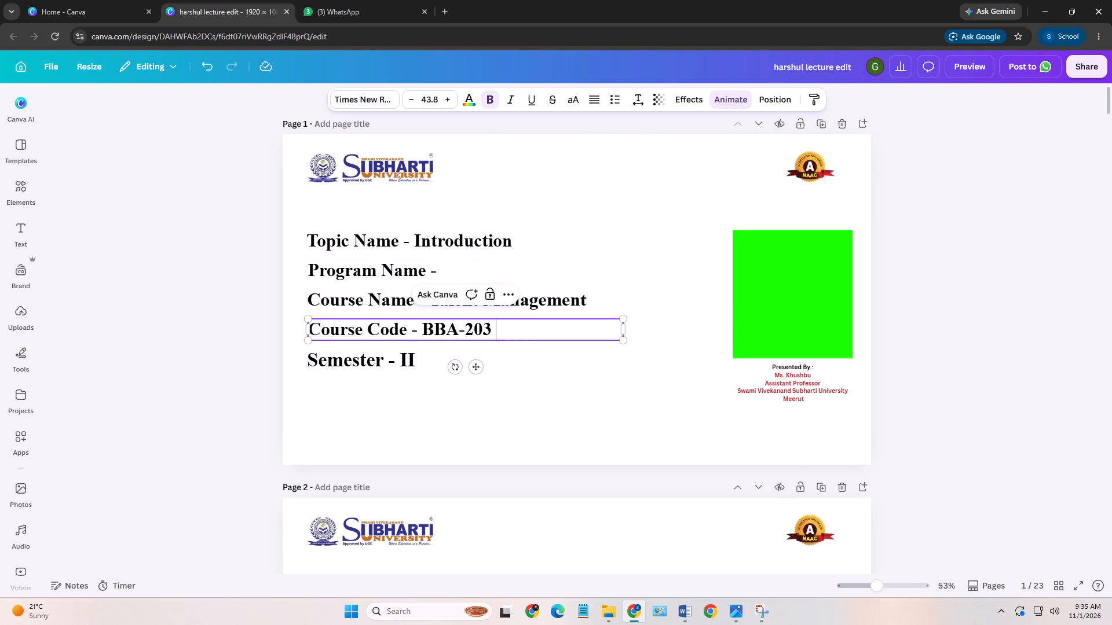
pyautogui.press('space')
pyautogui.press('space')
pyautogui.hotkey('ctrl', 'v')
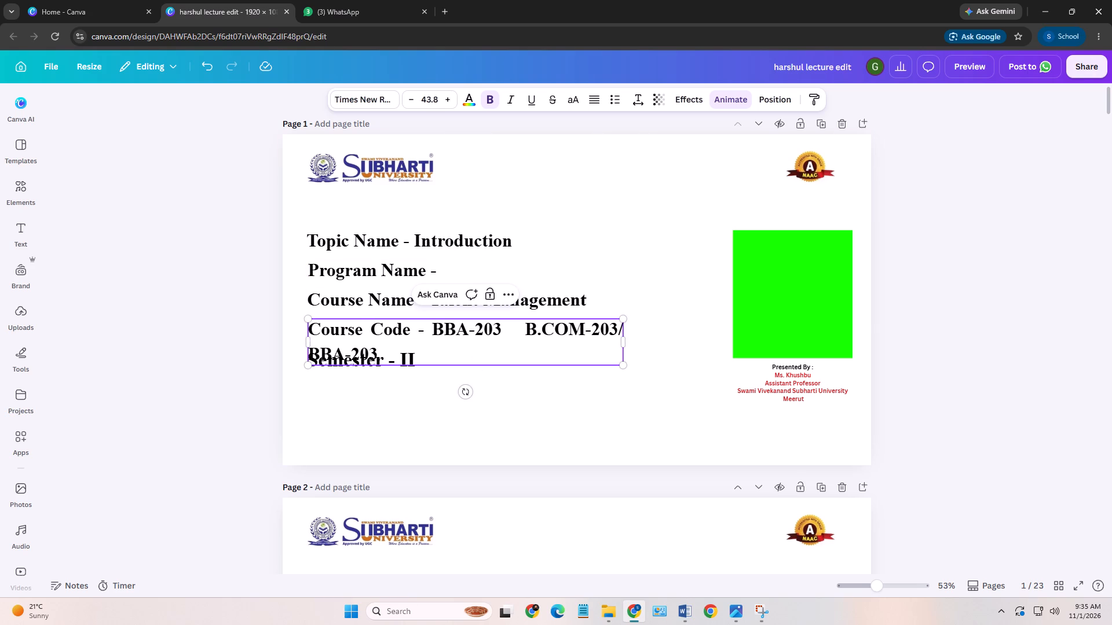
pyautogui.moveTo(624, 341); pyautogui.dragTo(708, 335)
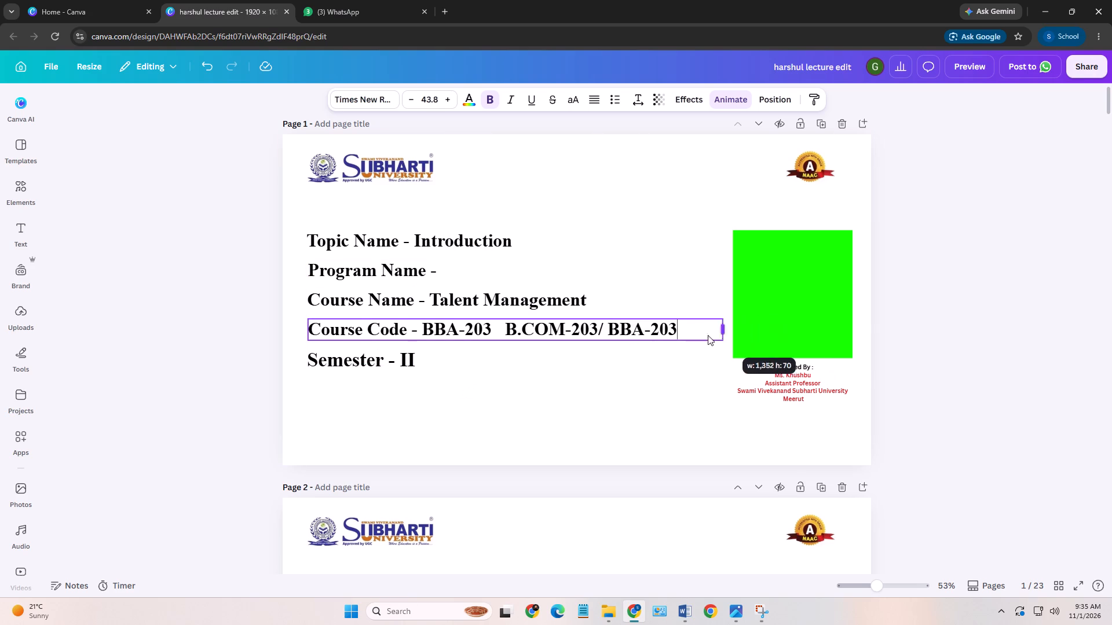
pyautogui.moveTo(708, 335); pyautogui.dragTo(693, 334)
pyautogui.click(631, 385)
# Cut the original "BBA-203" and the extra spaces from the Course Code line, leaving "B.COM-203/ BBA-203" as the code.
pyautogui.click(485, 328)
pyautogui.click(492, 328)
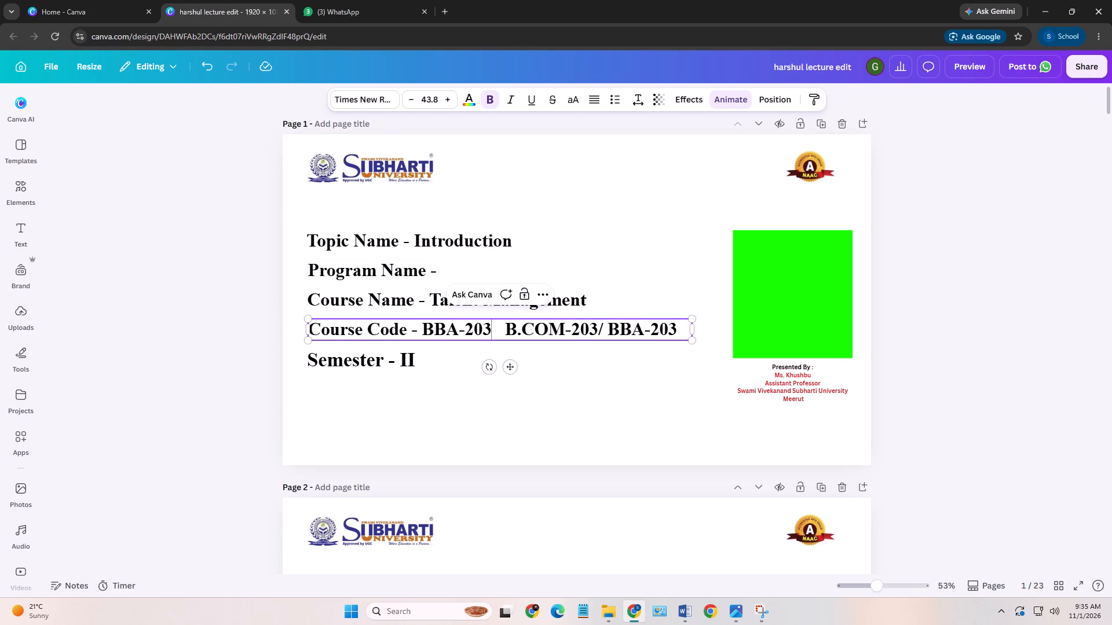
pyautogui.moveTo(492, 329); pyautogui.dragTo(430, 324)
pyautogui.hotkey('ctrl', 'x')
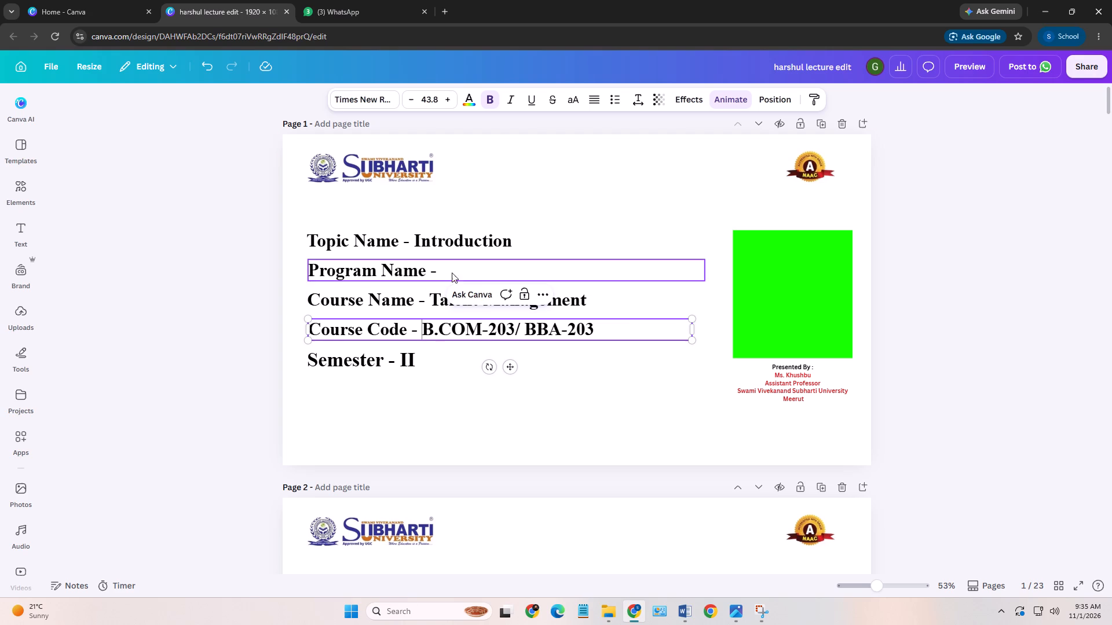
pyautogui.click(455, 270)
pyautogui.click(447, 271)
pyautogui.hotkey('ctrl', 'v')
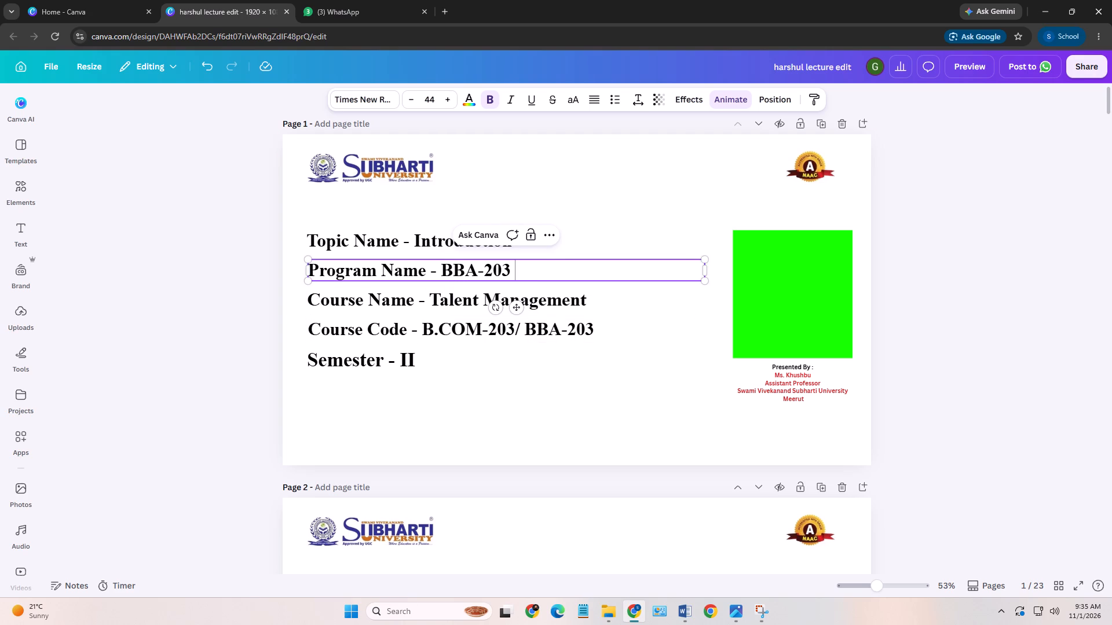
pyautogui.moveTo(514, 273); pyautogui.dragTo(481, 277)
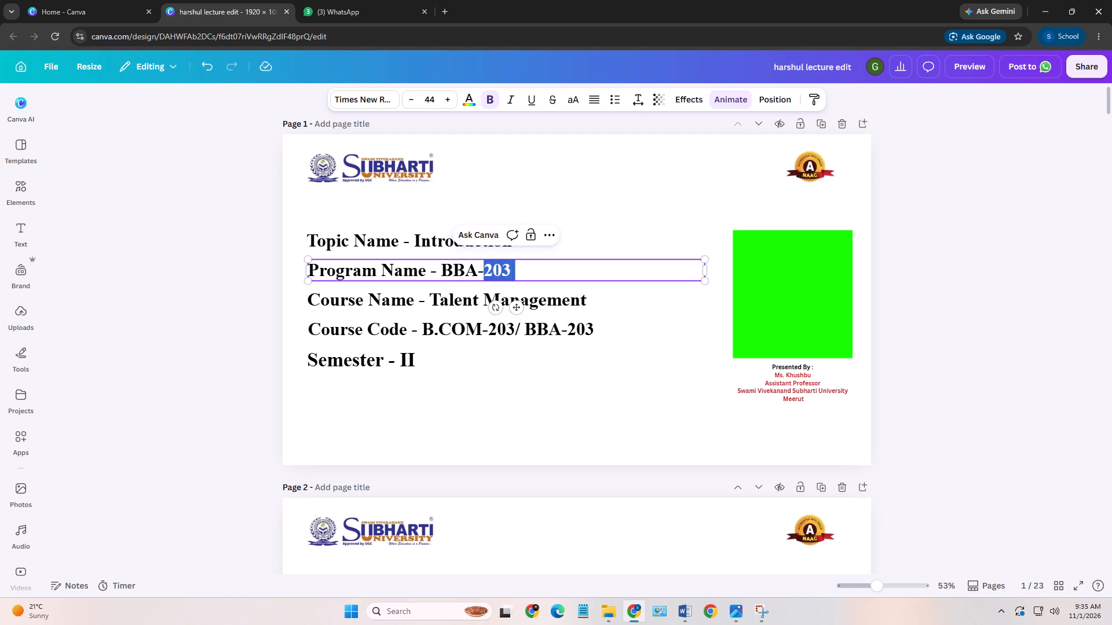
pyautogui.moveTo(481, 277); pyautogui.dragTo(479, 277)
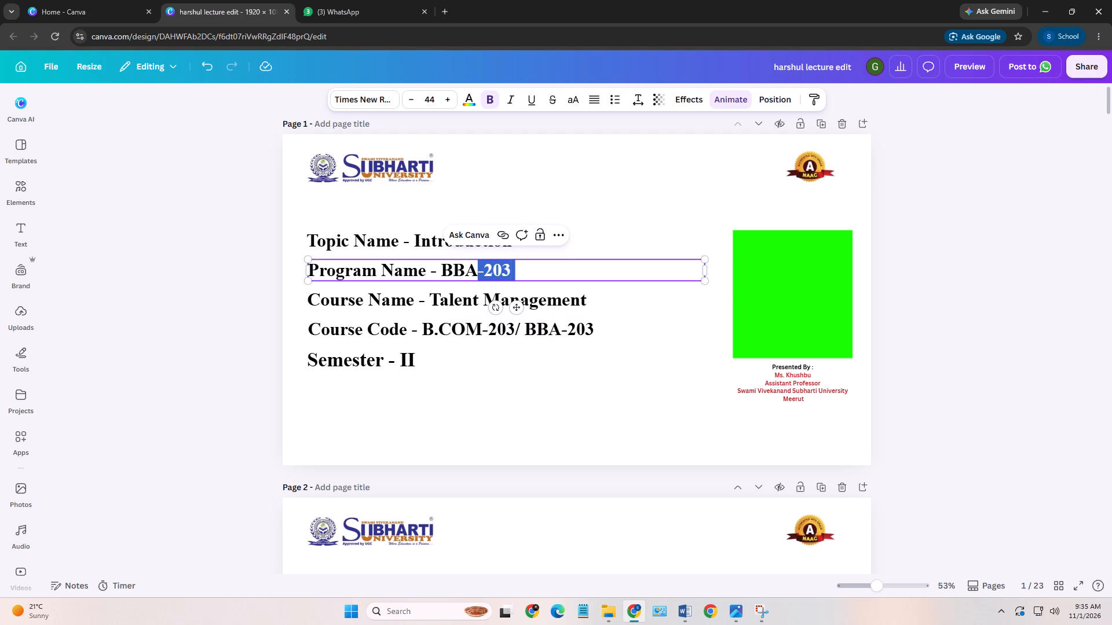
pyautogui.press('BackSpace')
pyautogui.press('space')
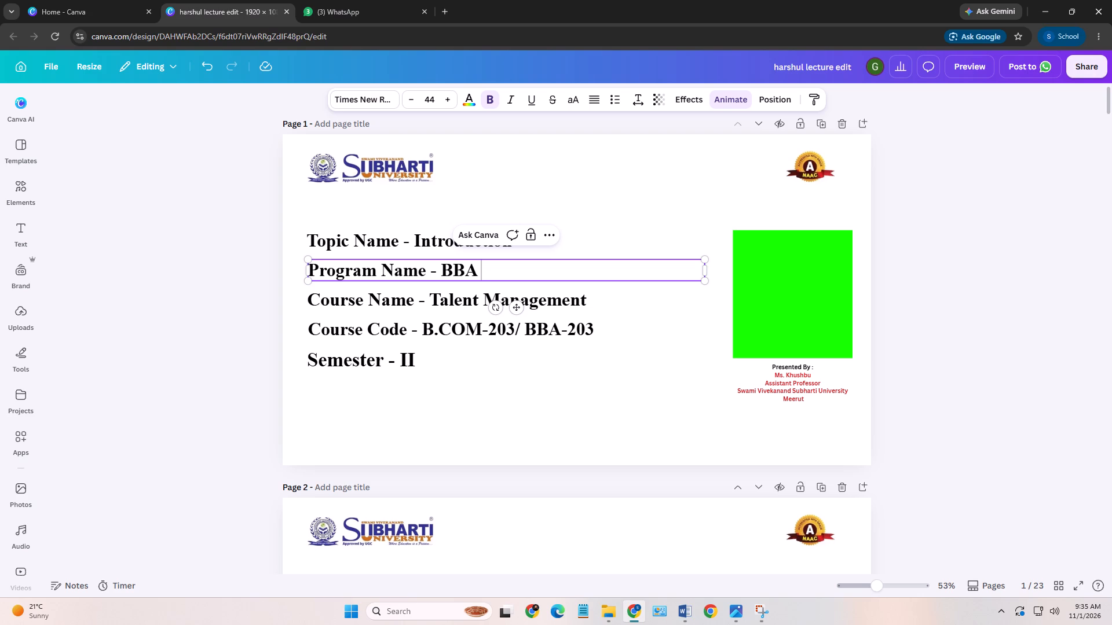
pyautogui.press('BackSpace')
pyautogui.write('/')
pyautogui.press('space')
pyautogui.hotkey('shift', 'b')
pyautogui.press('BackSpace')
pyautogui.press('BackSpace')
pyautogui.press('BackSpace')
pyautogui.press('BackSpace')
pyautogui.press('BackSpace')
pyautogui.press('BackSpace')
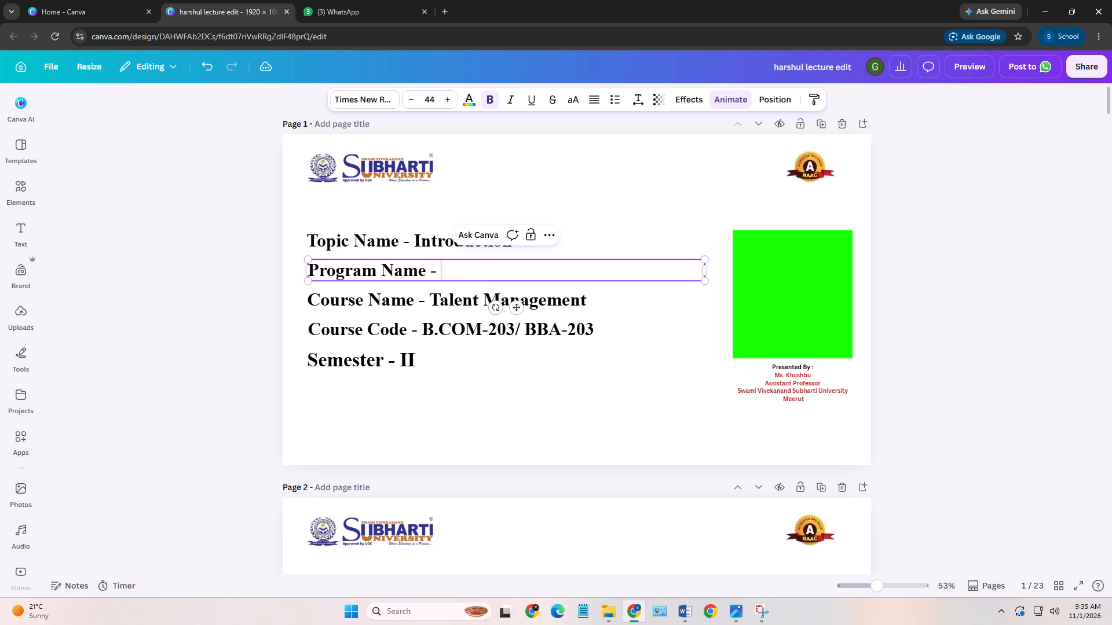
# Fill in the empty Program Name line on page 1 with "B.com/ BBA".
pyautogui.write('B.com')
pyautogui.press('space')
pyautogui.write('BBA')
pyautogui.press('Left')
pyautogui.press('Left')
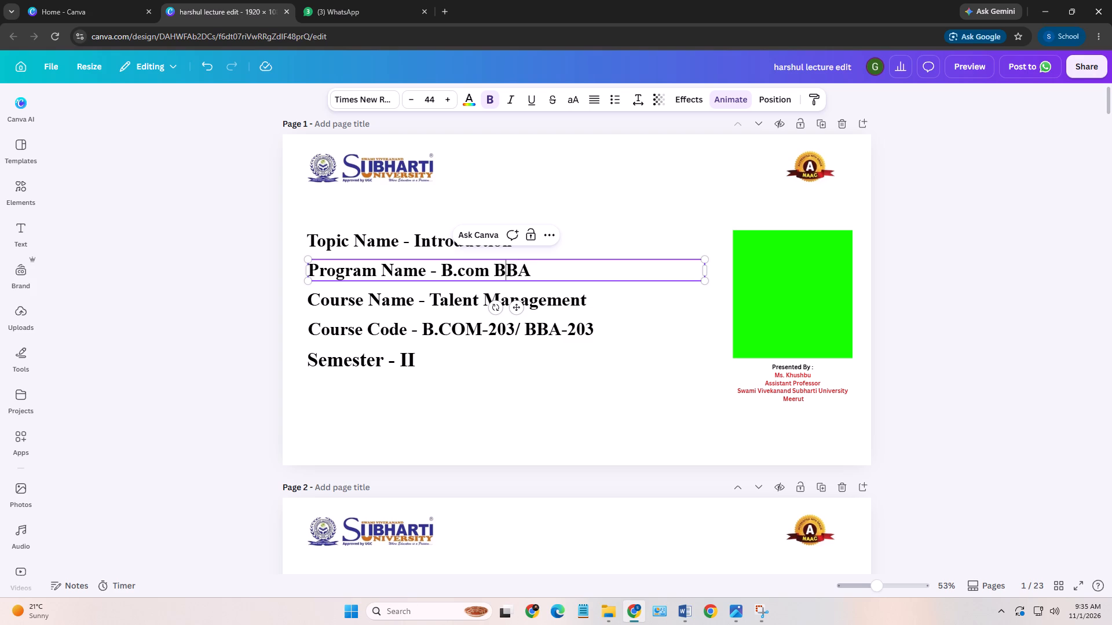
pyautogui.press('Left')
pyautogui.press('Left')
pyautogui.press('/')
pyautogui.click(580, 406)
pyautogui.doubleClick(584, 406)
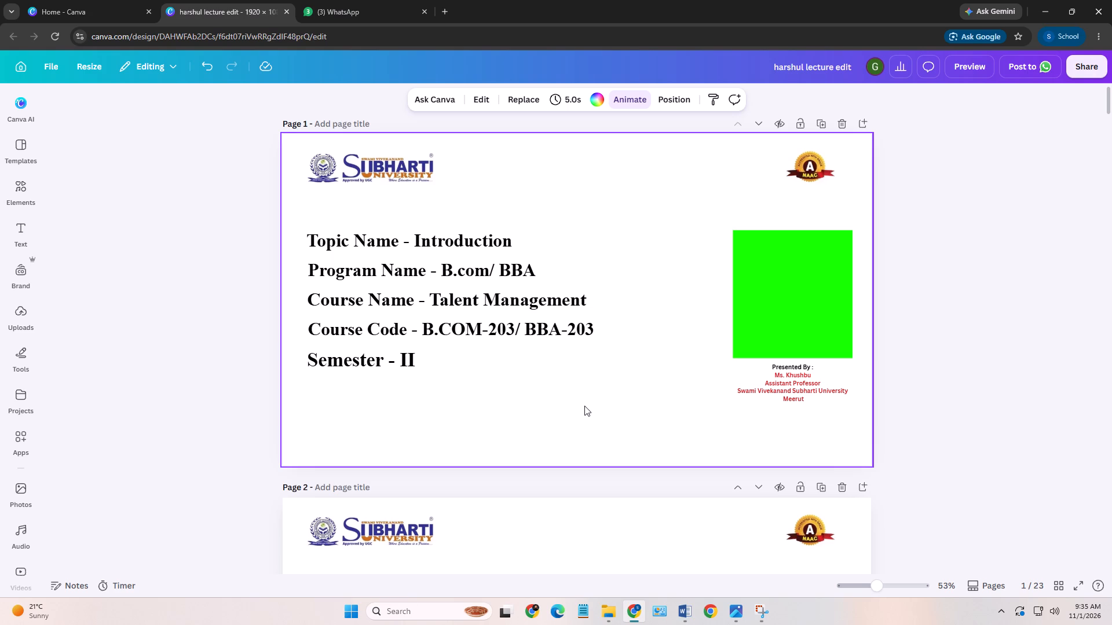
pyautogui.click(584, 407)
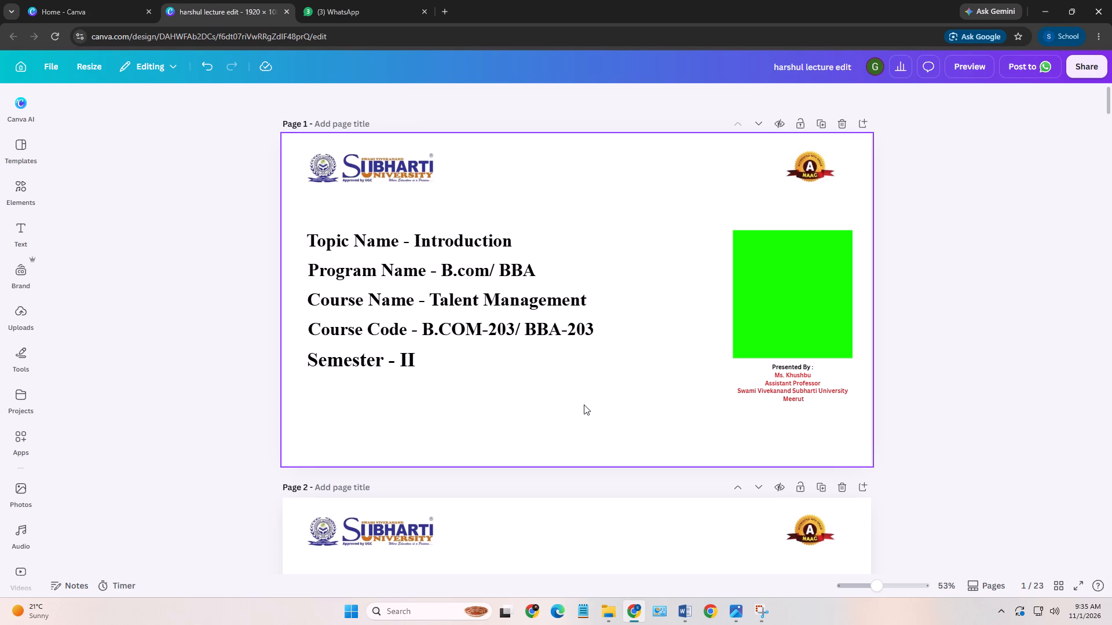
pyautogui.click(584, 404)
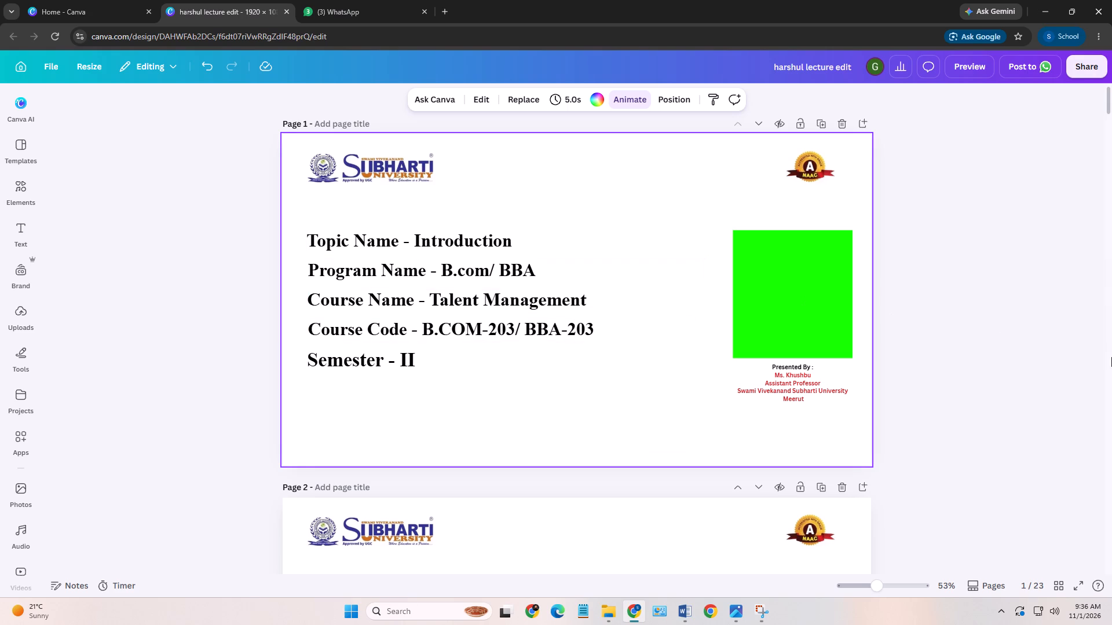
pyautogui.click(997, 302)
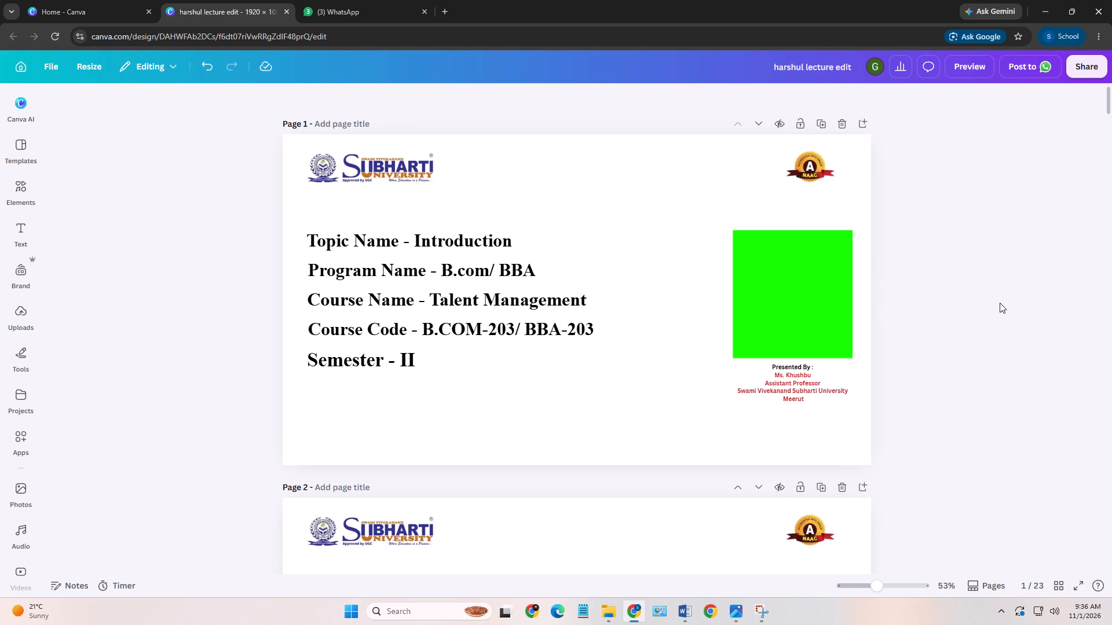
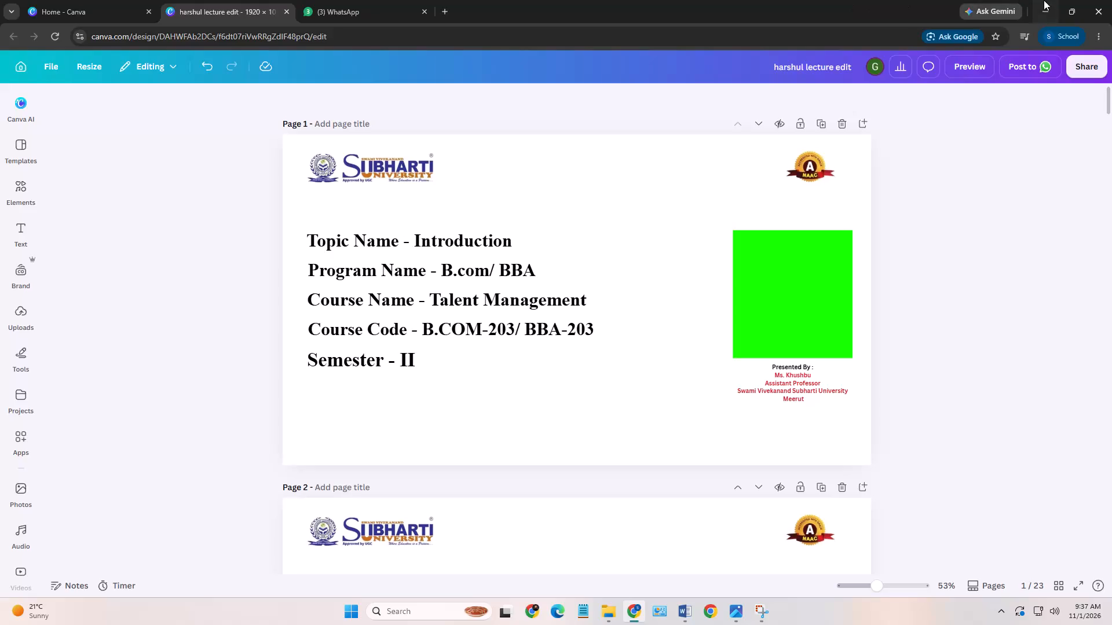
# Switch from Canva to the Front page folder in File Explorer and close the Snipping Tool.
pyautogui.click(1045, 0)
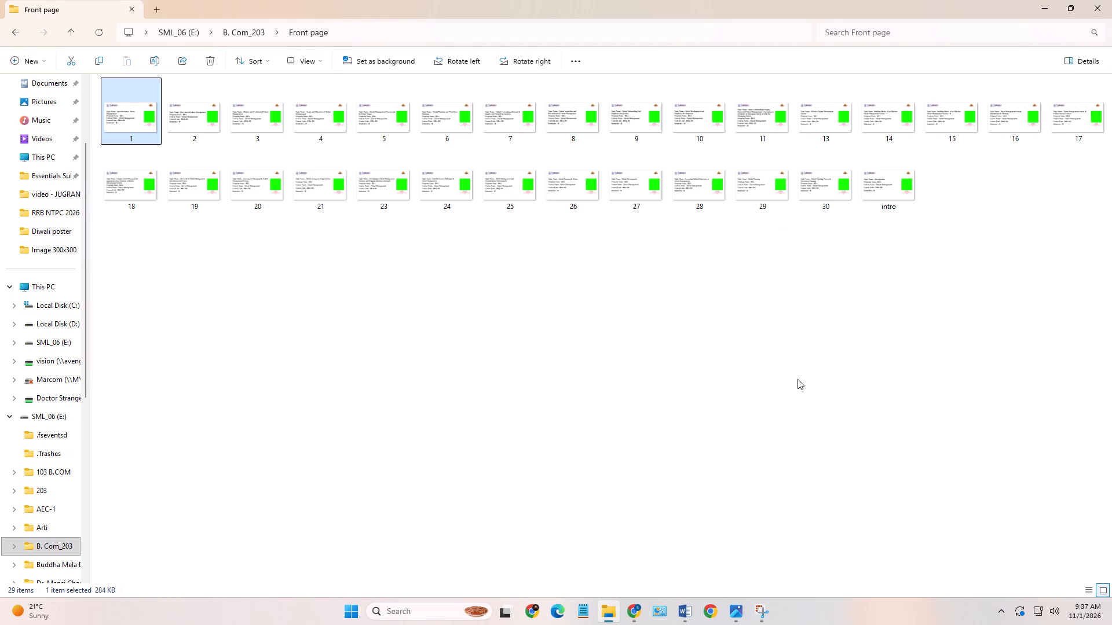
pyautogui.click(785, 392)
pyautogui.moveTo(776, 406); pyautogui.dragTo(766, 422)
pyautogui.click(758, 534)
pyautogui.click(763, 557)
pyautogui.moveTo(769, 576); pyautogui.dragTo(771, 585)
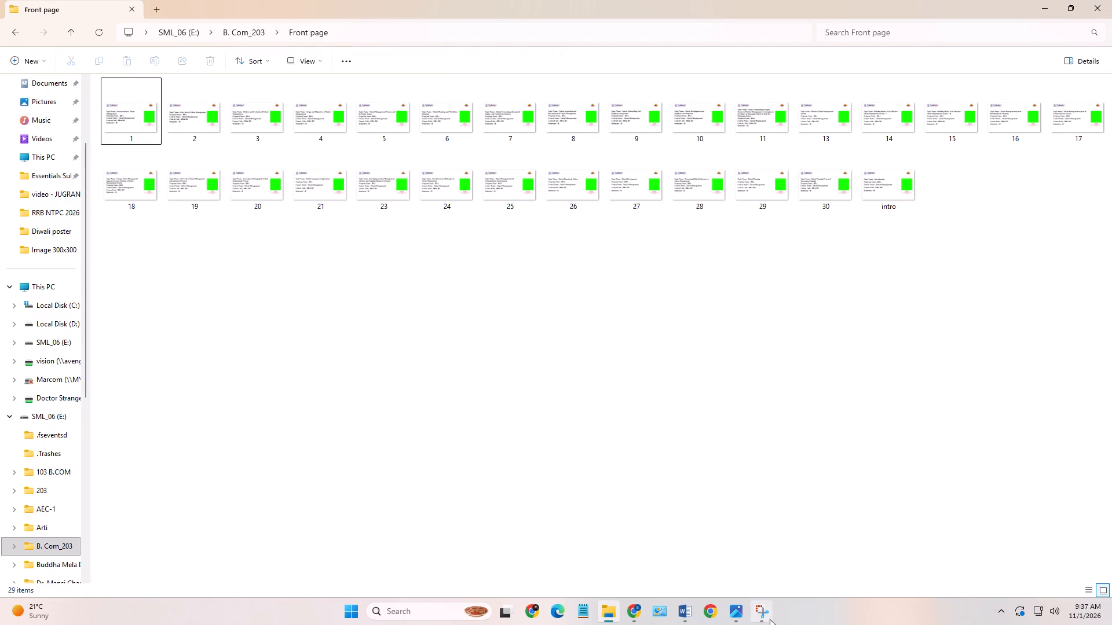
pyautogui.click(767, 620)
pyautogui.click(1041, 85)
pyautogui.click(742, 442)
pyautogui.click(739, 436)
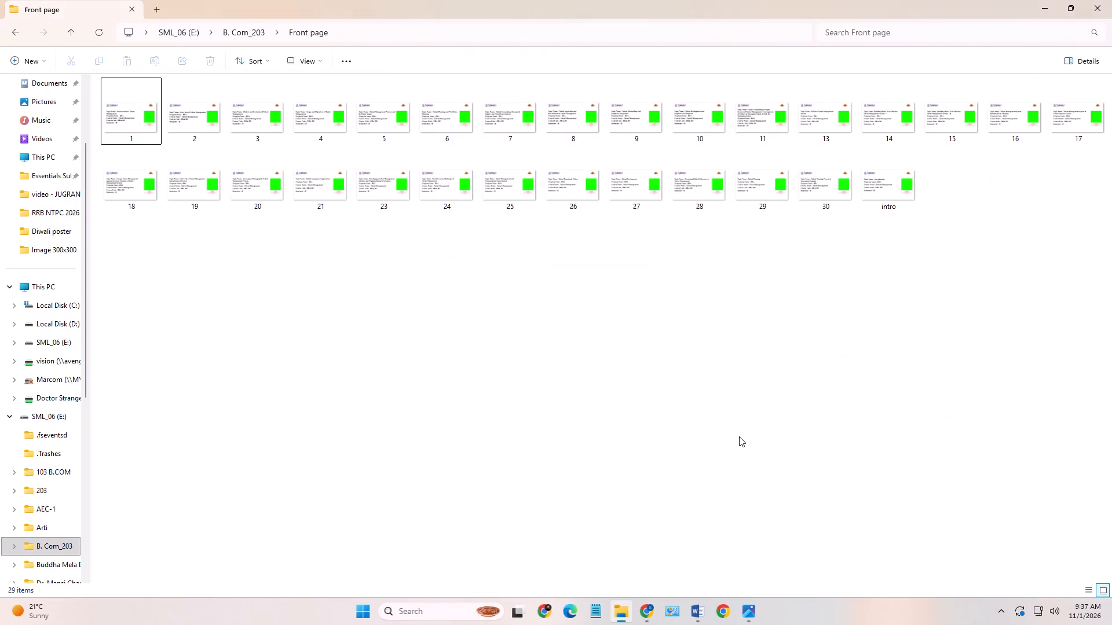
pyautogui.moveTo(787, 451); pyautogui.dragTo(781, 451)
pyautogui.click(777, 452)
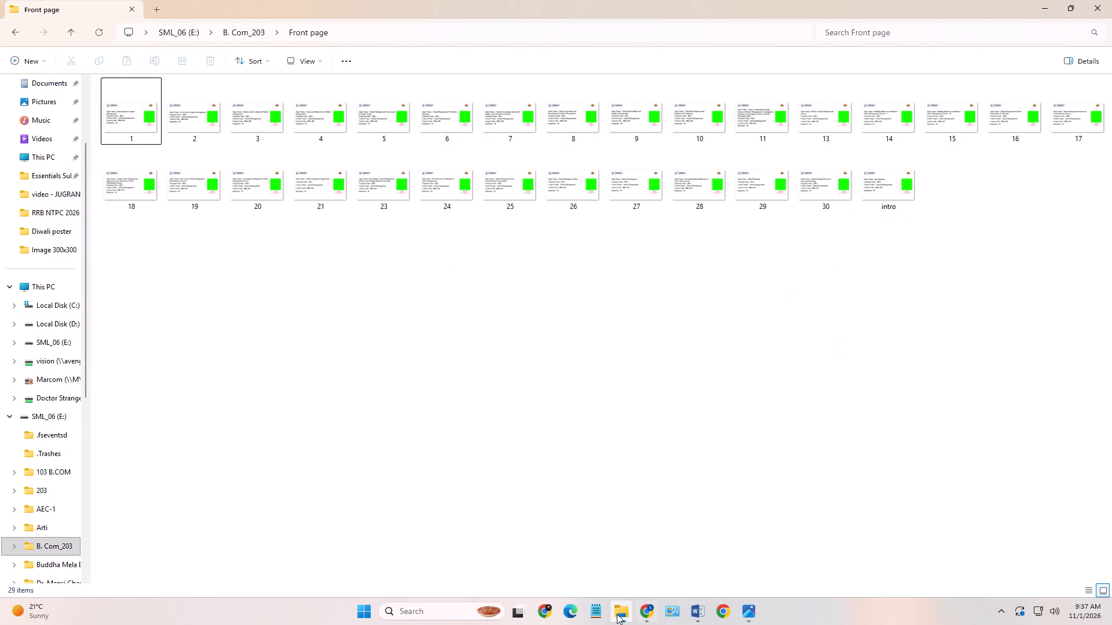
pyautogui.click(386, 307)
# Play the BBA-203 Introduction video from the B Com 203 folder to check its front page, and close the player.
pyautogui.click(233, 30)
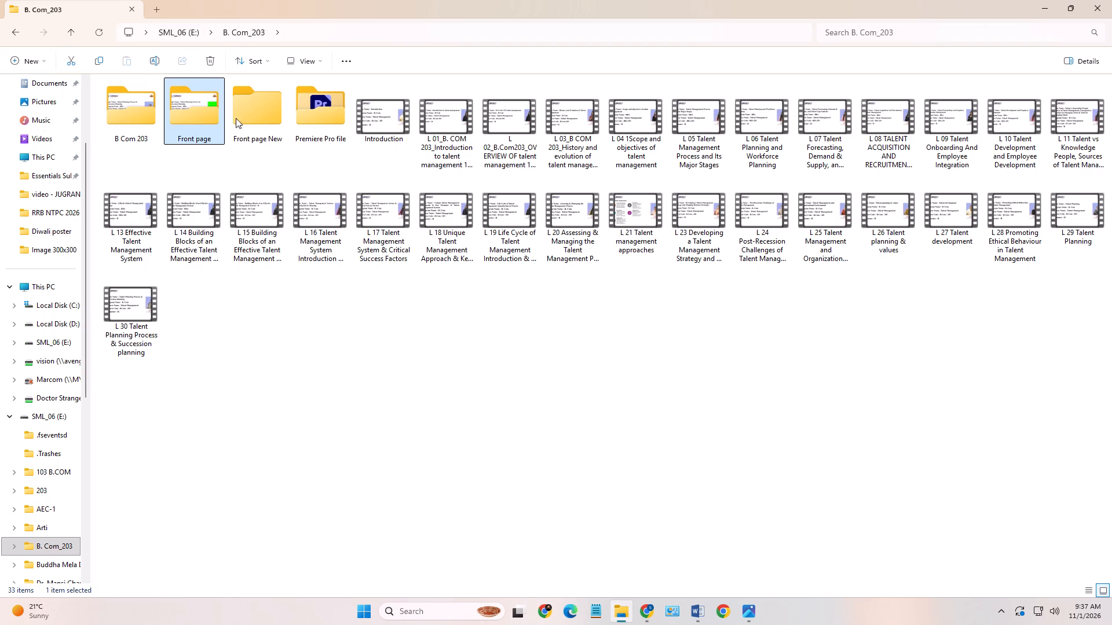
pyautogui.doubleClick(155, 112)
pyautogui.doubleClick(136, 123)
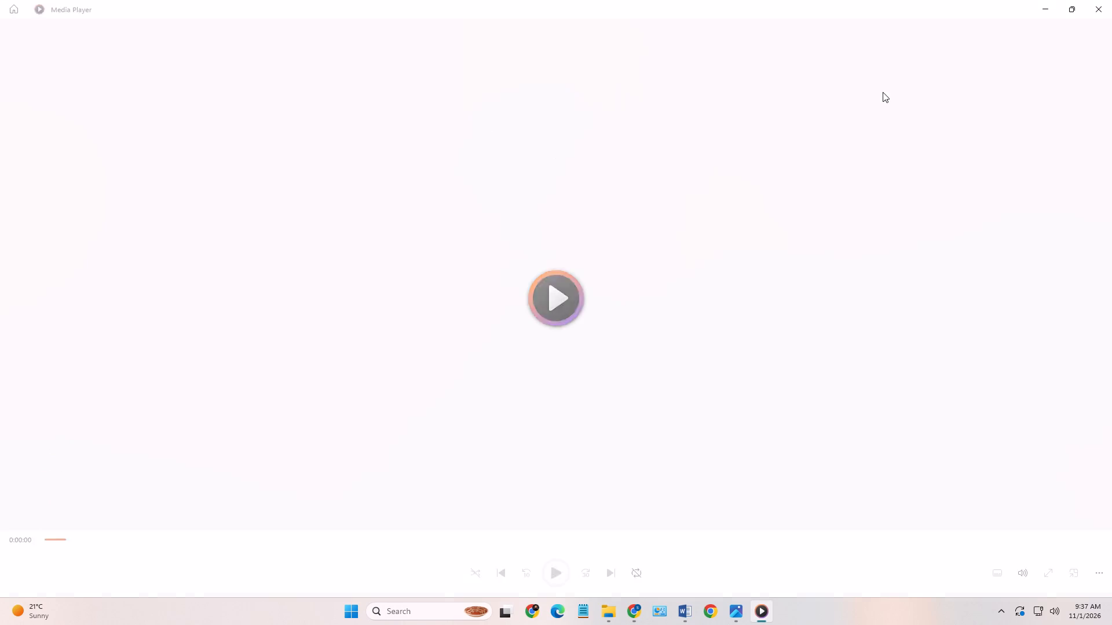
pyautogui.click(1087, 0)
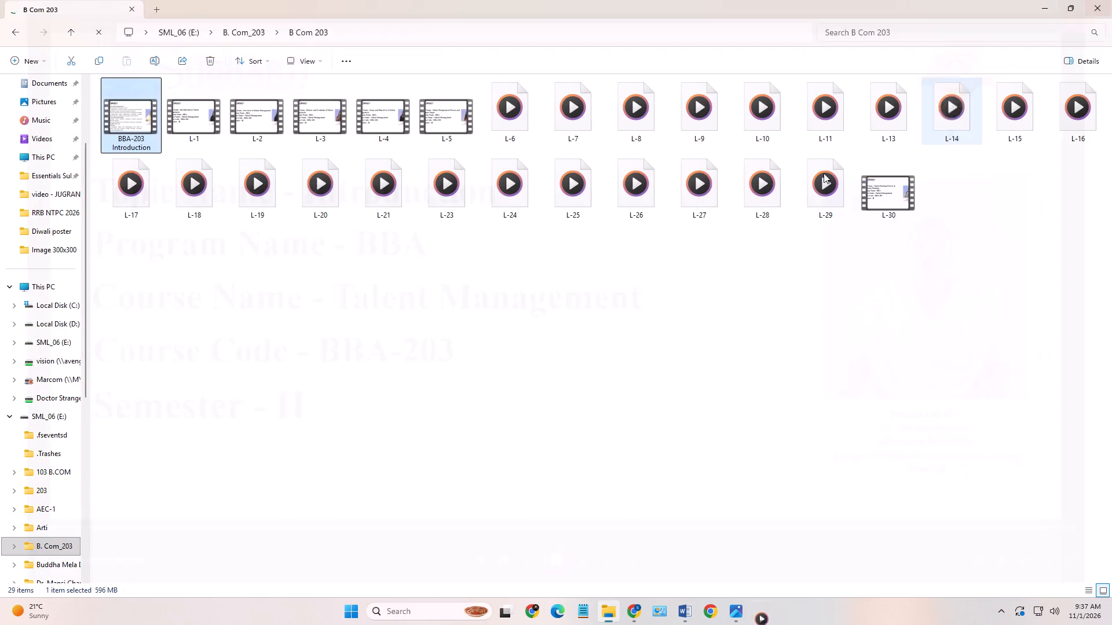
pyautogui.click(604, 275)
# Play the L-1 video from the AEC-2 lecturer's New Final Video folder on drive E and pause it on its front page.
pyautogui.click(247, 31)
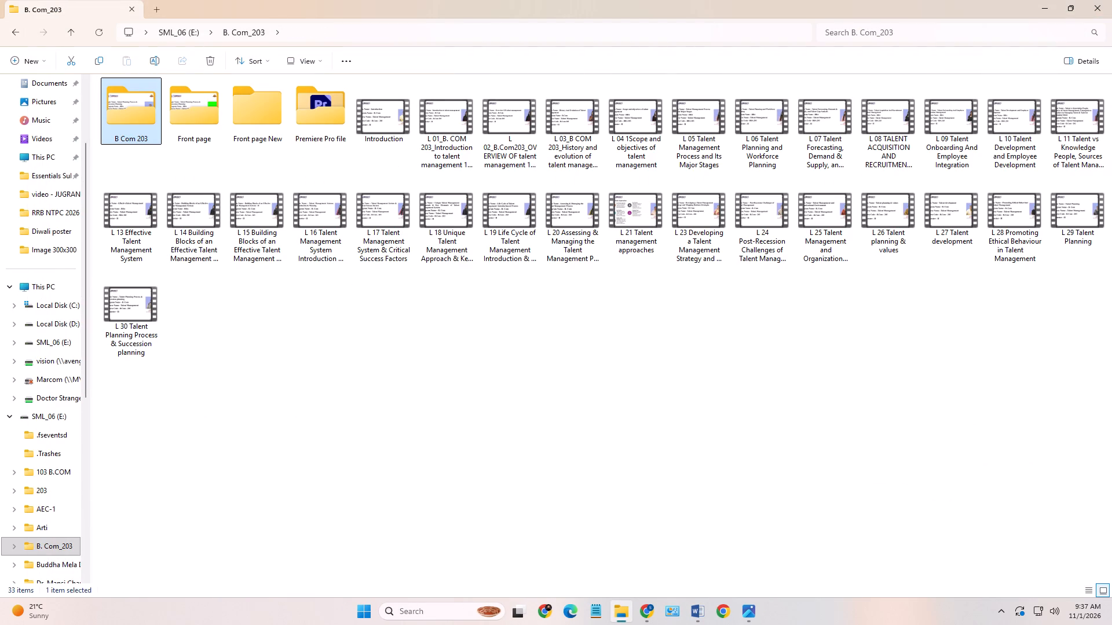
pyautogui.click(186, 34)
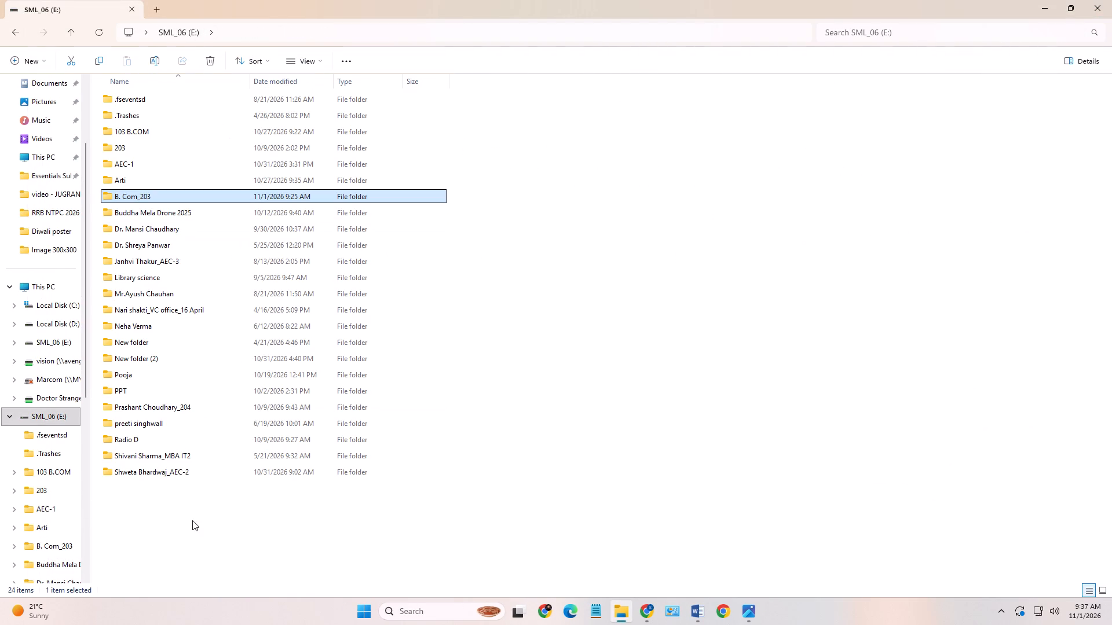
pyautogui.doubleClick(196, 468)
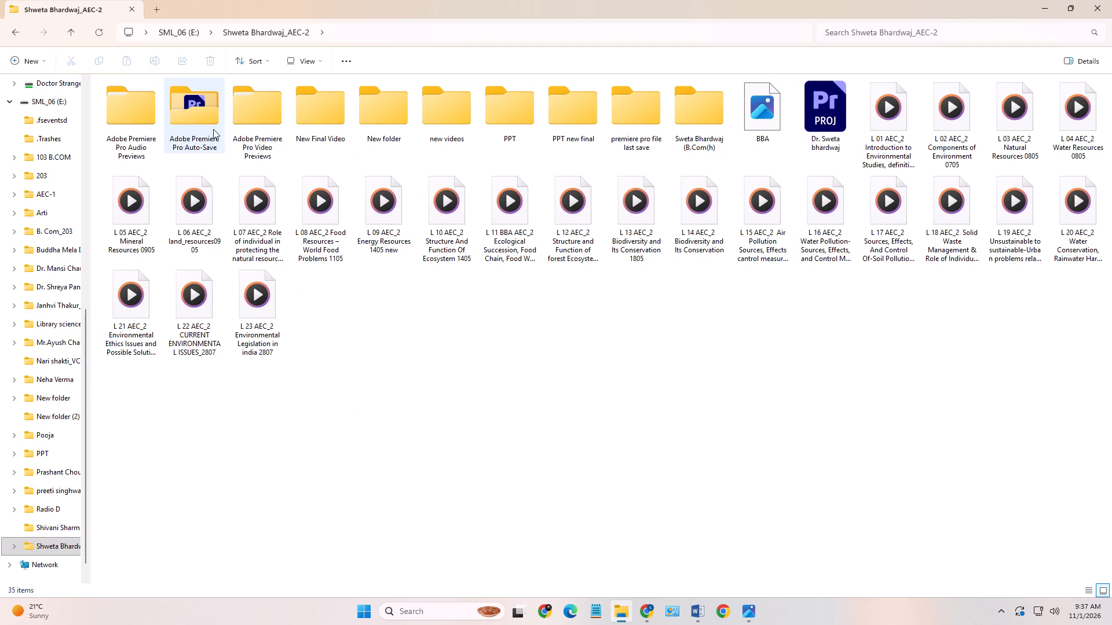
pyautogui.doubleClick(335, 135)
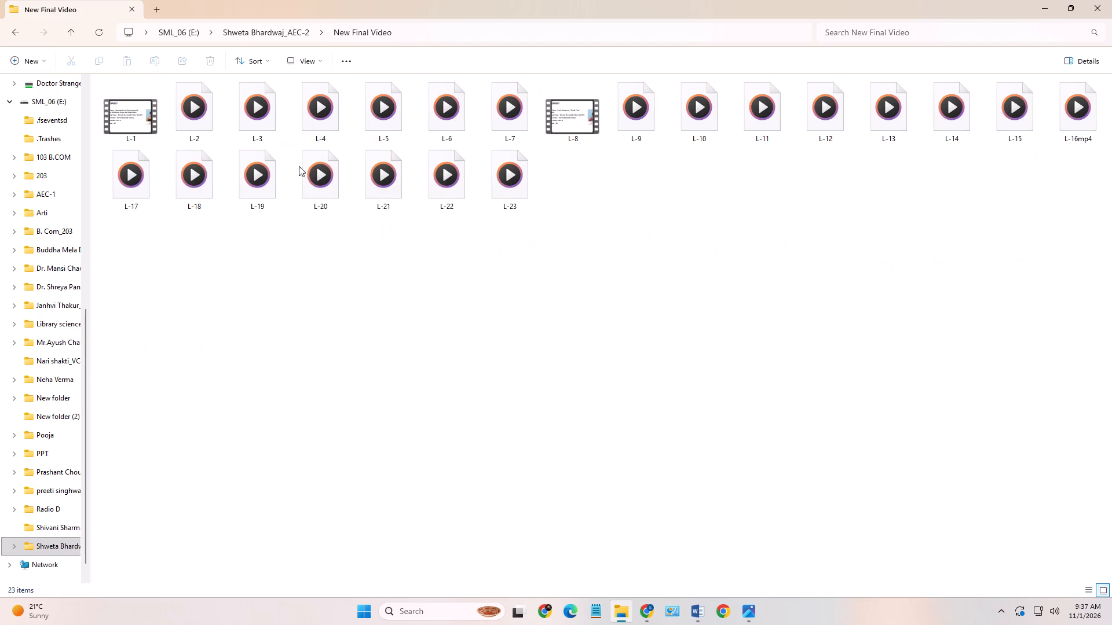
pyautogui.doubleClick(145, 124)
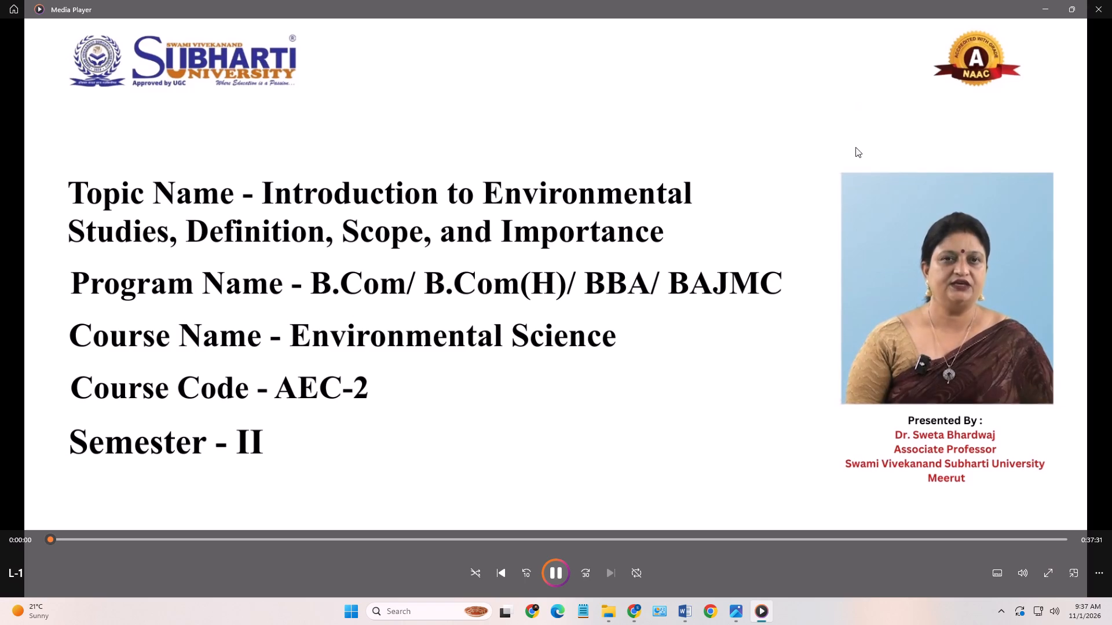
pyautogui.click(842, 214)
pyautogui.press('space')
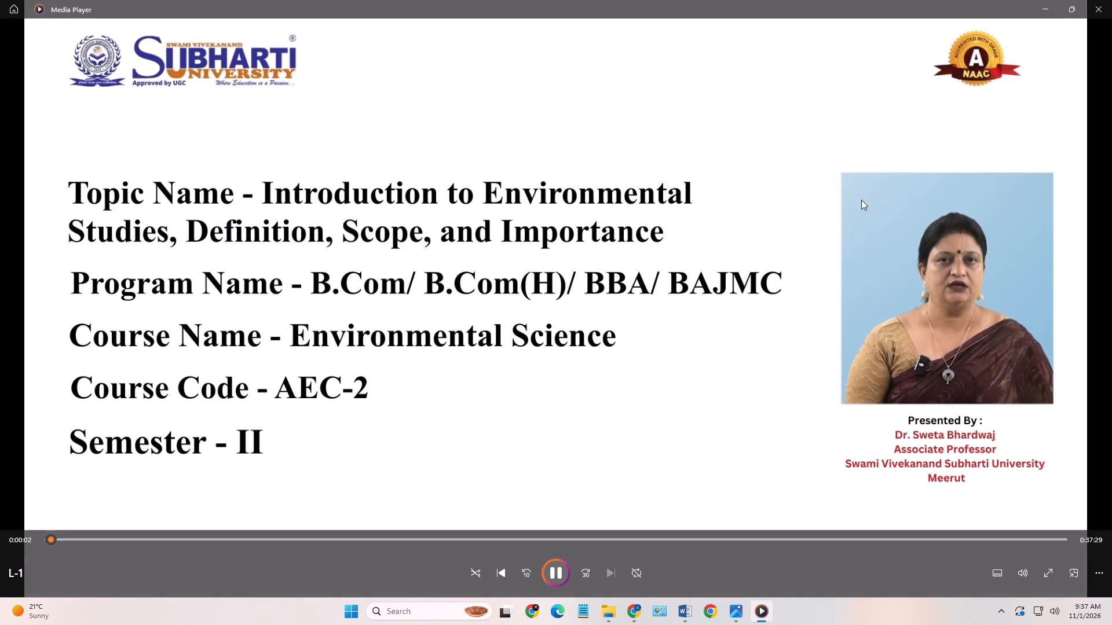
pyautogui.press('space')
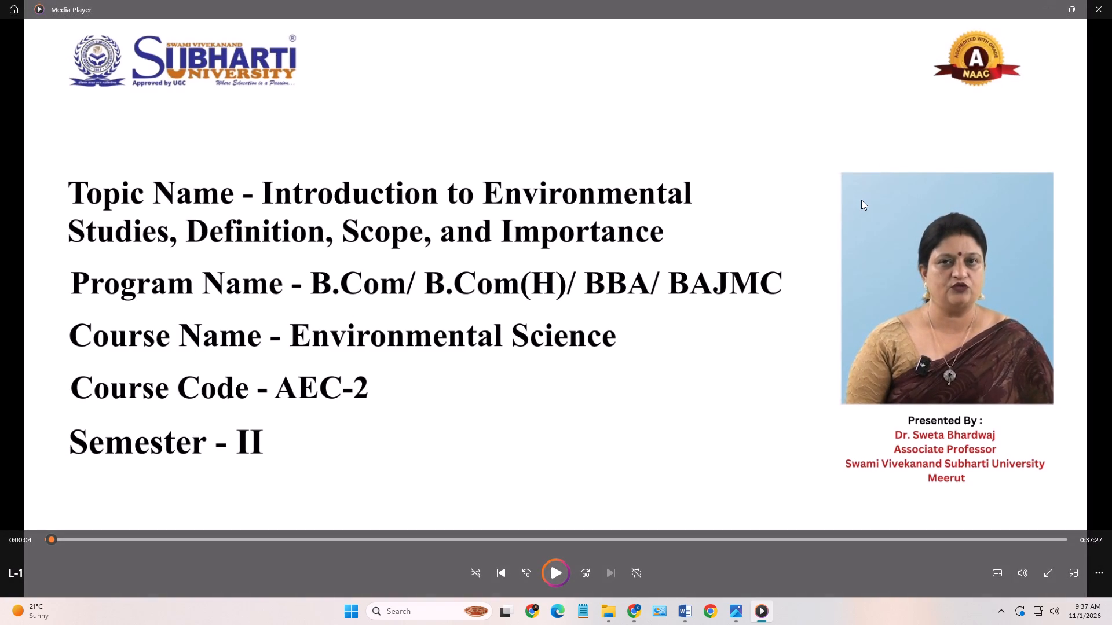
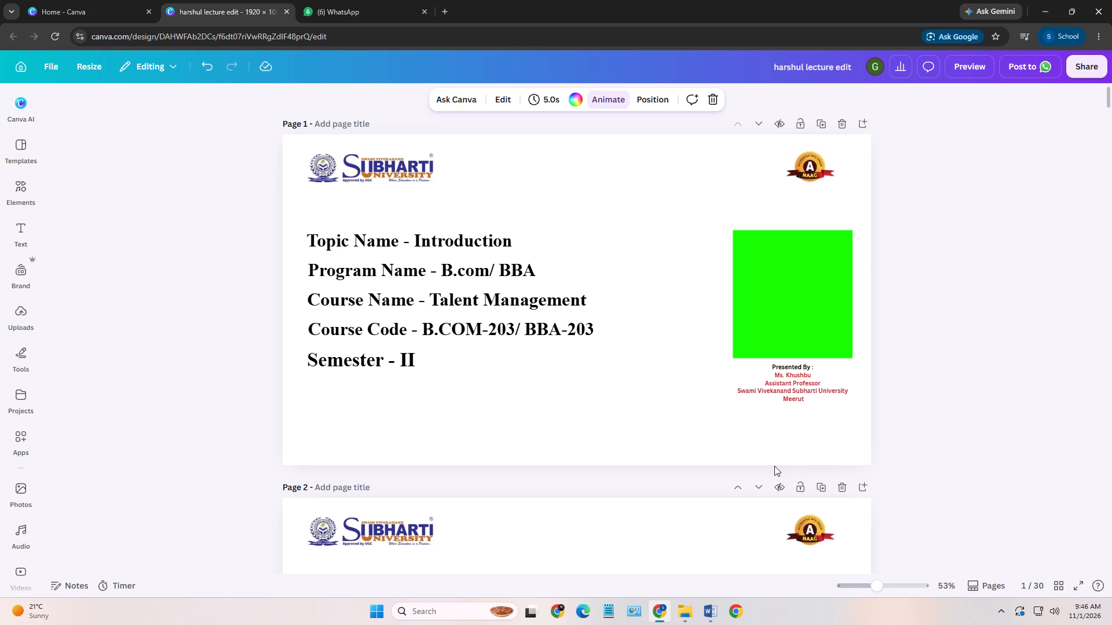
# Switch to Word and delete the embedded L 13 Effective Talent Management System.mp4 object below the L 11 line.
pyautogui.click(689, 609)
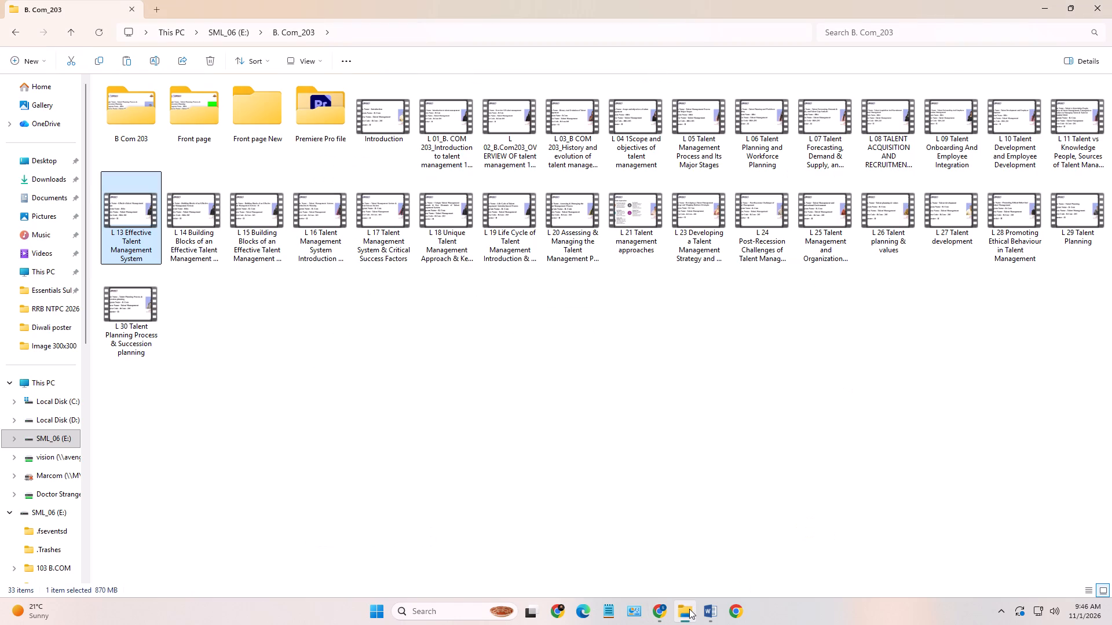
pyautogui.click(715, 617)
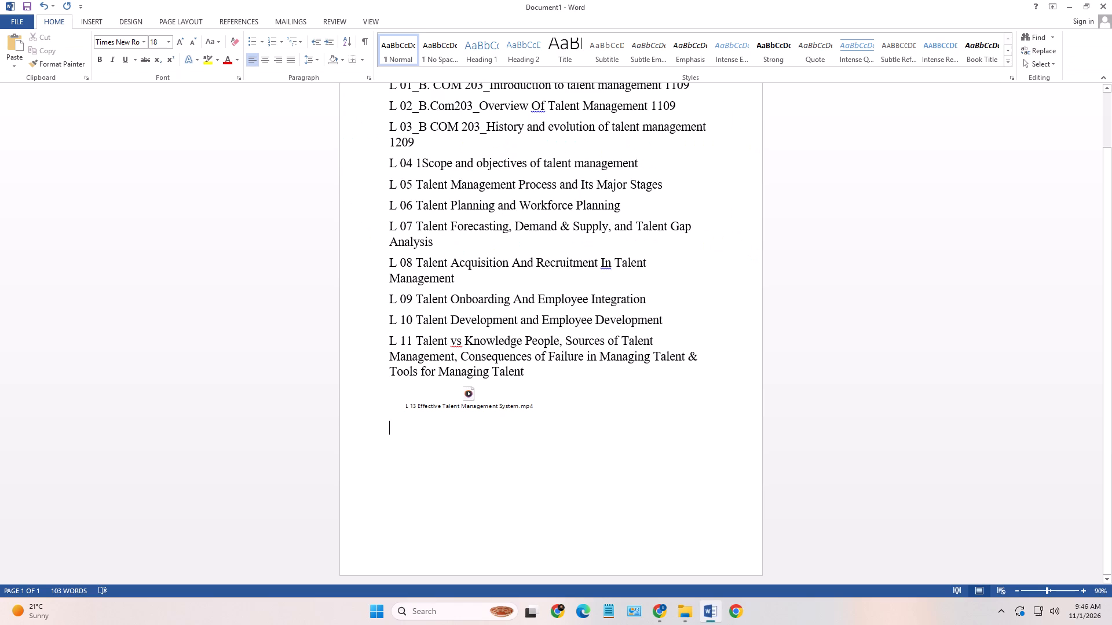
pyautogui.click(470, 396)
pyautogui.press('Delete')
# Copy the file name "L 13 Effective Talent Management System" from the B. Com_203 folder as a new line in the Word list.
pyautogui.click(693, 611)
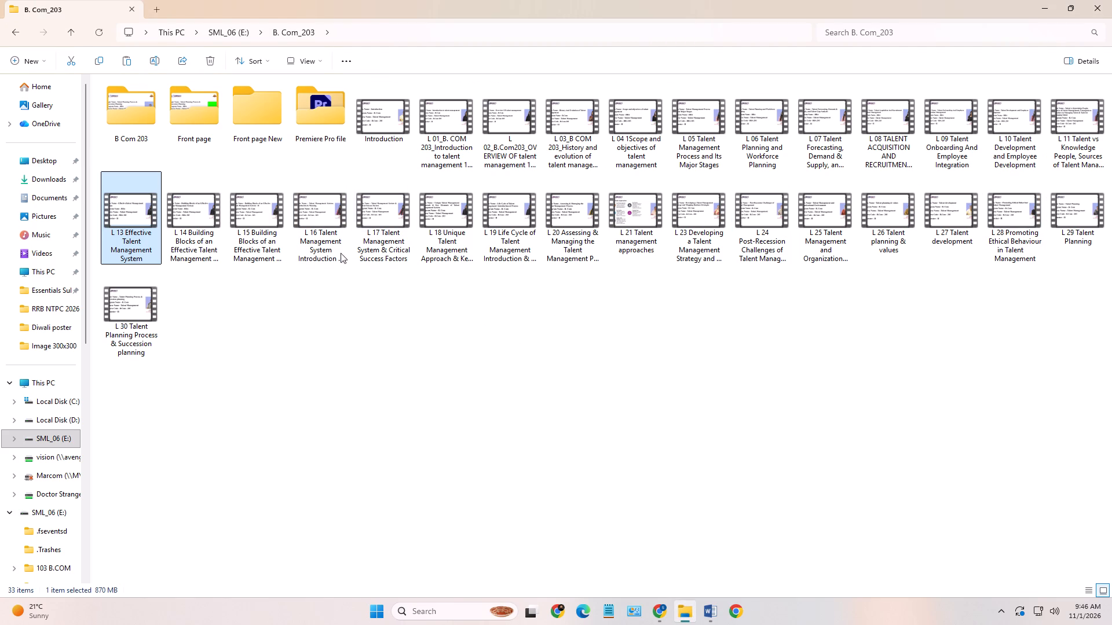
pyautogui.press('F2')
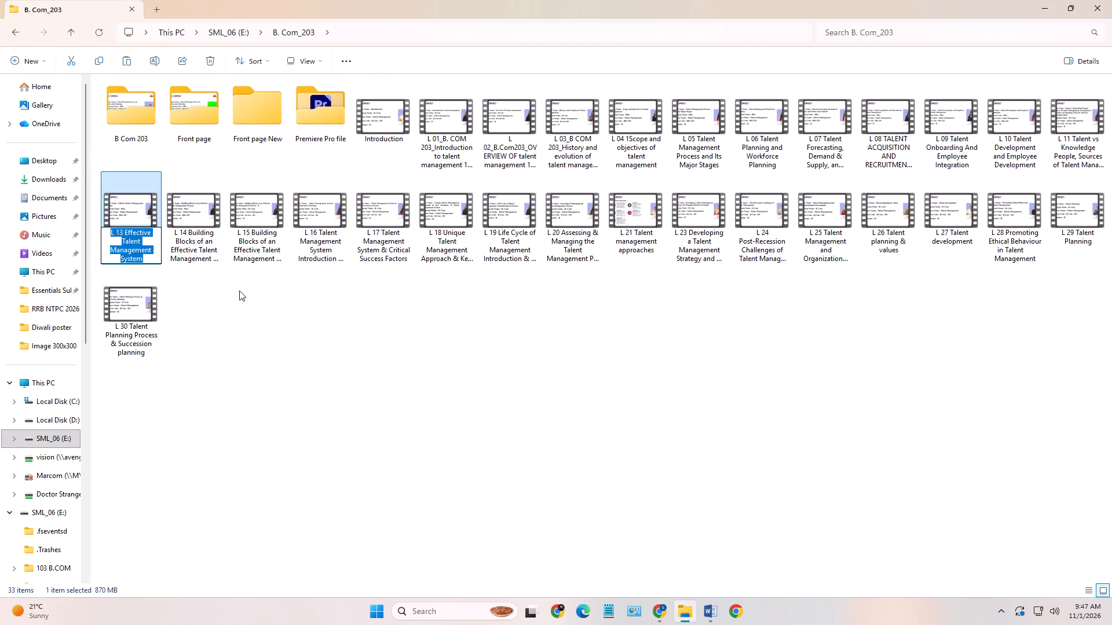
pyautogui.hotkey('ctrl', 'c')
pyautogui.hotkey('ctrl', 'c')
pyautogui.hotkey('ctrl', 'c')
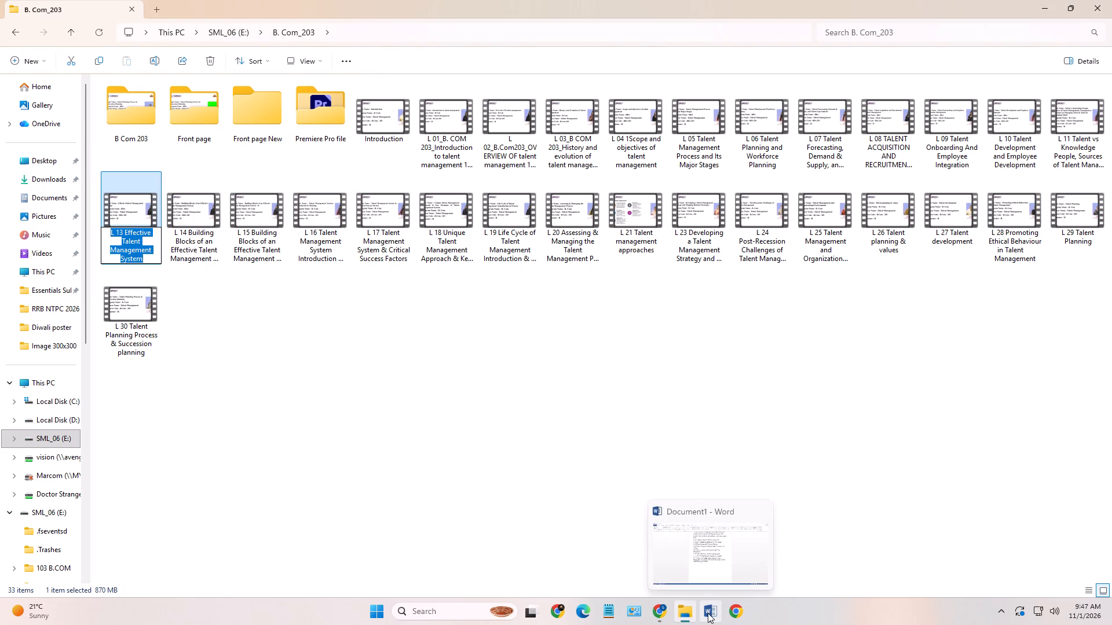
pyautogui.click(708, 613)
pyautogui.hotkey('ctrl', 'v')
pyautogui.press('Return')
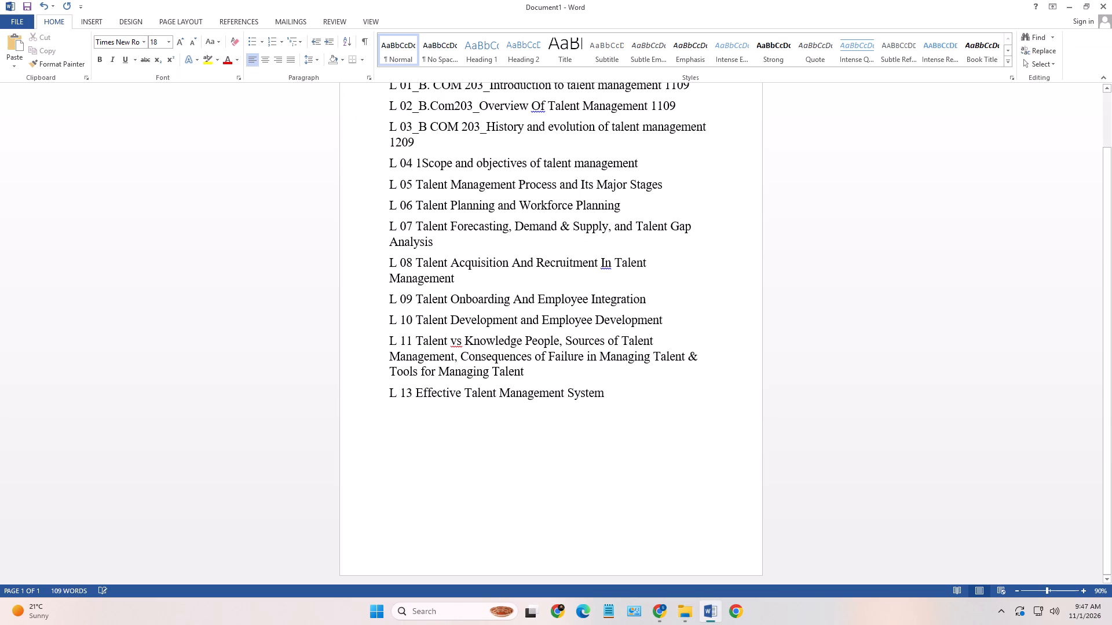
pyautogui.scroll(-3, 533, 411)
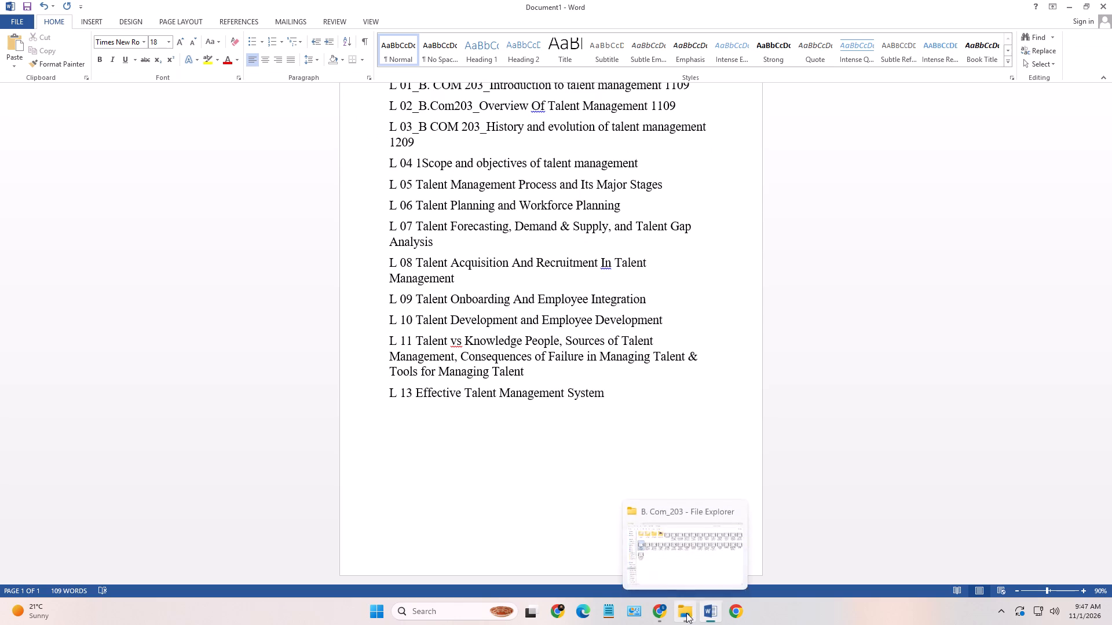
# Copy the file name "L 14 Building Blocks of an Effective Talent Management System – I" from the folder into the Word list.
pyautogui.click(686, 613)
pyautogui.click(207, 233)
pyautogui.press('F2')
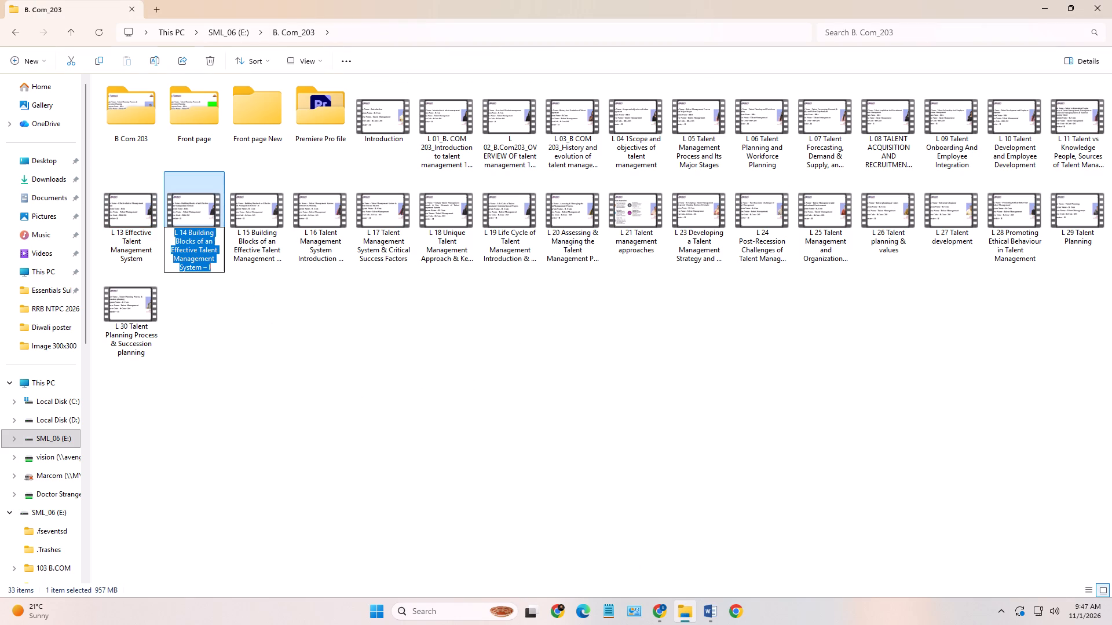
pyautogui.hotkey('ctrl', 'c')
pyautogui.hotkey('ctrl', 'c')
pyautogui.click(708, 609)
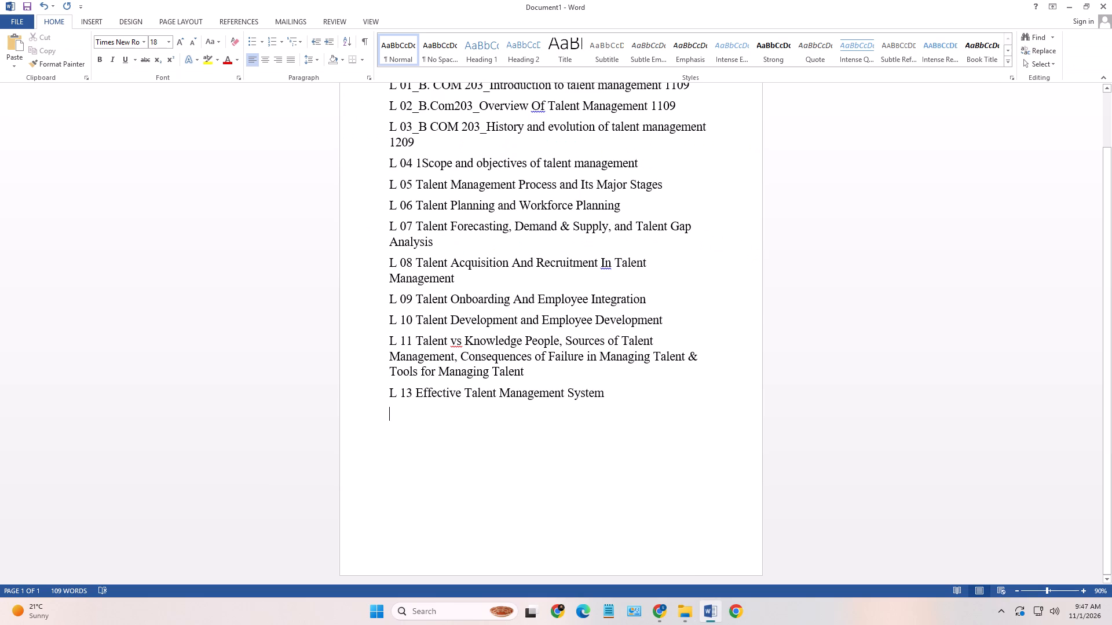
pyautogui.hotkey('ctrl', 'v')
pyautogui.press('Return')
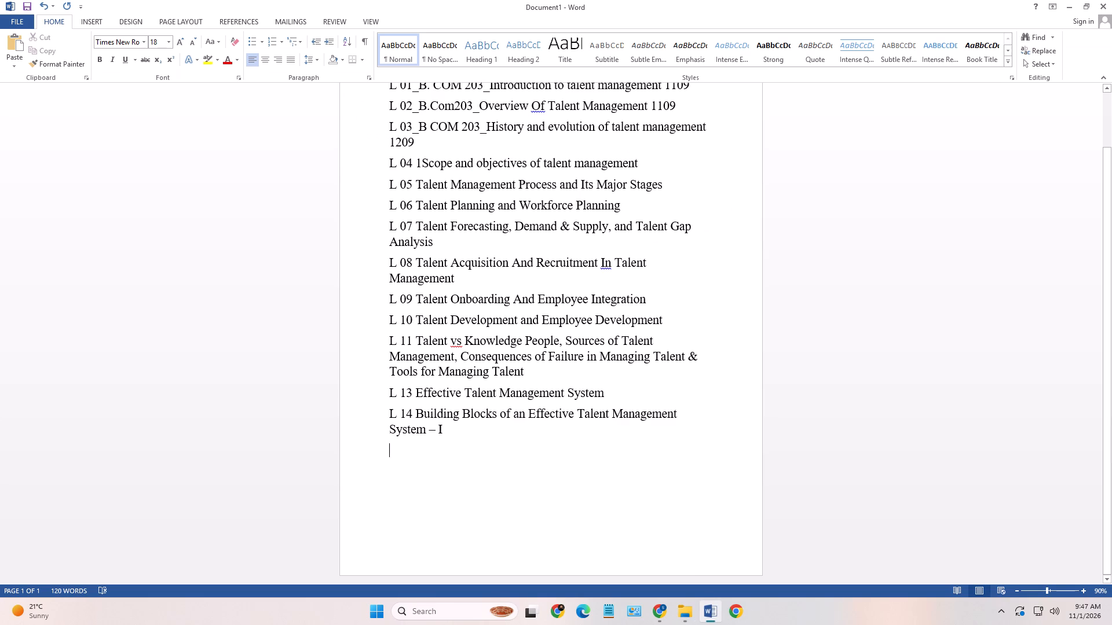
# Copy the file name "L 15 Building Blocks of an Effective Talent Management System – II" from the folder into the Word list.
pyautogui.click(693, 613)
pyautogui.click(250, 231)
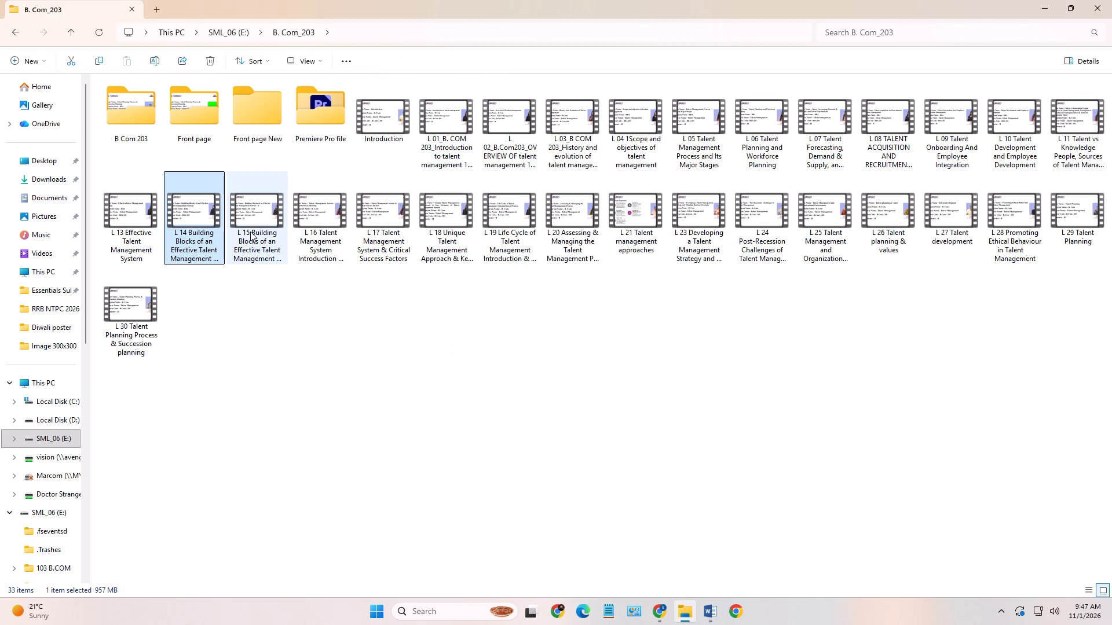
pyautogui.press('F2')
pyautogui.hotkey('ctrl', 'c')
pyautogui.hotkey('ctrl', 'c')
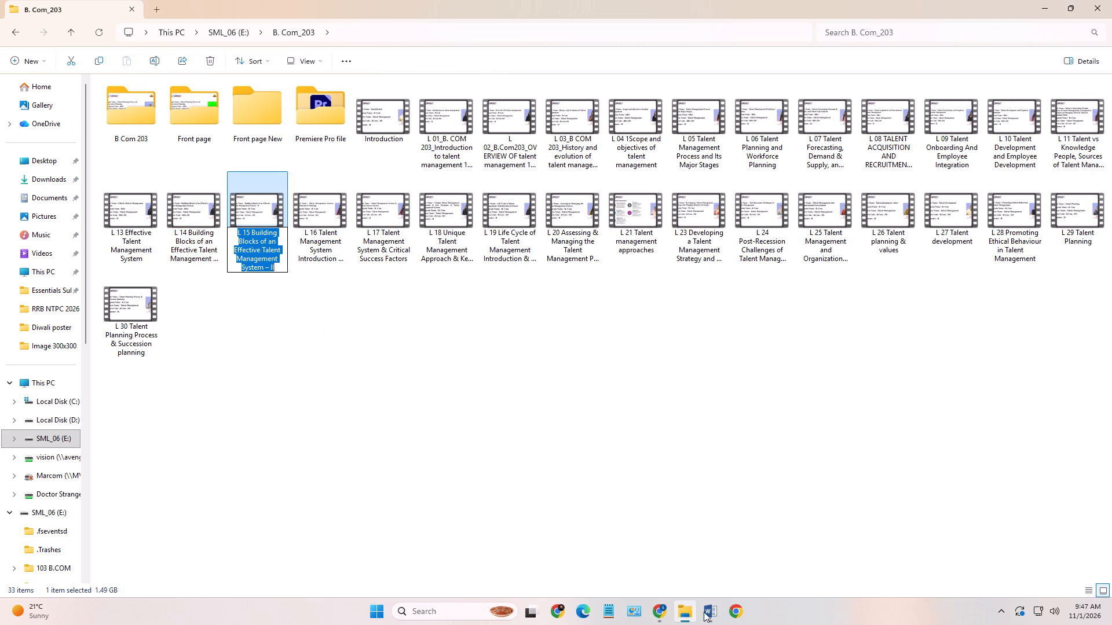
pyautogui.click(711, 617)
pyautogui.hotkey('ctrl', 'v')
pyautogui.press('Return')
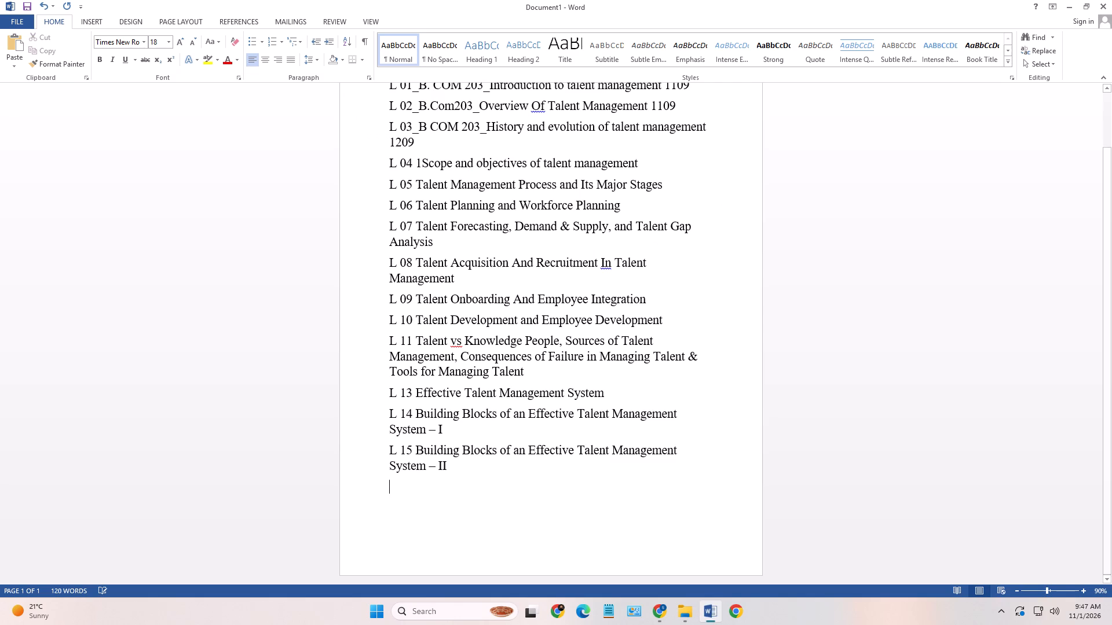
# Copy the file name "L 16 Talent Management System Introduction & Meaning" from the folder as a new line in the Word list.
pyautogui.click(696, 613)
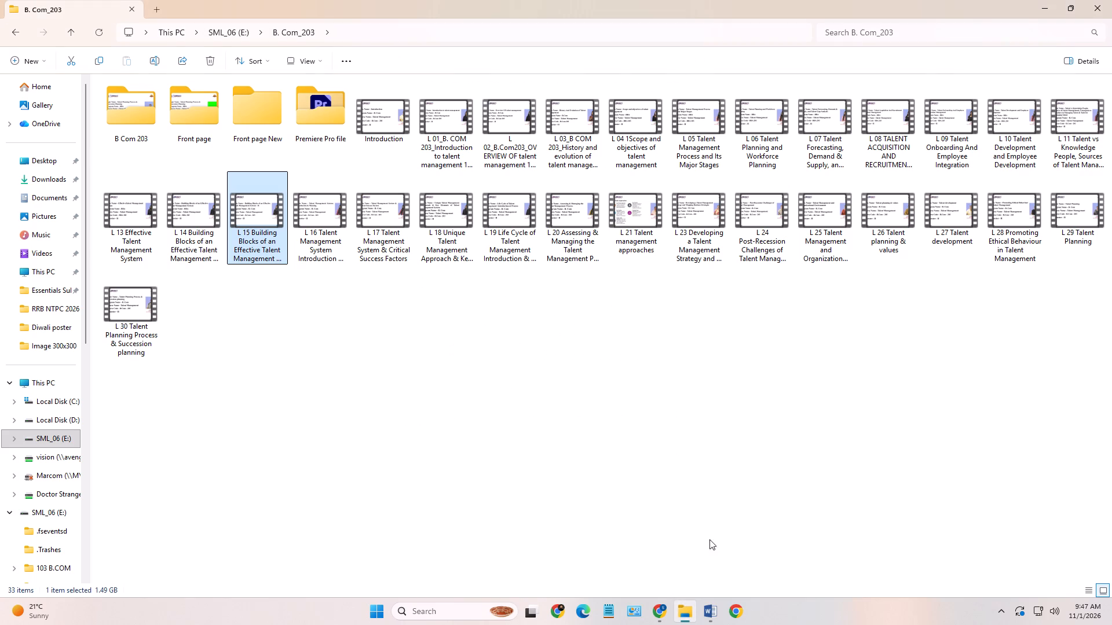
pyautogui.click(331, 229)
pyautogui.press('F2')
pyautogui.hotkey('ctrl', 'c')
pyautogui.hotkey('ctrl', 'c')
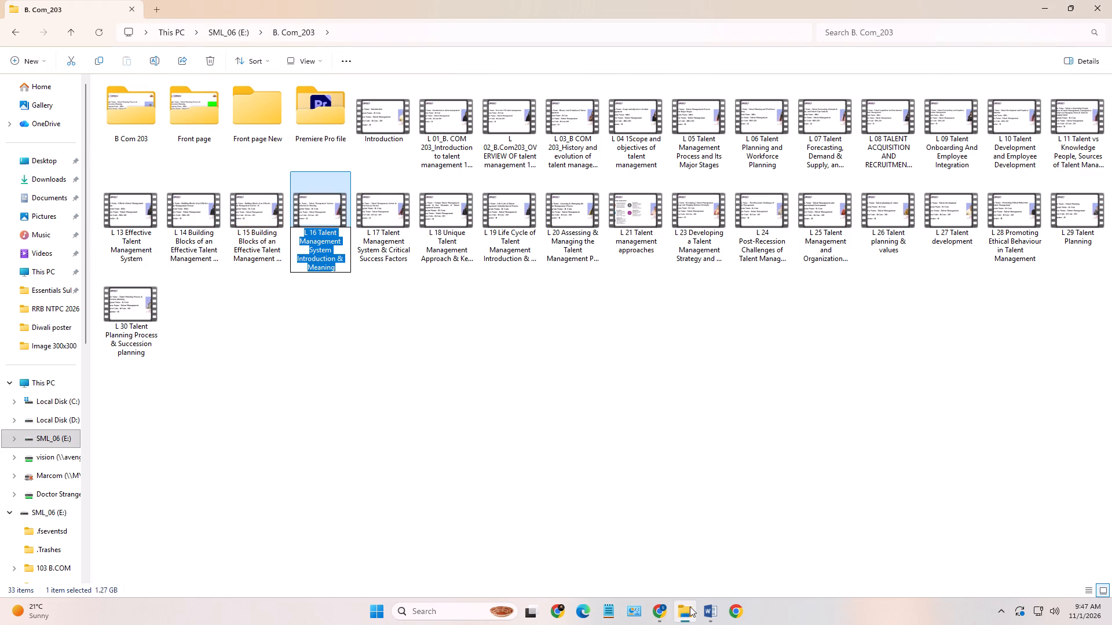
pyautogui.click(712, 615)
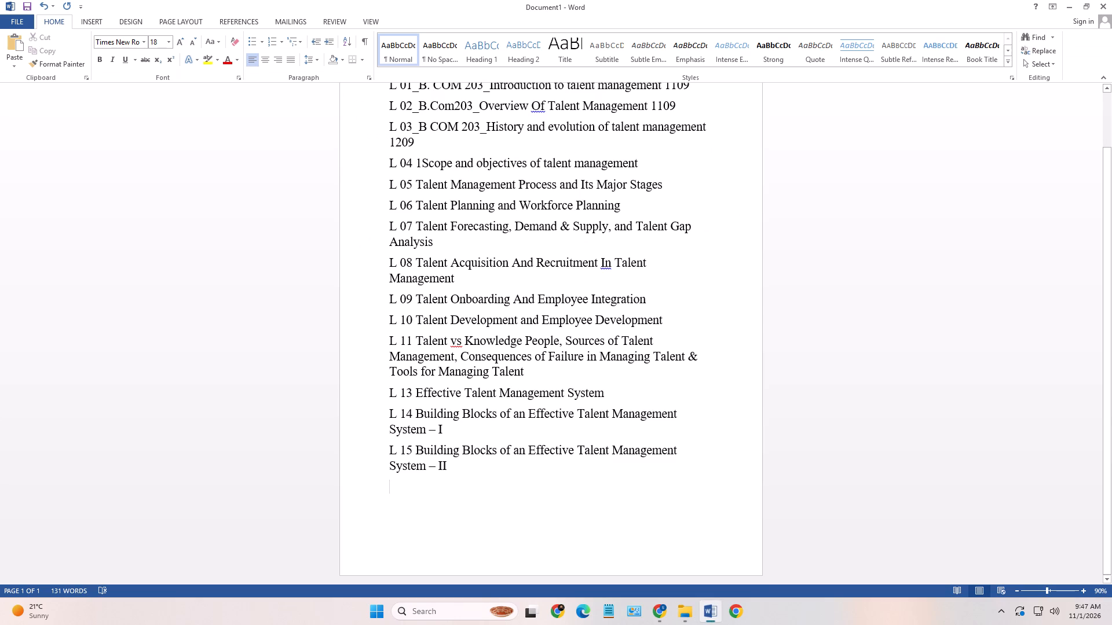
pyautogui.hotkey('ctrl', 'v')
pyautogui.press('Return')
# Copy the file name "L 17 Talent Management System & Critical Success Factors" from the folder as a new line in the Word list.
pyautogui.click(679, 617)
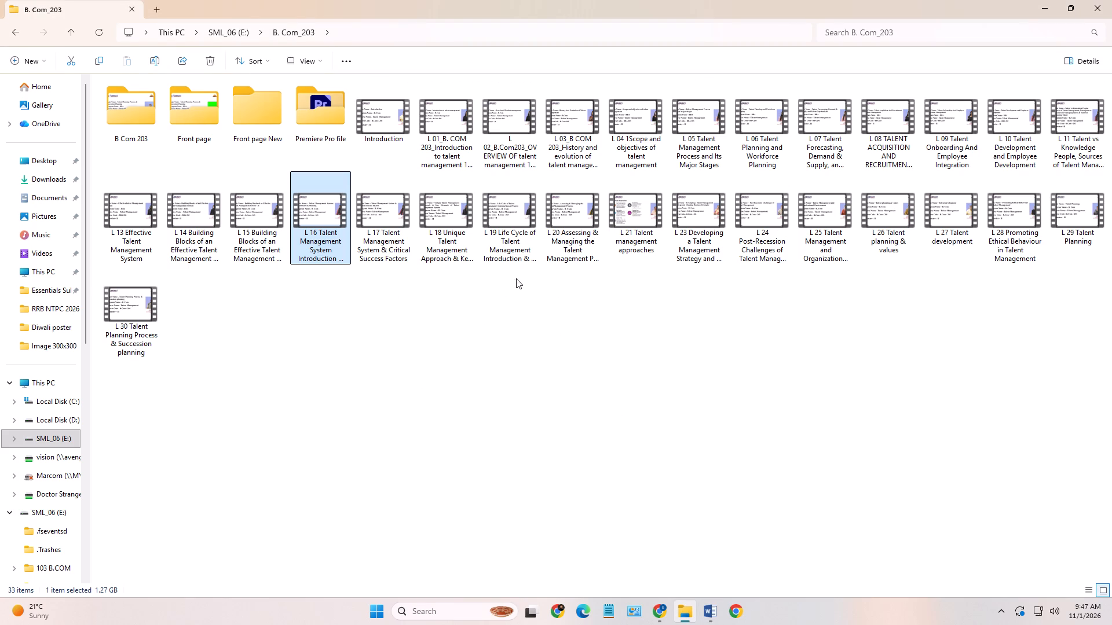
pyautogui.click(382, 240)
pyautogui.press('F2')
pyautogui.hotkey('ctrl', 'c')
pyautogui.hotkey('ctrl', 'c')
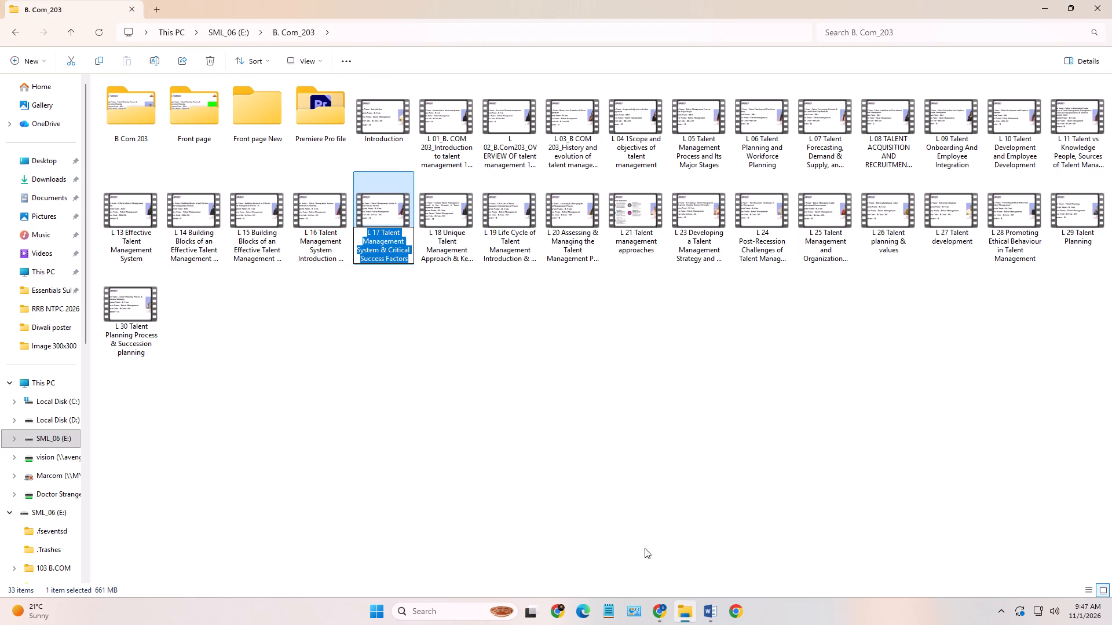
pyautogui.click(709, 611)
pyautogui.hotkey('ctrl', 'v')
pyautogui.press('Return')
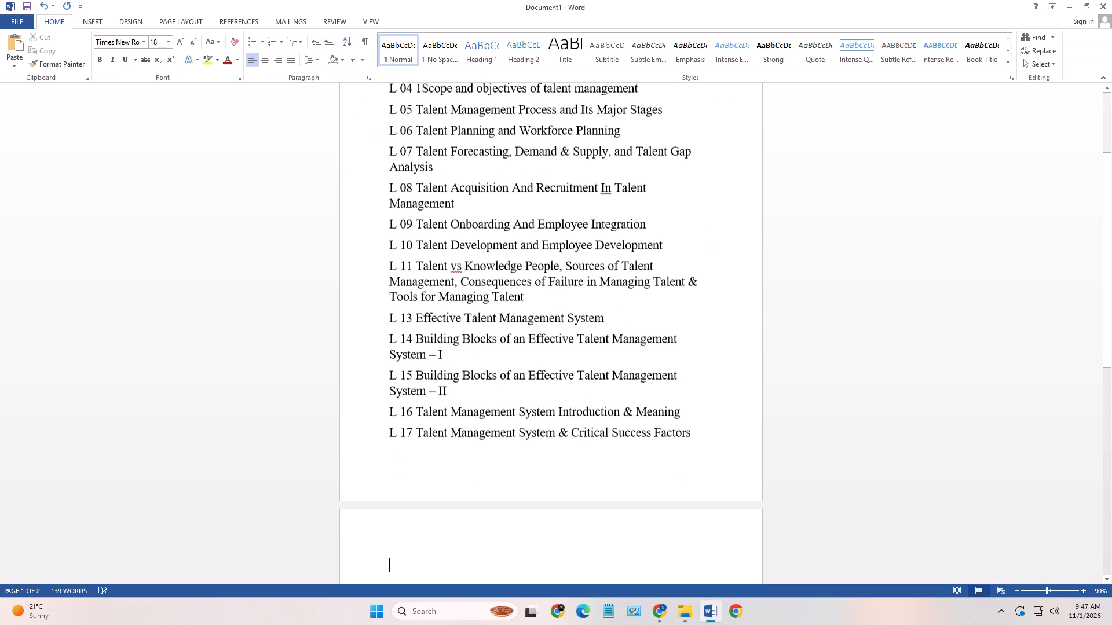
# Copy the file name "L 18 Unique Talent Management Approach & Key Elements of Talent Management System" from the folder into the Word list.
pyautogui.click(682, 612)
pyautogui.click(460, 236)
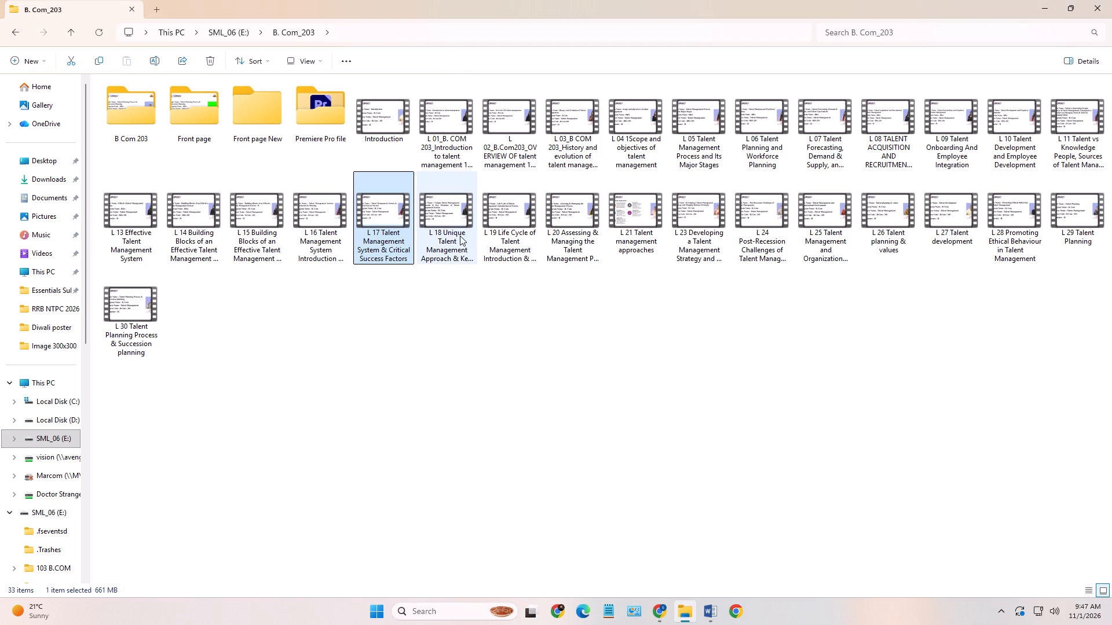
pyautogui.press('F2')
pyautogui.hotkey('ctrl', 'c')
pyautogui.hotkey('ctrl', 'c')
pyautogui.hotkey('ctrl', 'c')
pyautogui.click(711, 620)
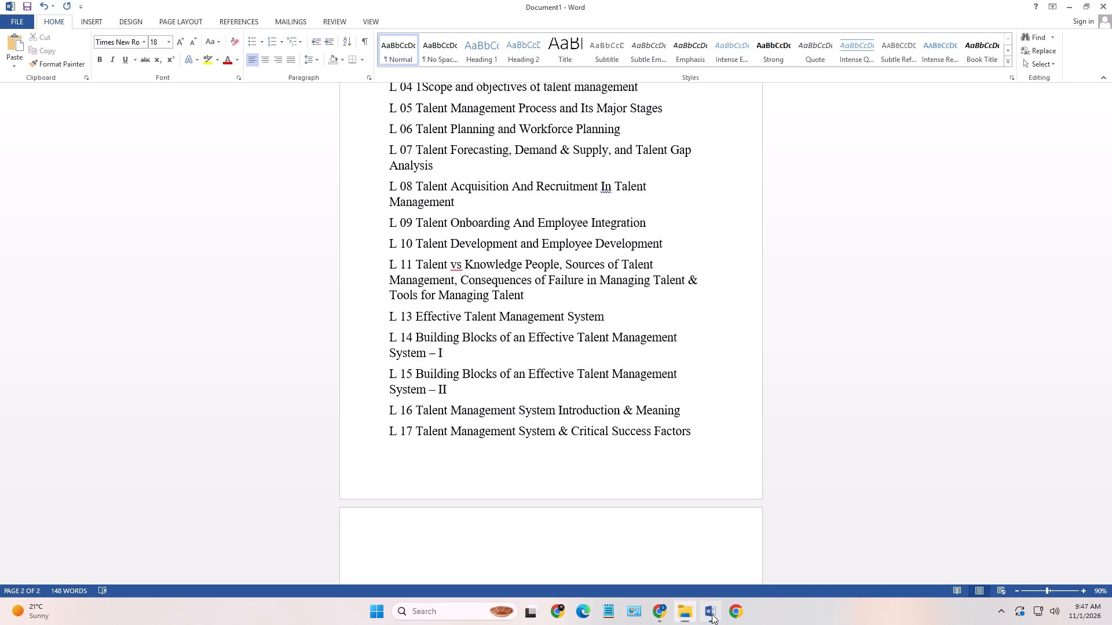
pyautogui.scroll(-4, 785, 394)
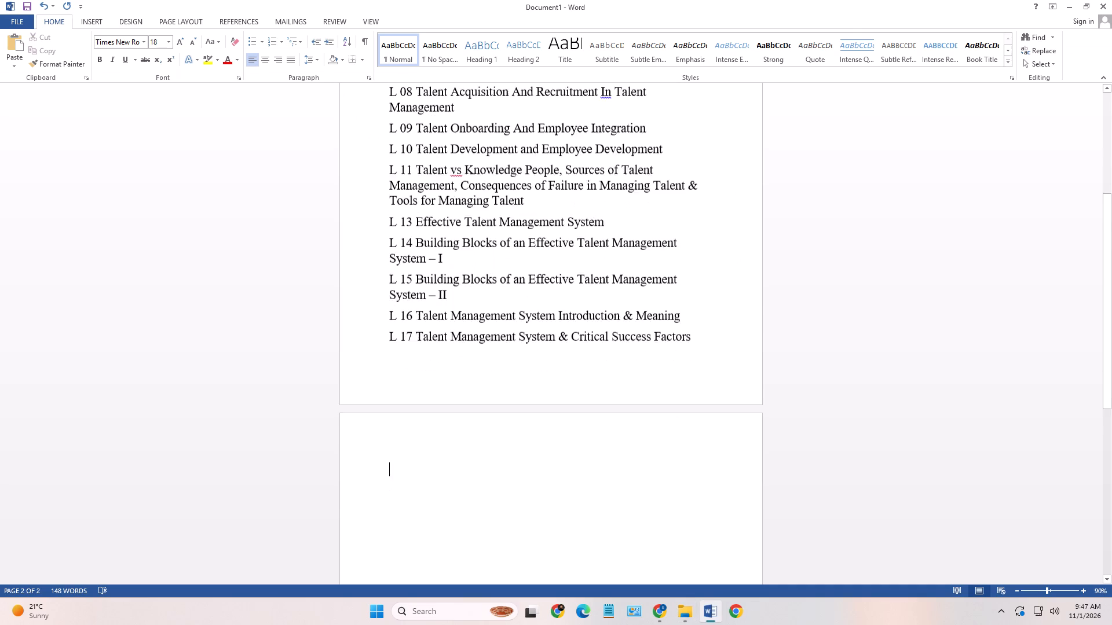
pyautogui.scroll(-6, 785, 394)
pyautogui.hotkey('ctrl', 'v')
pyautogui.press('Return')
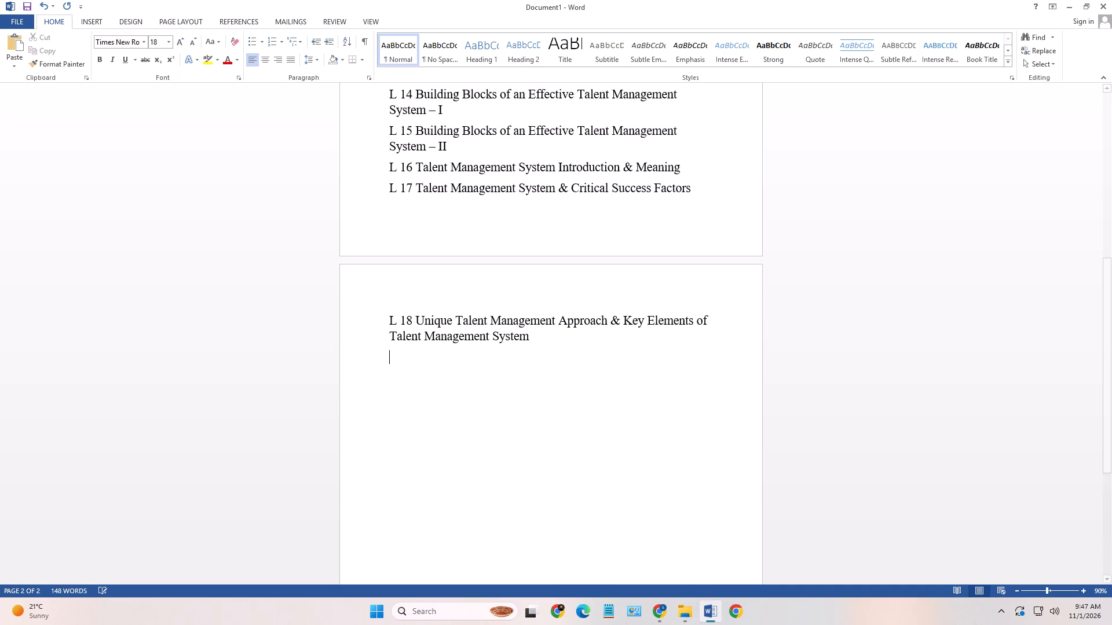
# Copy the file name "L 19 Life Cycle of Talent Management Introduction & Process" from the folder as a new line in the Word list.
pyautogui.click(678, 617)
pyautogui.click(515, 241)
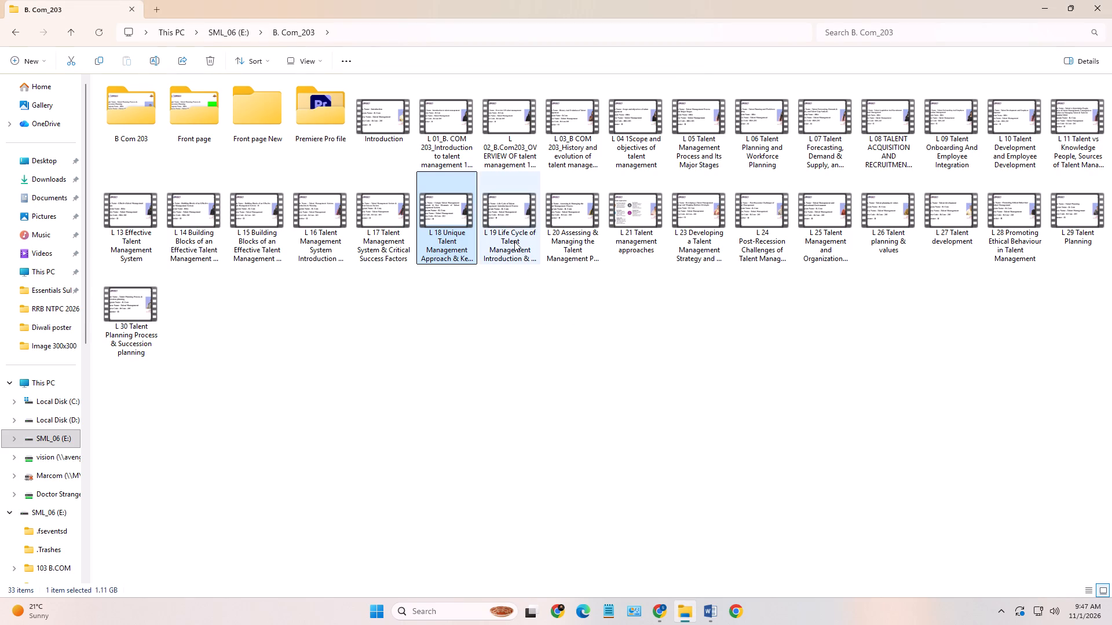
pyautogui.press('F2')
pyautogui.hotkey('ctrl', 'c')
pyautogui.hotkey('ctrl', 'c')
pyautogui.hotkey('ctrl', 'c')
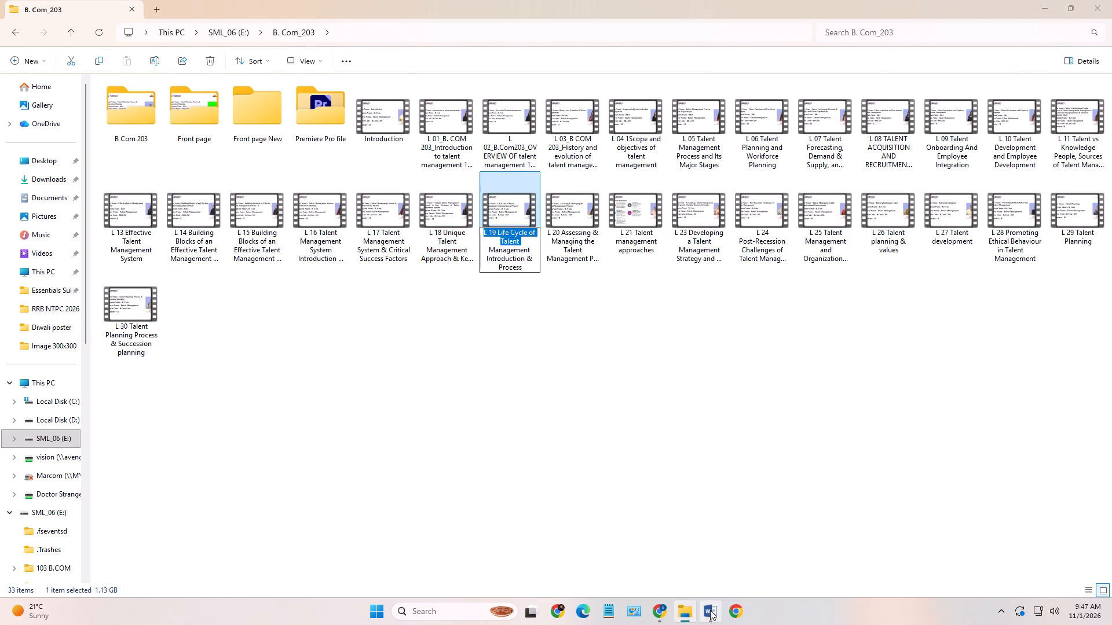
pyautogui.click(710, 610)
pyautogui.hotkey('ctrl', 'v')
pyautogui.press('Return')
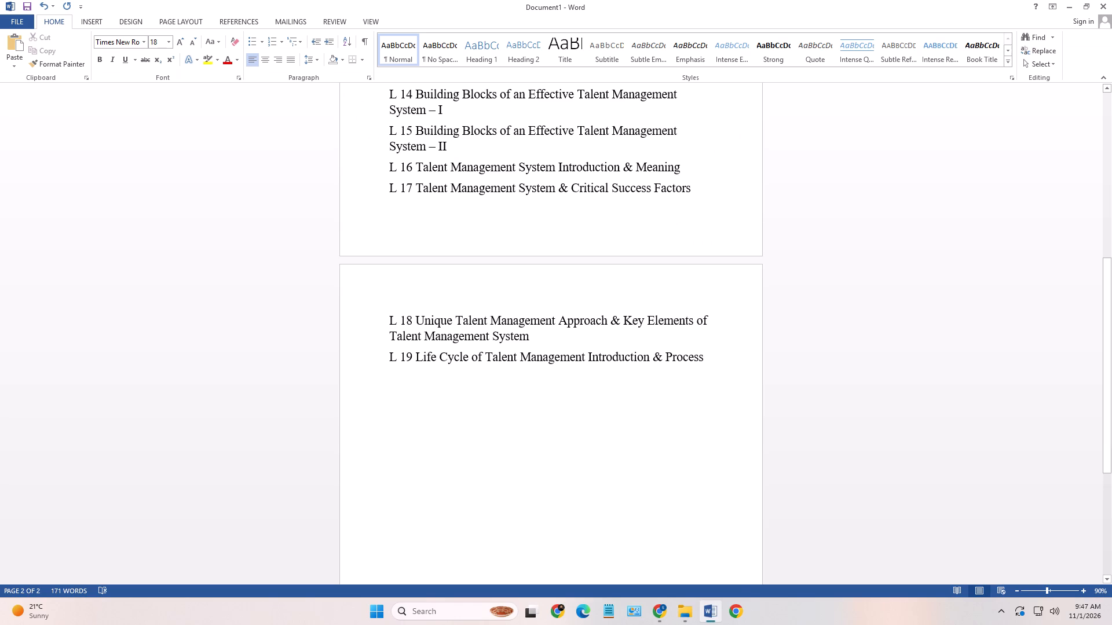
# Copy the file name "L 20 Assessing & Managing the Talent Management Process" into the Word list, add a page break, and return to the line below it.
pyautogui.click(686, 614)
pyautogui.click(566, 247)
pyautogui.press('F2')
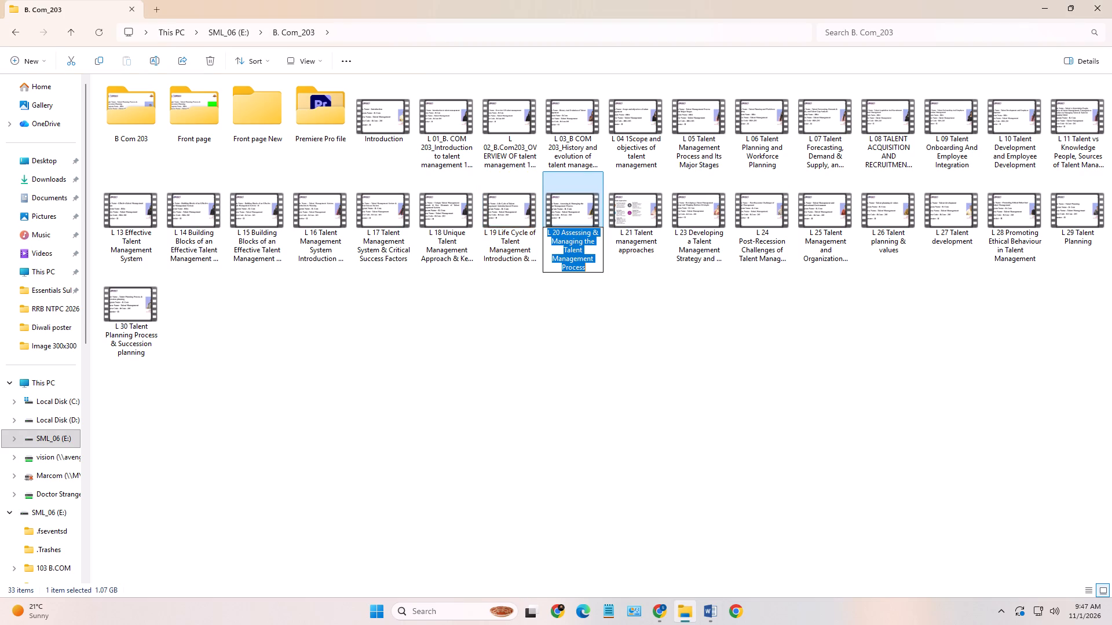
pyautogui.hotkey('ctrl', 'c')
pyautogui.hotkey('ctrl', 'c')
pyautogui.hotkey('ctrl', 'c')
pyautogui.click(709, 609)
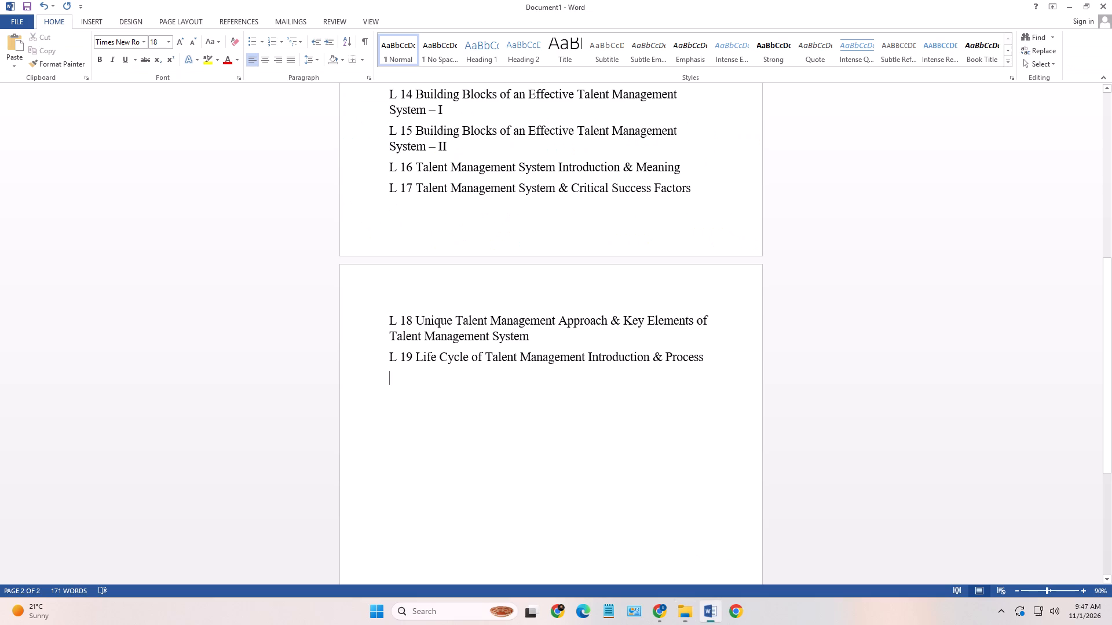
pyautogui.hotkey('ctrl', 'v')
pyautogui.hotkey('ctrl', 'Return')
pyautogui.scroll(3, 631, 393)
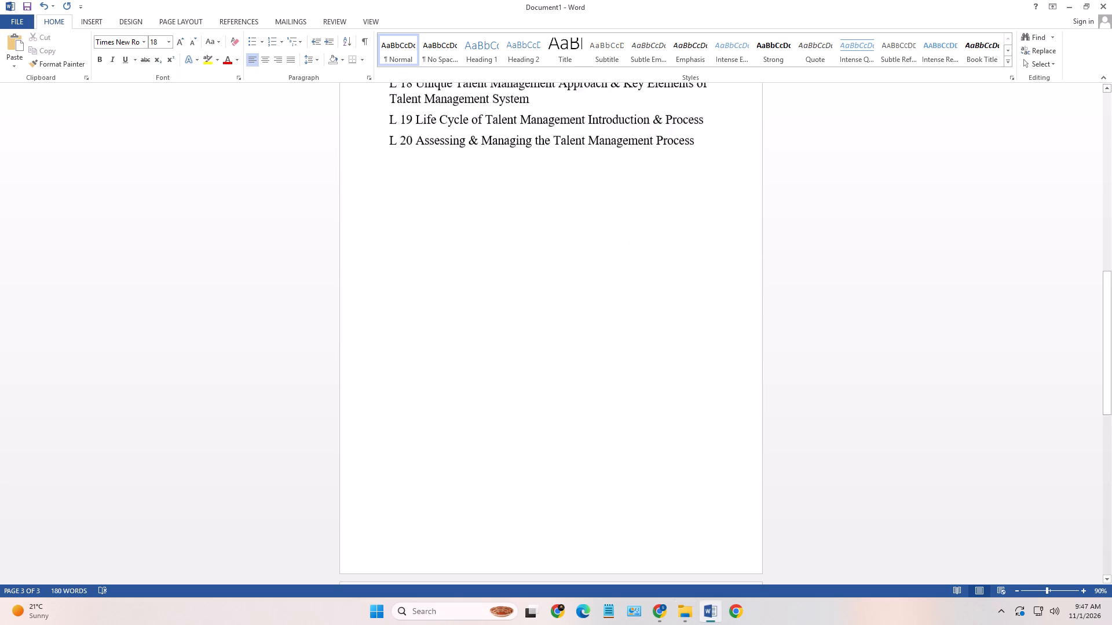
pyautogui.scroll(4, 631, 393)
pyautogui.click(429, 256)
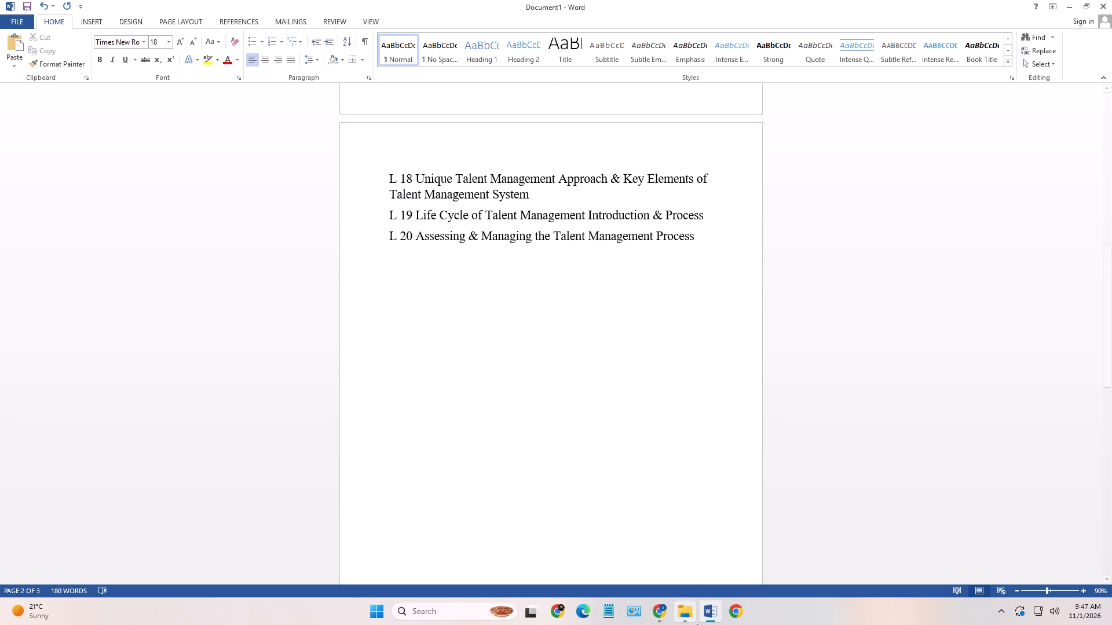
# Copy the file name "L 21 Talent management approaches" from the folder to the line below L 20 in the Word list.
pyautogui.click(691, 622)
pyautogui.click(630, 227)
pyautogui.press('F2')
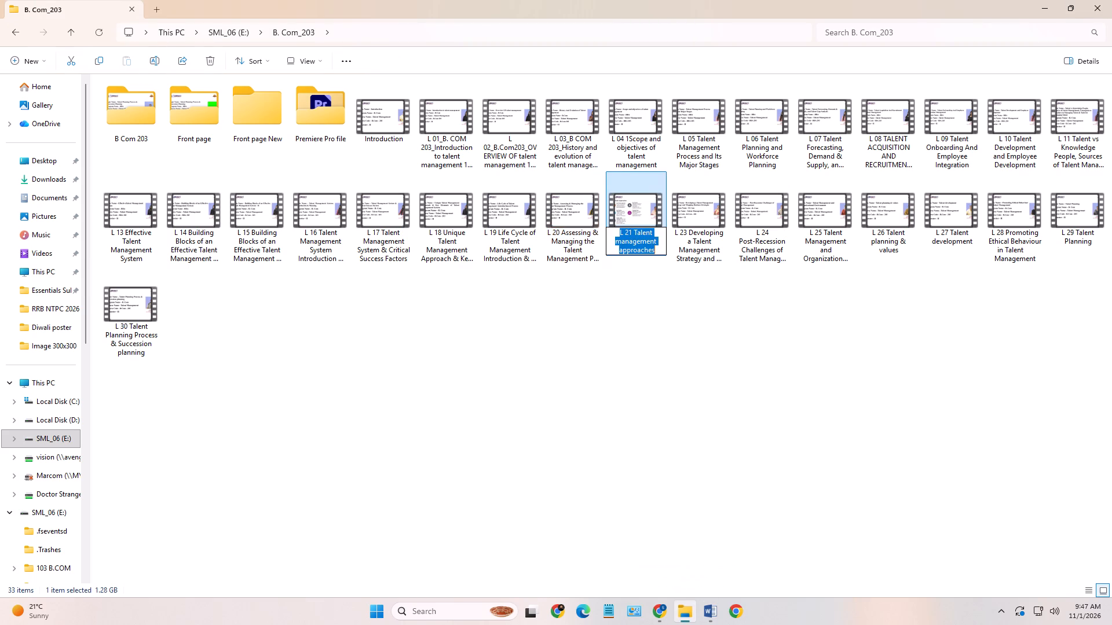
pyautogui.hotkey('ctrl', 'c')
pyautogui.hotkey('ctrl', 'c')
pyautogui.hotkey('ctrl', 'c')
pyautogui.click(713, 616)
pyautogui.hotkey('ctrl', 'v')
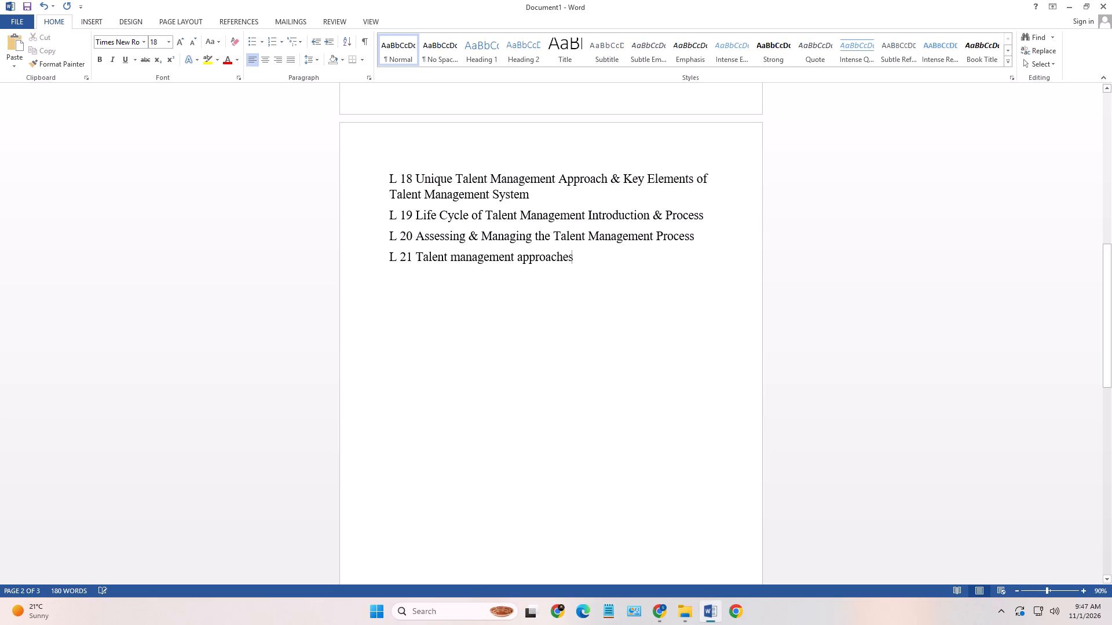
pyautogui.press('Return')
# Copy the file name "L 23 Developing a Talent Management Strategy and Mapping Business Strategies" from the folder into the Word list.
pyautogui.click(678, 611)
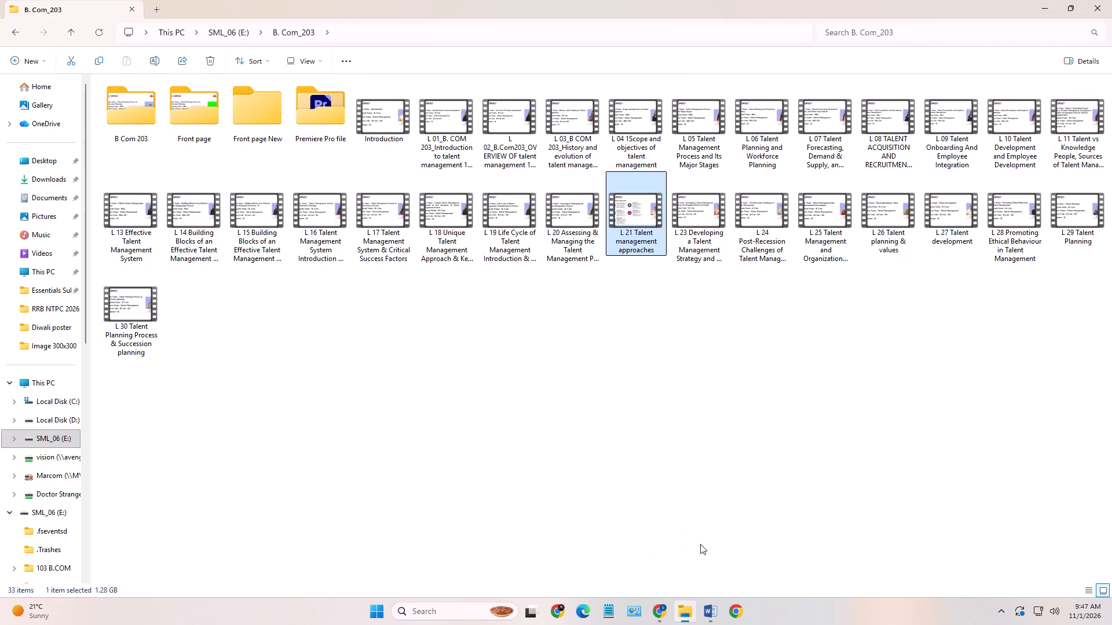
pyautogui.click(694, 238)
pyautogui.press('F2')
pyautogui.hotkey('ctrl', 'c')
pyautogui.hotkey('ctrl', 'c')
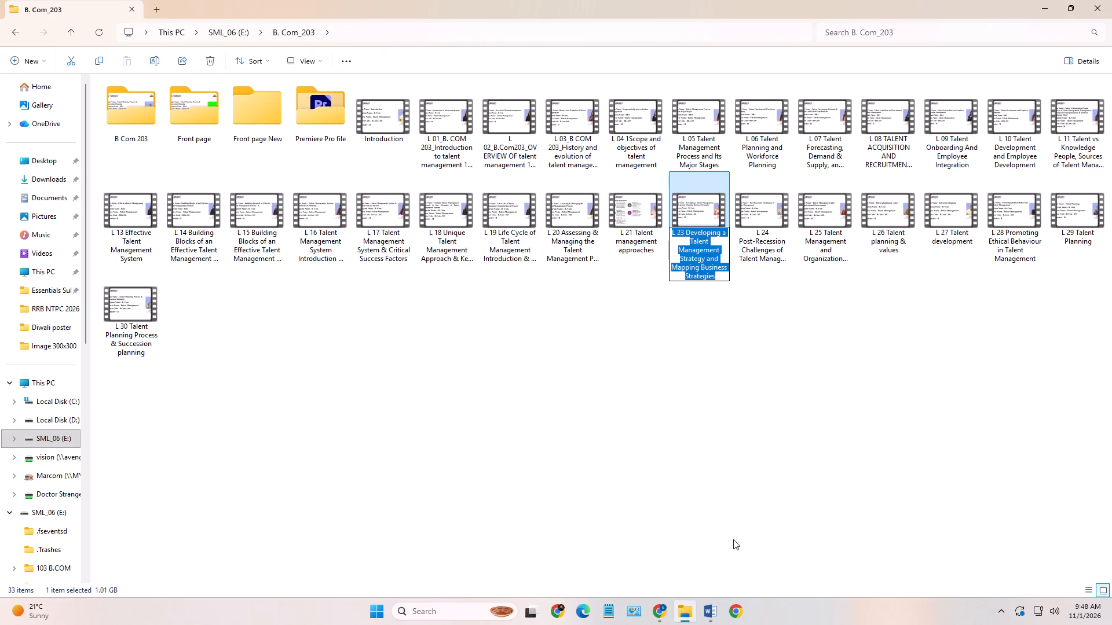
pyautogui.hotkey('ctrl', 'c')
pyautogui.click(717, 616)
pyautogui.hotkey('ctrl', 'v')
pyautogui.press('Return')
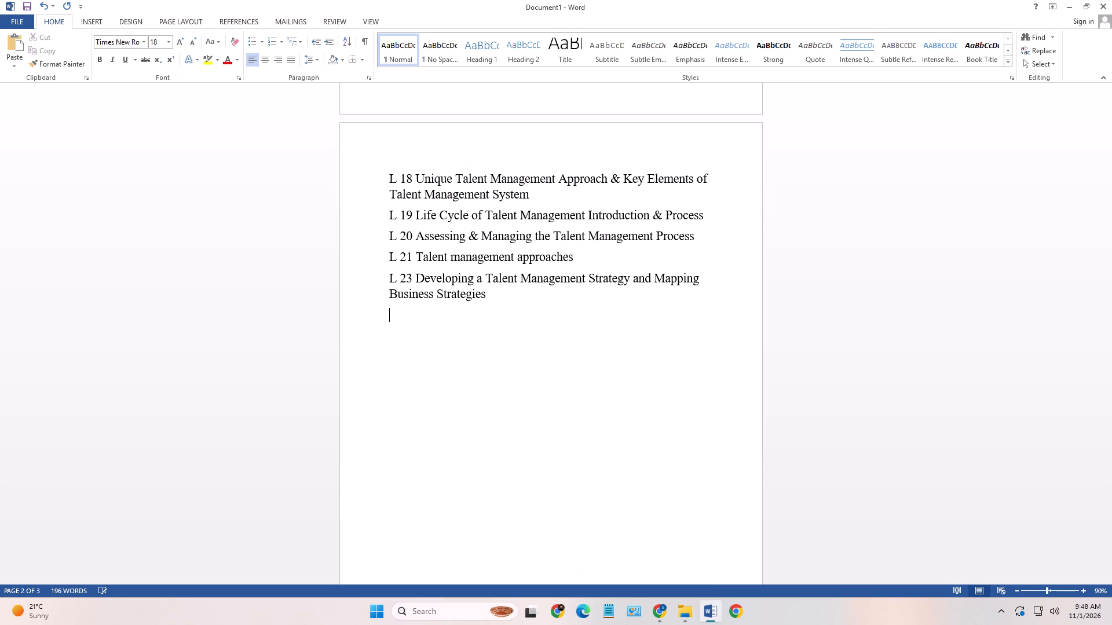
# Copy the file name "L 24 Post-Recession Challenges of Talent Management" from the folder to the line below L 23 in the Word list.
pyautogui.click(683, 611)
pyautogui.click(778, 197)
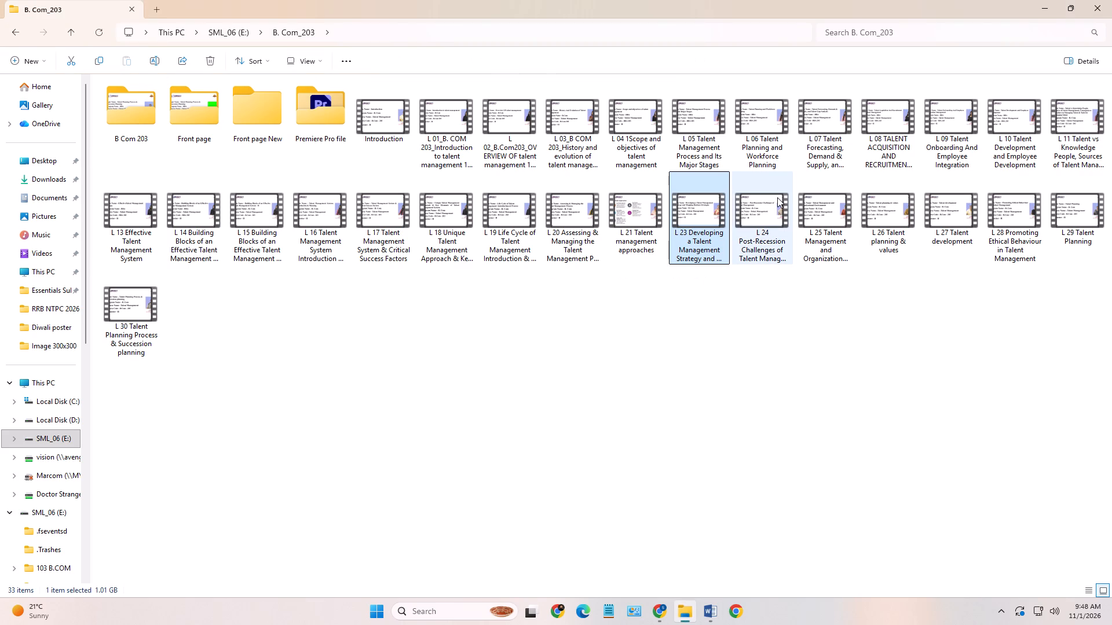
pyautogui.press('F2')
pyautogui.hotkey('ctrl', 'c')
pyautogui.hotkey('ctrl', 'c')
pyautogui.hotkey('ctrl', 'c')
pyautogui.click(712, 617)
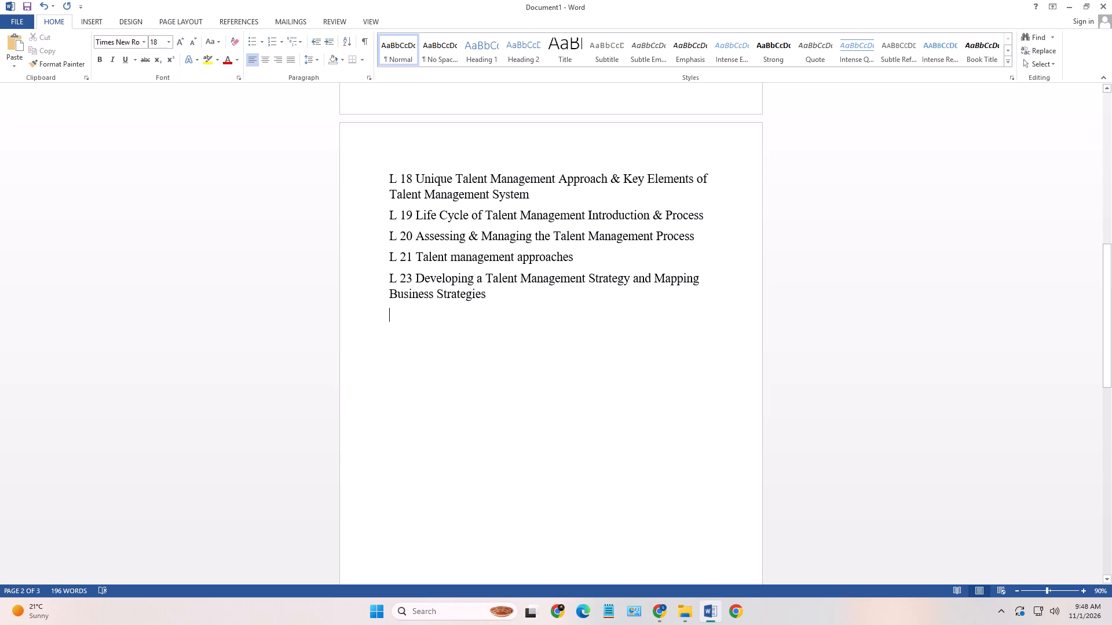
pyautogui.hotkey('ctrl', 'v')
pyautogui.press('Return')
# Copy the file name "L 25 Talent Management and Organizational Environment" from the folder to the line below L 24 in the Word list.
pyautogui.click(681, 606)
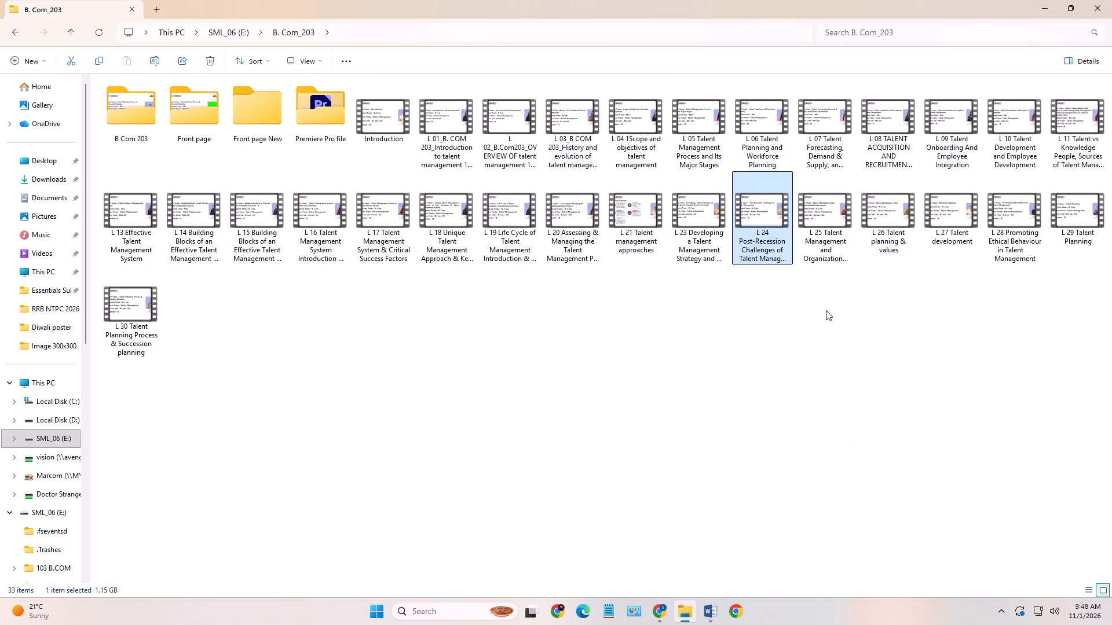
pyautogui.click(840, 240)
pyautogui.press('F2')
pyautogui.hotkey('ctrl', 'c')
pyautogui.hotkey('ctrl', 'c')
pyautogui.hotkey('ctrl', 'c')
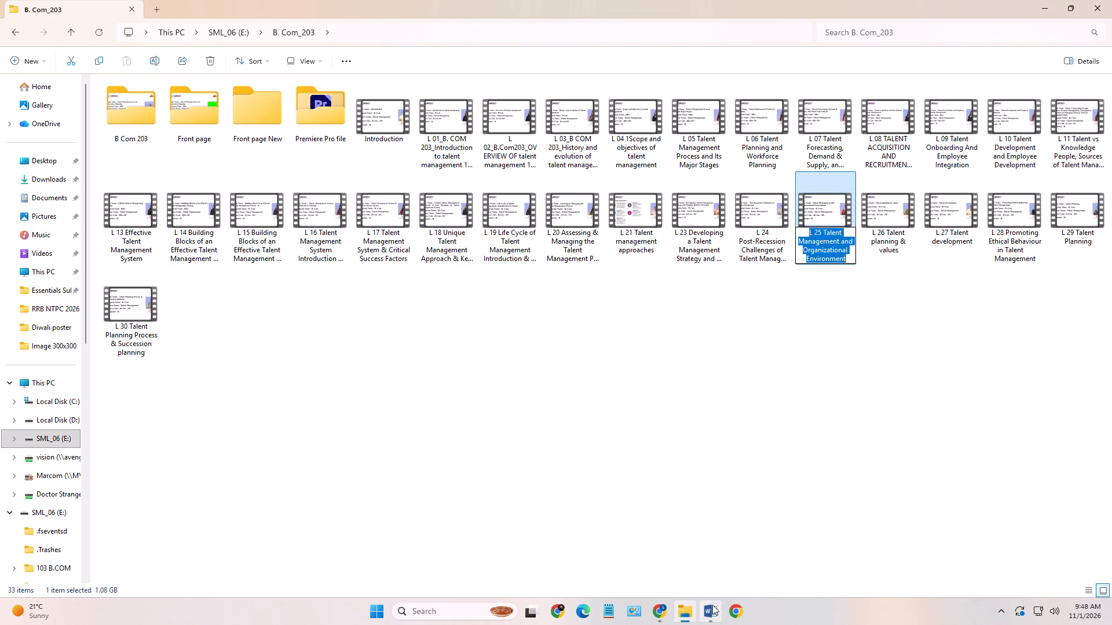
pyautogui.click(712, 605)
pyautogui.hotkey('ctrl', 'v')
pyautogui.press('Return')
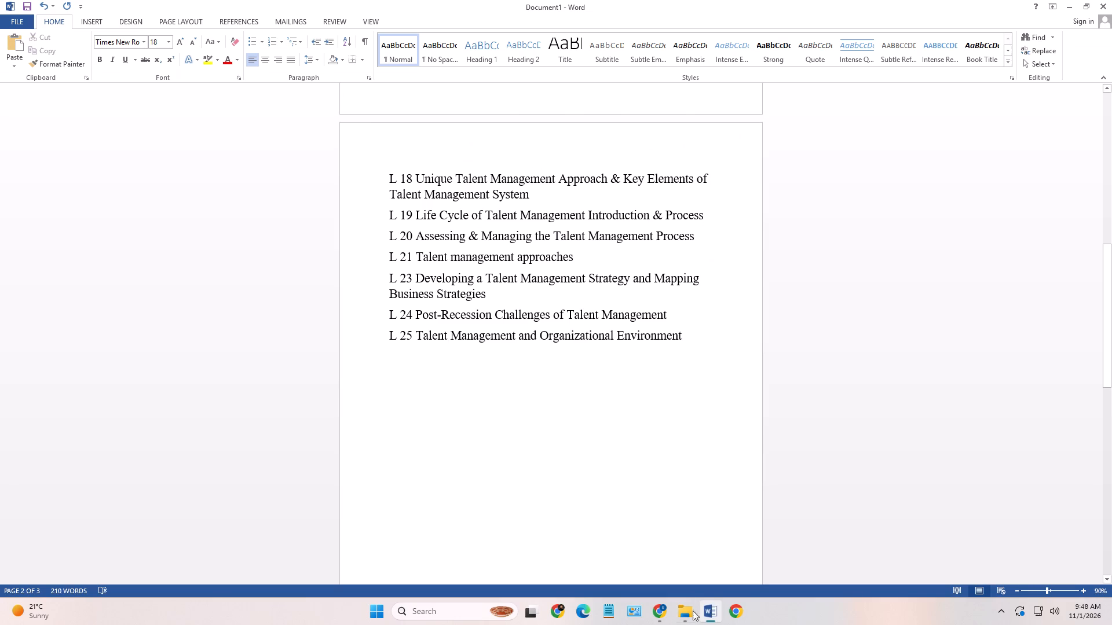
# Copy the file name "L 26 Talent planning & values" from the folder to the line below L 25 in the Word list.
pyautogui.click(692, 619)
pyautogui.click(872, 227)
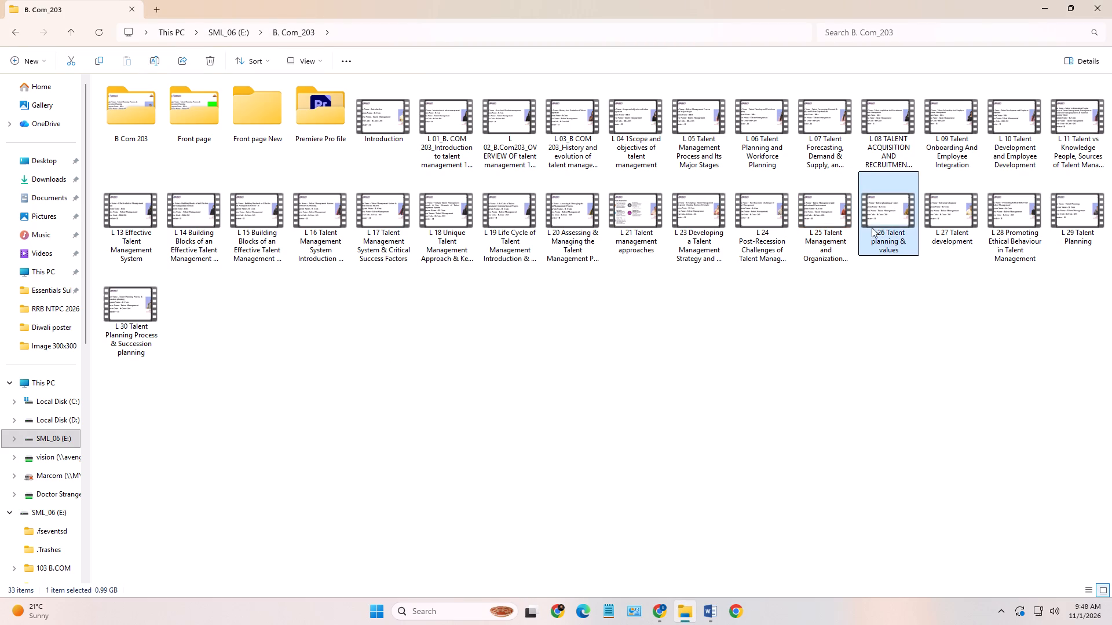
pyautogui.press('F2')
pyautogui.hotkey('ctrl', 'c')
pyautogui.hotkey('ctrl', 'c')
pyautogui.click(715, 613)
pyautogui.hotkey('ctrl', 'v')
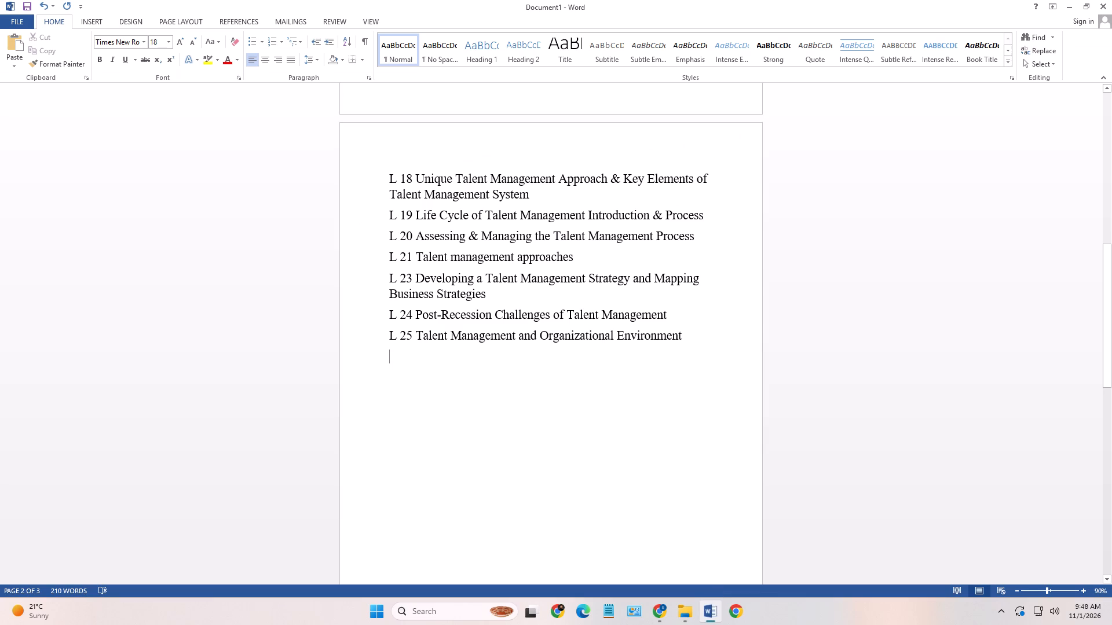
pyautogui.press('Return')
# Copy the file name "L 27 Talent development" from the folder to the line below L 26 in the Word list.
pyautogui.click(682, 615)
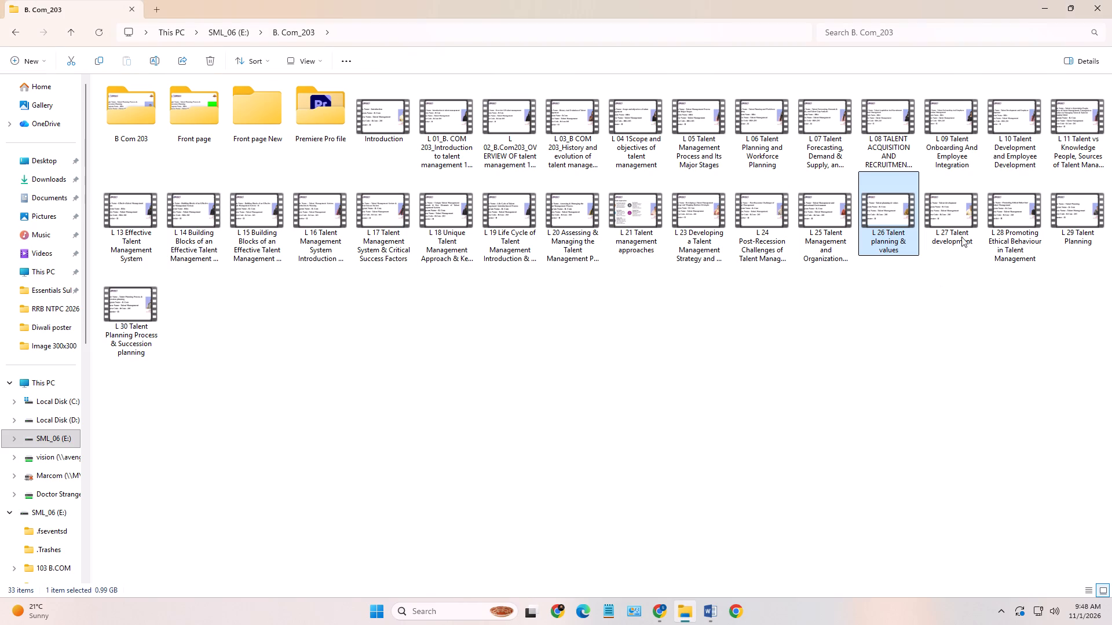
pyautogui.click(955, 232)
pyautogui.press('F2')
pyautogui.hotkey('ctrl', 'c')
pyautogui.hotkey('ctrl', 'c')
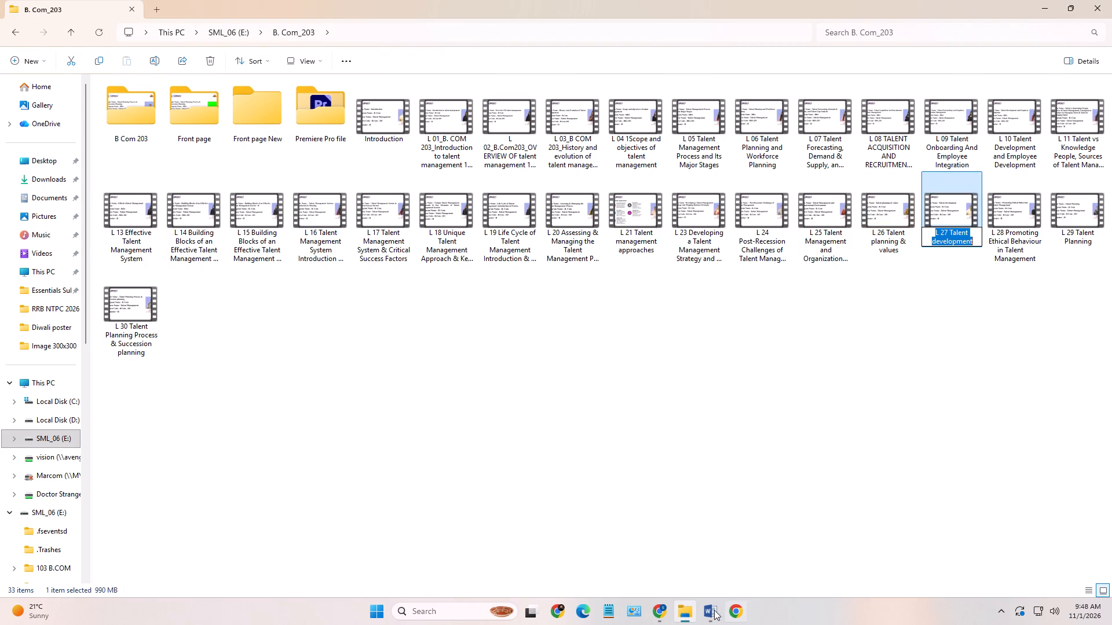
pyautogui.click(708, 613)
pyautogui.hotkey('ctrl', 'v')
pyautogui.press('Return')
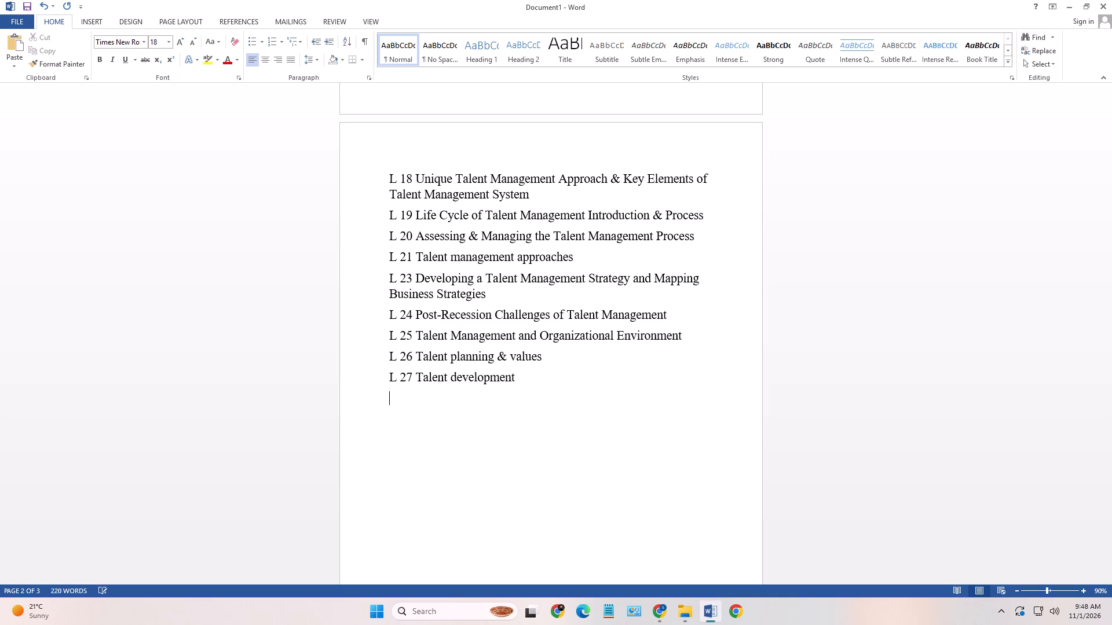
# Copy the file name "L 28 Promoting Ethical Behaviour in Talent Management" from the folder to the line below L 27 in the Word list.
pyautogui.click(689, 619)
pyautogui.click(1016, 229)
pyautogui.press('F2')
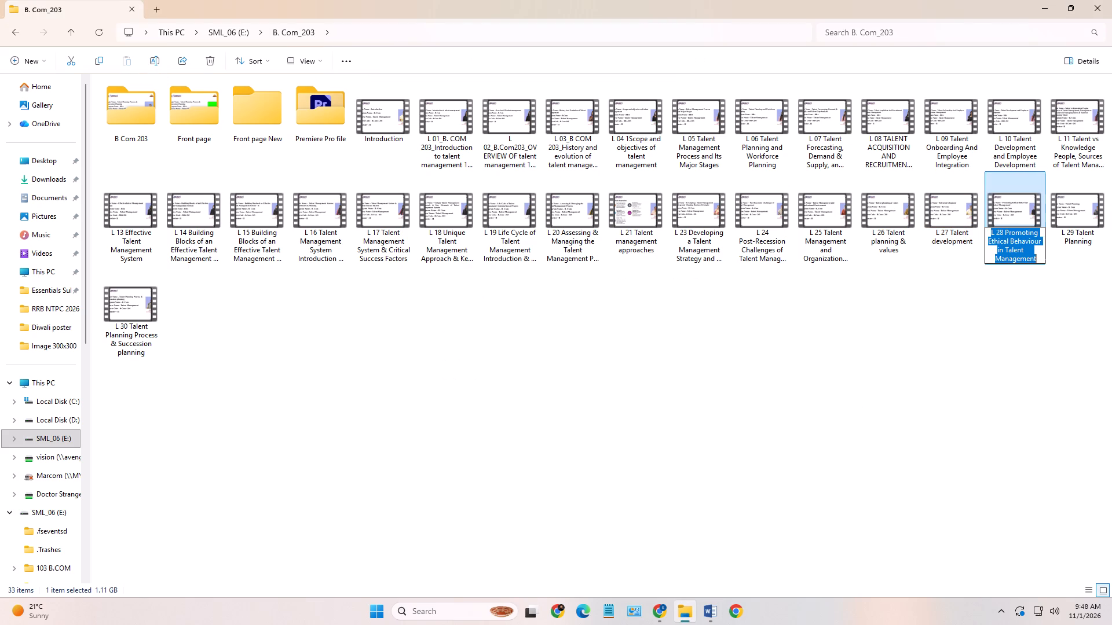
pyautogui.hotkey('ctrl', 'c')
pyautogui.hotkey('ctrl', 'c')
pyautogui.hotkey('ctrl', 'c')
pyautogui.click(712, 609)
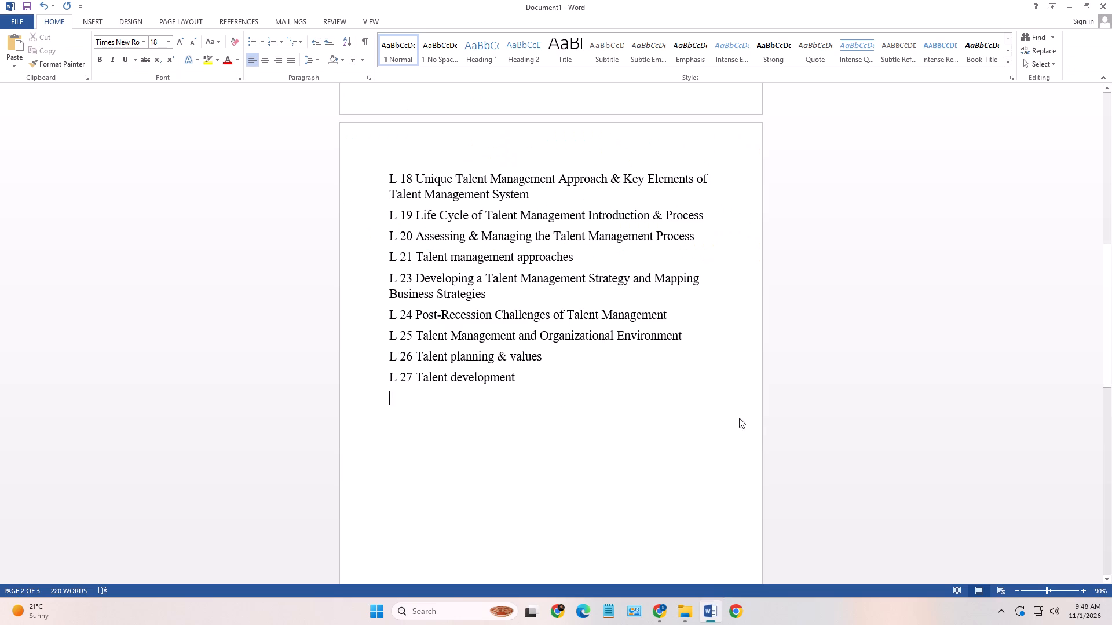
pyautogui.hotkey('ctrl', 'v')
pyautogui.press('Return')
# Copy the file name "L 29 Talent Planning" from the folder to the line below L 28 in the Word list.
pyautogui.click(678, 620)
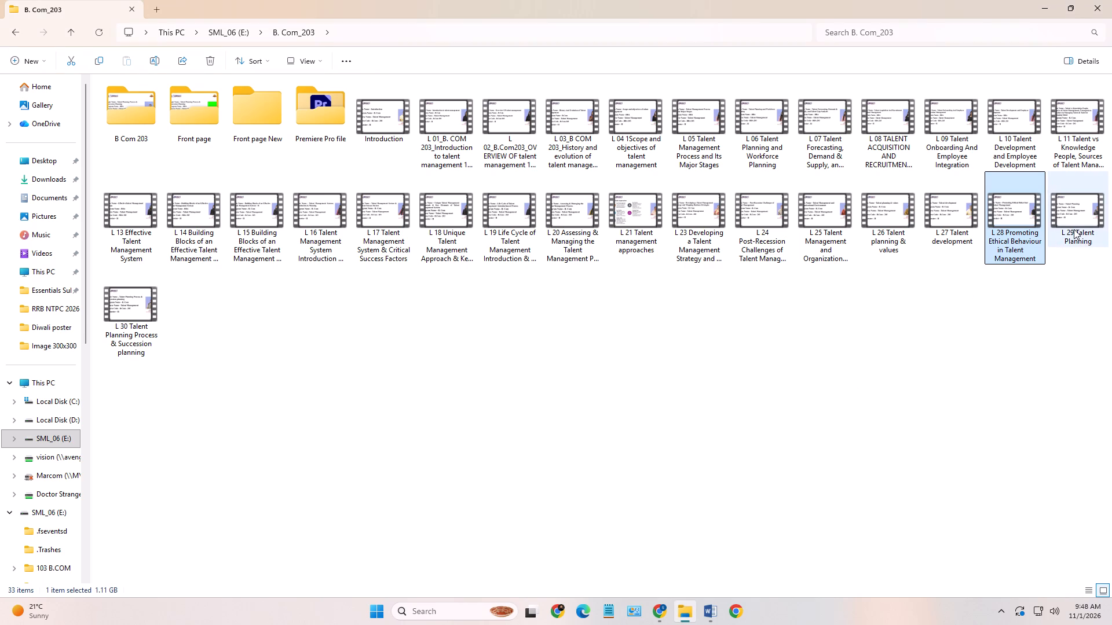
pyautogui.click(1074, 229)
pyautogui.press('F2')
pyautogui.hotkey('ctrl', 'c')
pyautogui.hotkey('ctrl', 'c')
pyautogui.hotkey('ctrl', 'c')
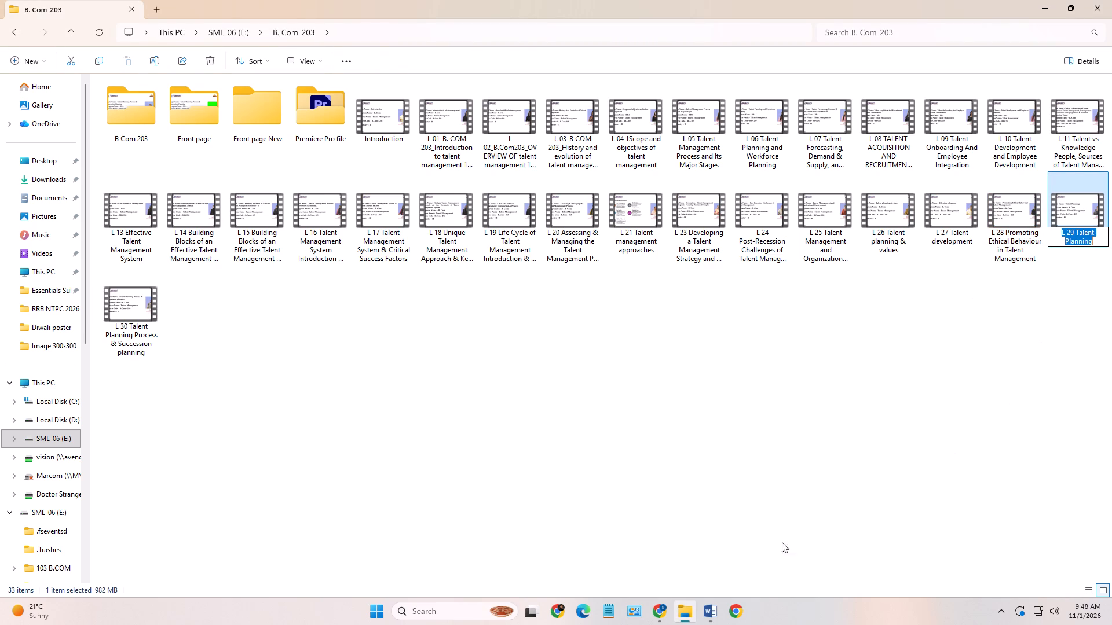
pyautogui.click(708, 612)
pyautogui.hotkey('ctrl', 'v')
pyautogui.press('Return')
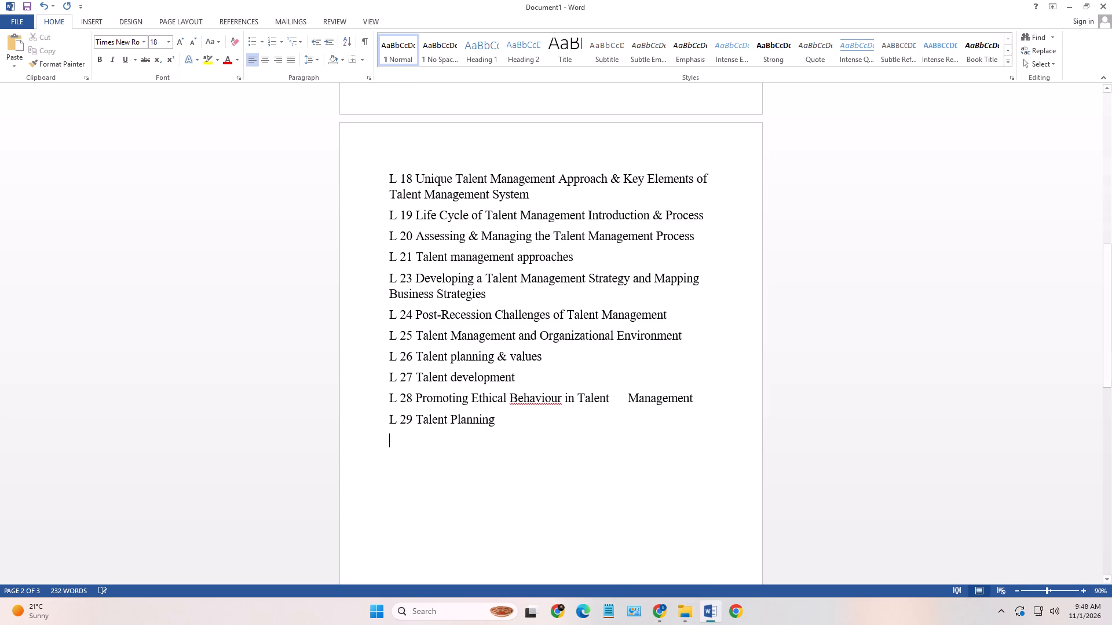
# Copy the file name "L 30 Talent Planning Process & Succession planning" from the folder to the line below L 29 in the Word list.
pyautogui.click(682, 615)
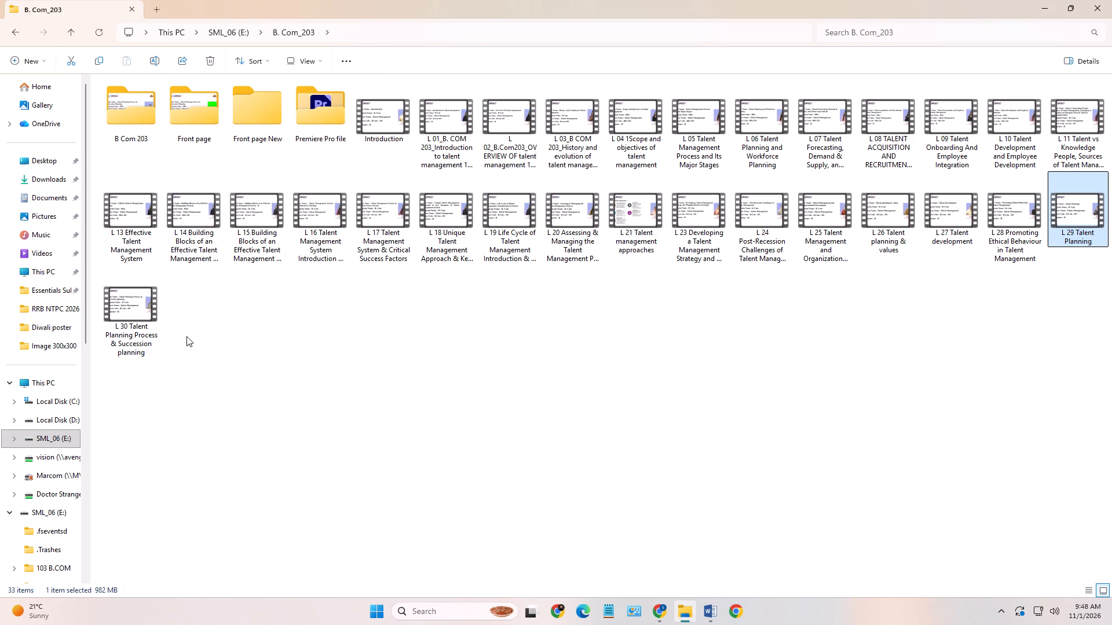
pyautogui.click(149, 310)
pyautogui.press('F2')
pyautogui.hotkey('ctrl', 'c')
pyautogui.hotkey('ctrl', 'c')
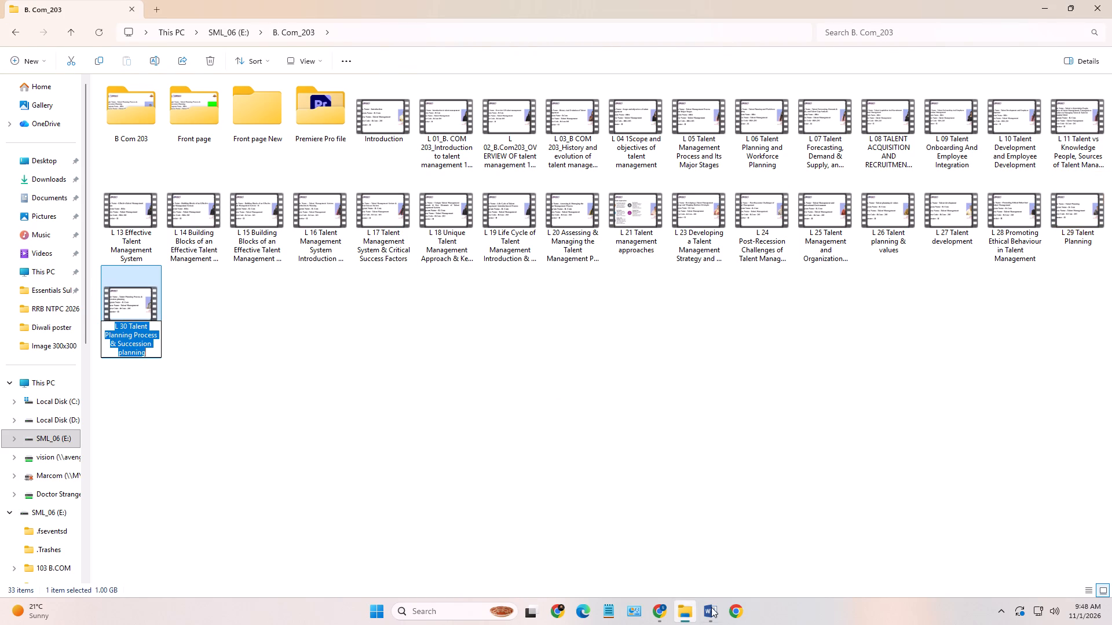
pyautogui.click(714, 607)
pyautogui.hotkey('ctrl', 'v')
pyautogui.press('Return')
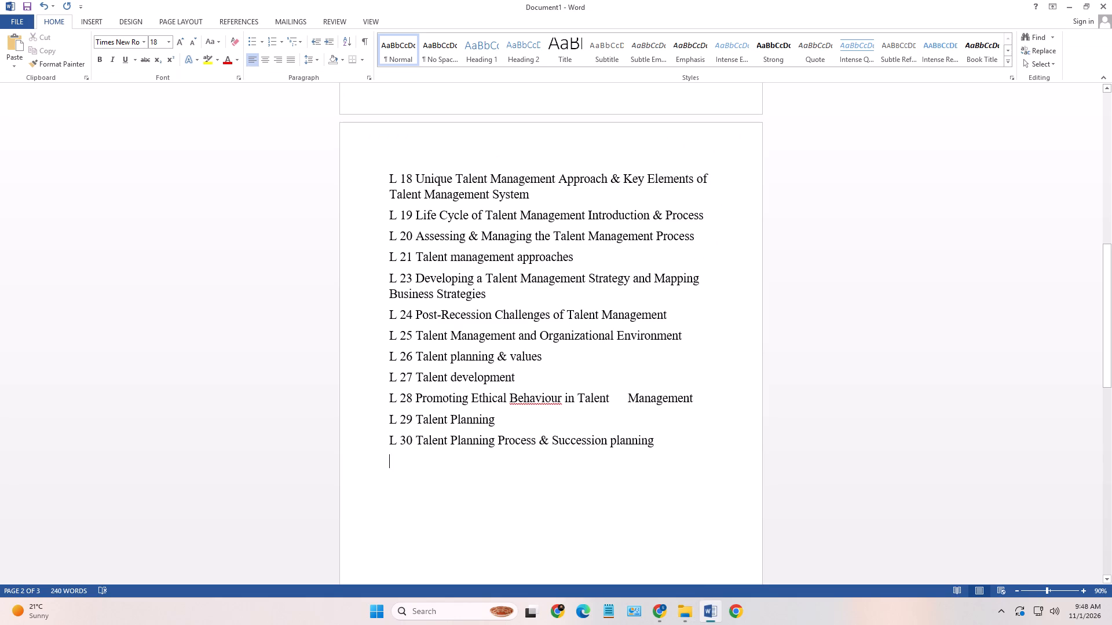
# Remove the extra spaces between "Talent" and "Management" in the L 28 title, leaving a single space.
pyautogui.click(627, 399)
pyautogui.press('BackSpace')
pyautogui.press('BackSpace')
pyautogui.press('BackSpace')
pyautogui.press('BackSpace')
pyautogui.press('BackSpace')
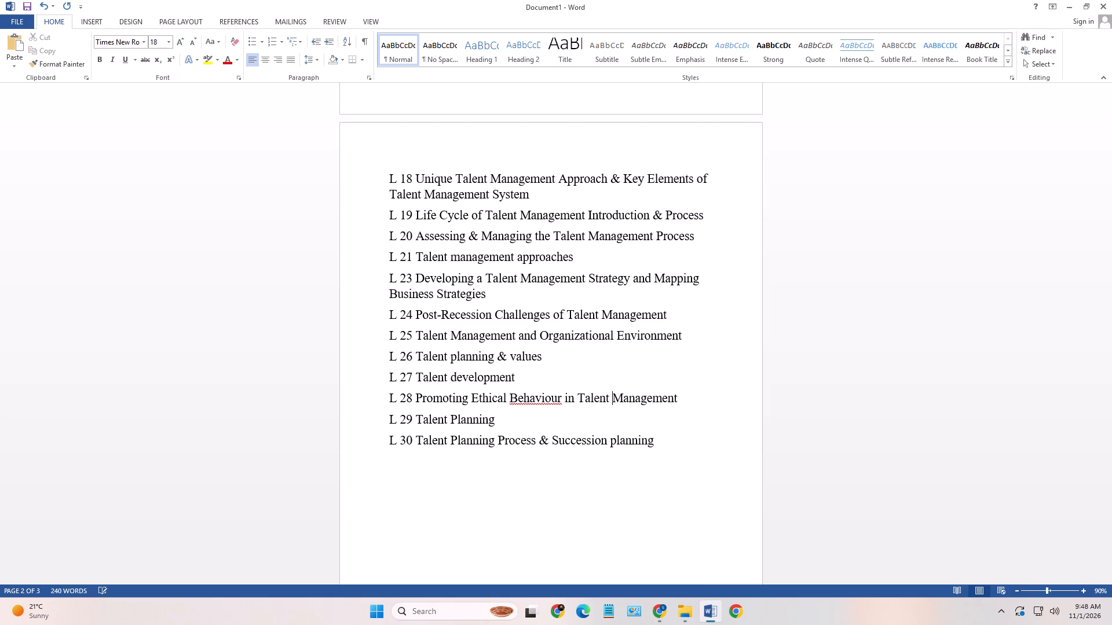
# Apply Capitalize Each Word to the L 27 title so it reads "Talent Development".
pyautogui.moveTo(534, 376); pyautogui.dragTo(465, 374)
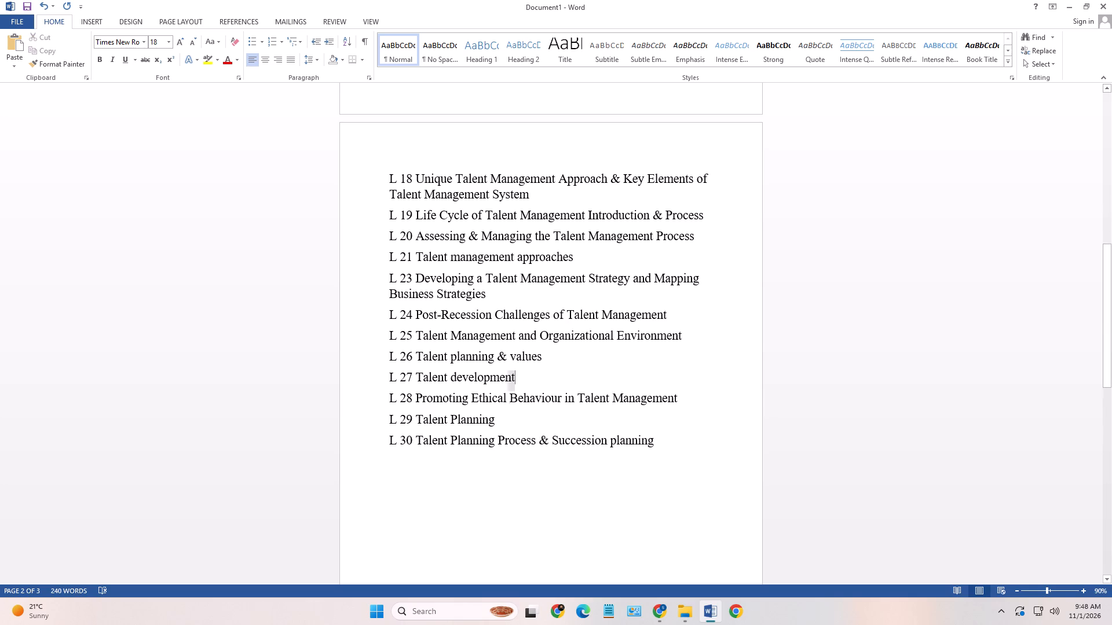
pyautogui.moveTo(465, 374); pyautogui.dragTo(425, 376)
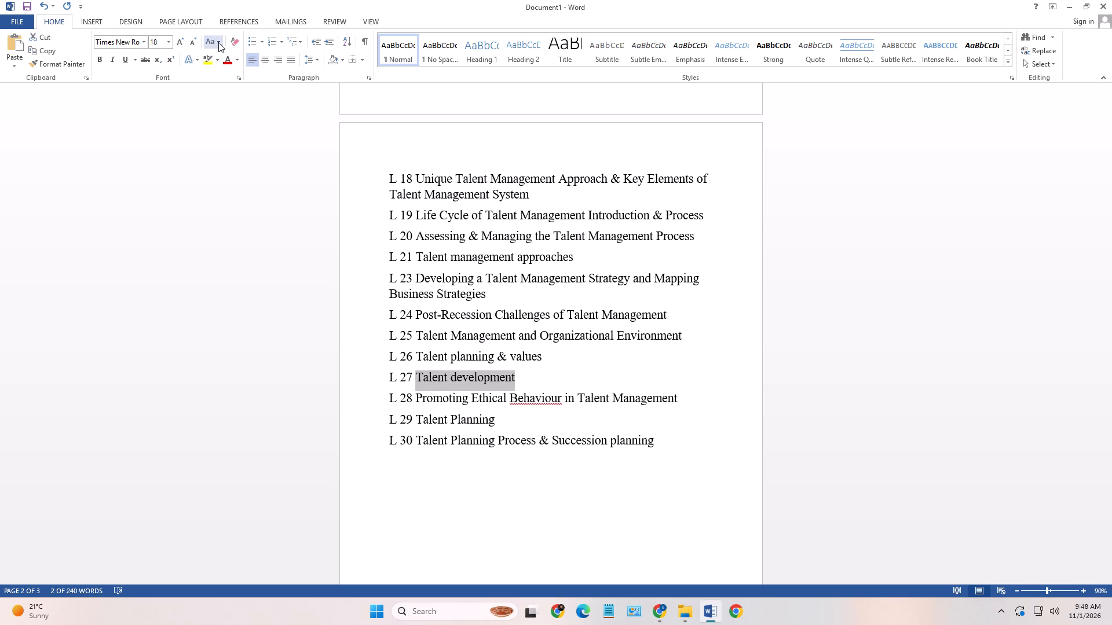
pyautogui.click(221, 42)
pyautogui.click(218, 94)
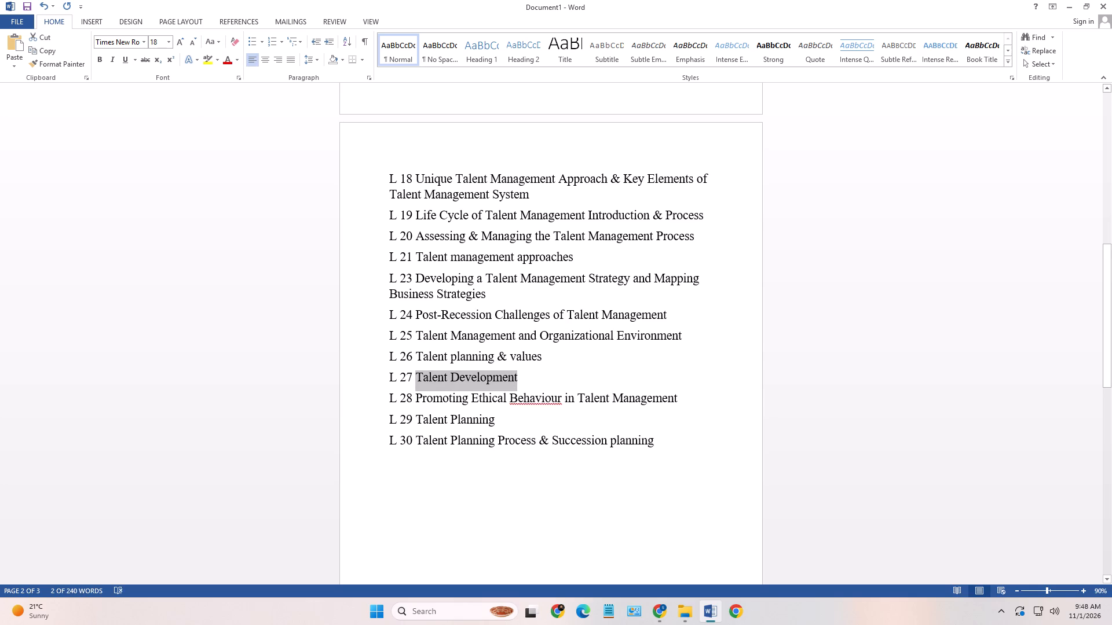
# Apply Capitalize Each Word to the L 26 title so it reads "Talent Planning & Values".
pyautogui.moveTo(553, 360); pyautogui.dragTo(418, 358)
pyautogui.click(220, 43)
pyautogui.click(235, 97)
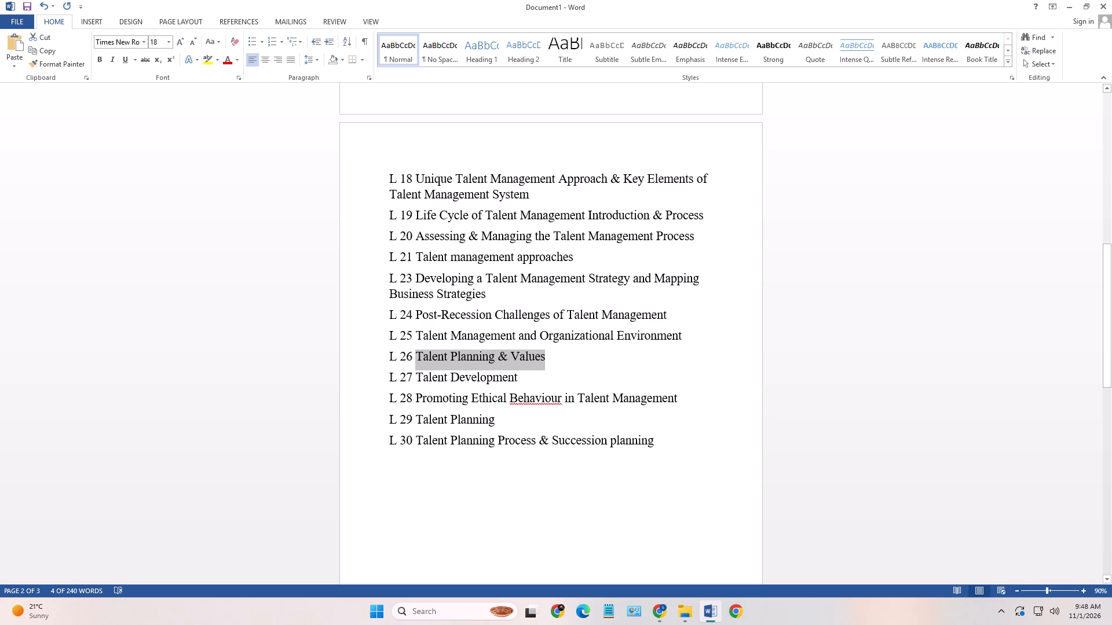
# Apply Capitalize Each Word to the L 21 title so it reads "Talent Management Approaches".
pyautogui.scroll(5, 498, 308)
pyautogui.moveTo(575, 377); pyautogui.dragTo(546, 377)
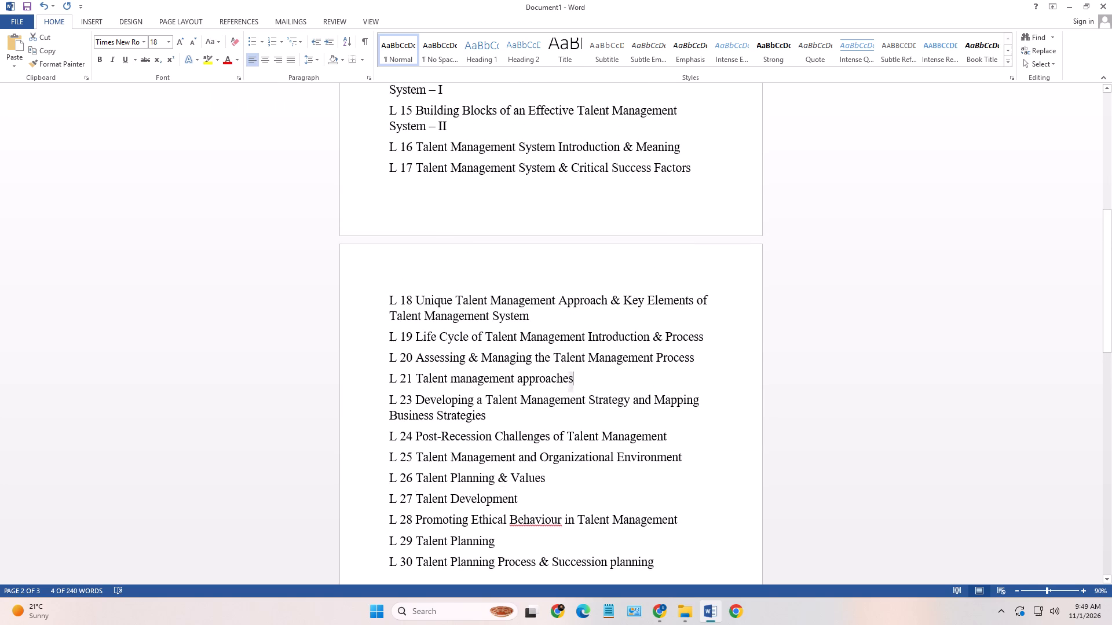
pyautogui.moveTo(546, 377); pyautogui.dragTo(429, 376)
pyautogui.click(214, 41)
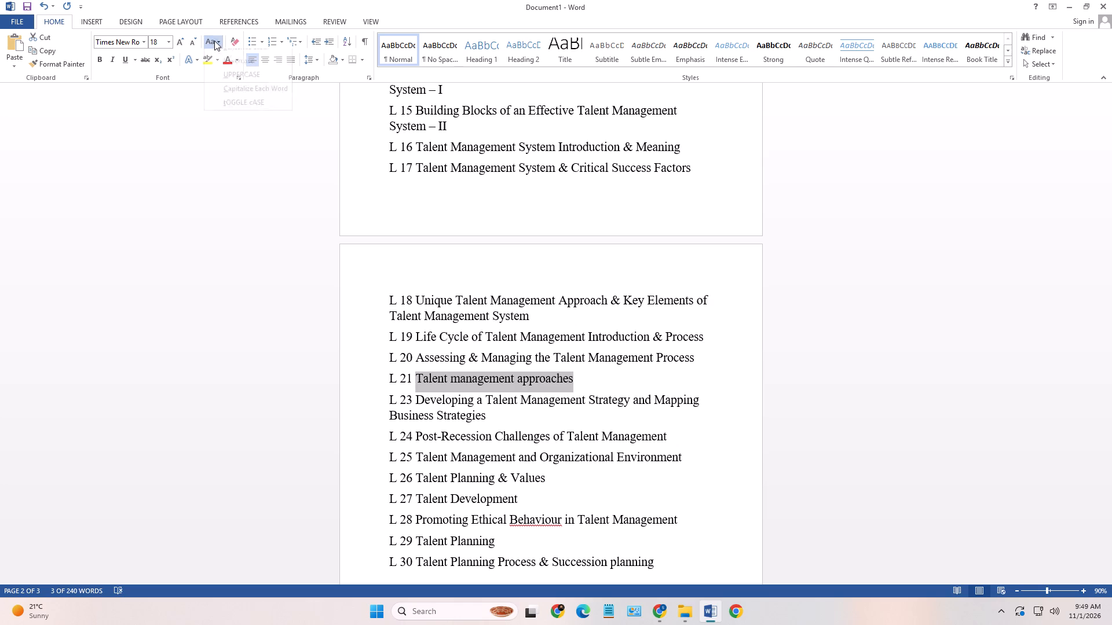
pyautogui.click(240, 97)
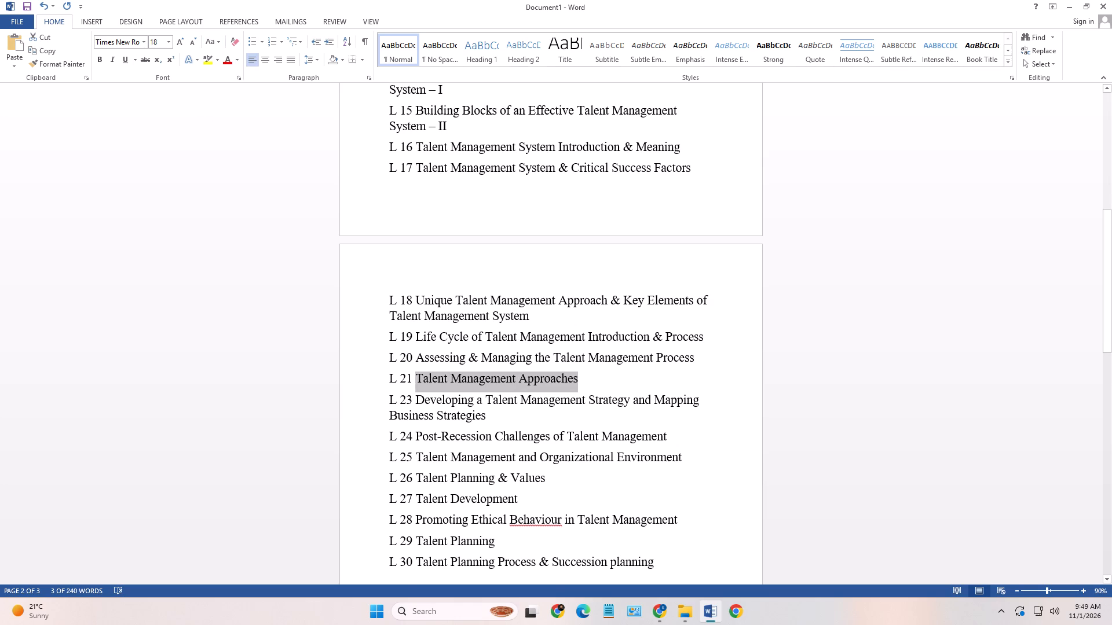
# Apply Capitalize Each Word to the L 04 title so it reads "1Scope And Objectives Of Talent Management".
pyautogui.scroll(1, 575, 345)
pyautogui.scroll(2, 626, 359)
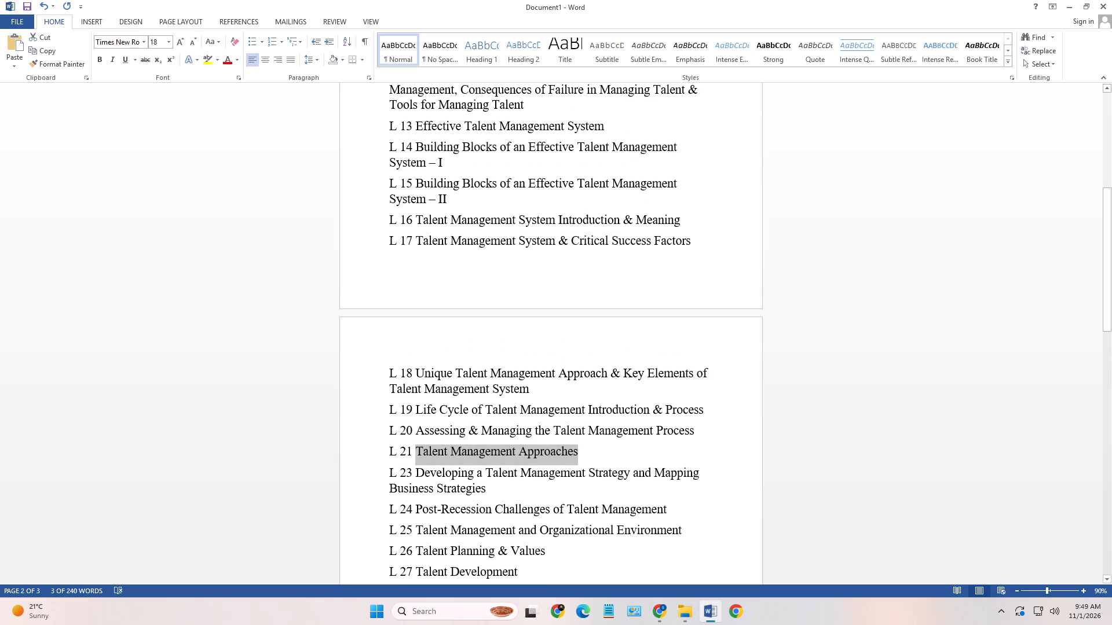
pyautogui.scroll(6, 626, 359)
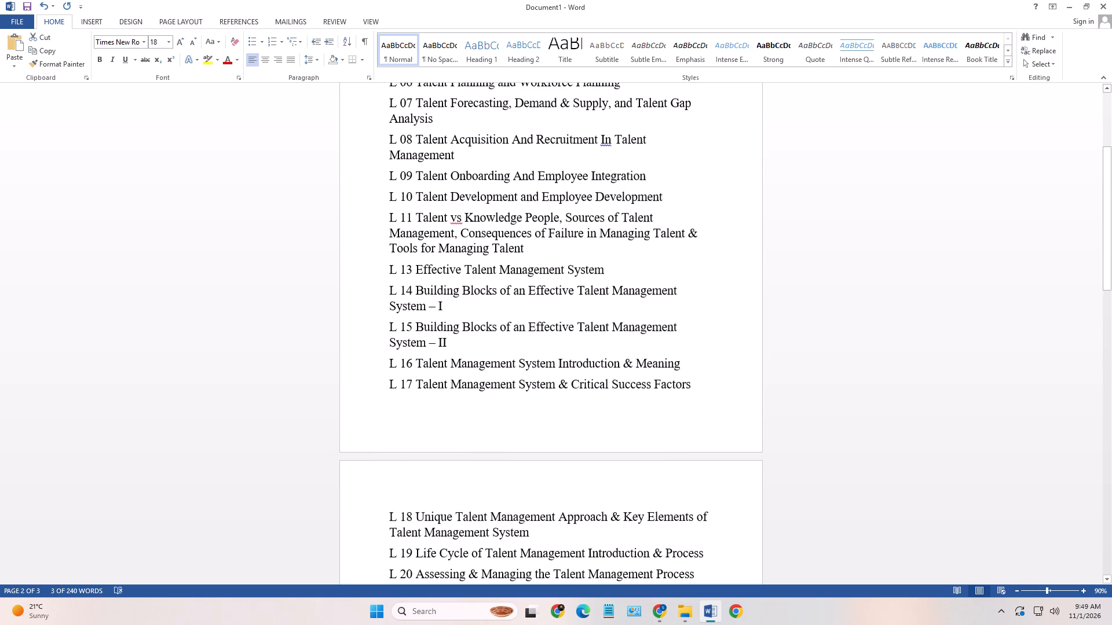
pyautogui.scroll(3, 626, 359)
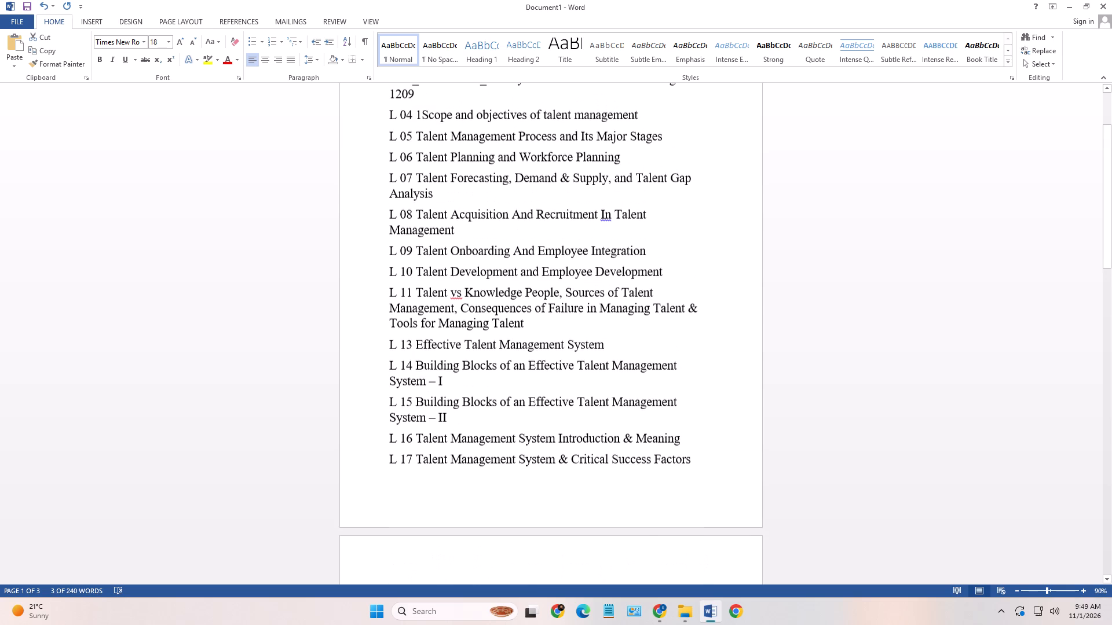
pyautogui.scroll(5, 626, 359)
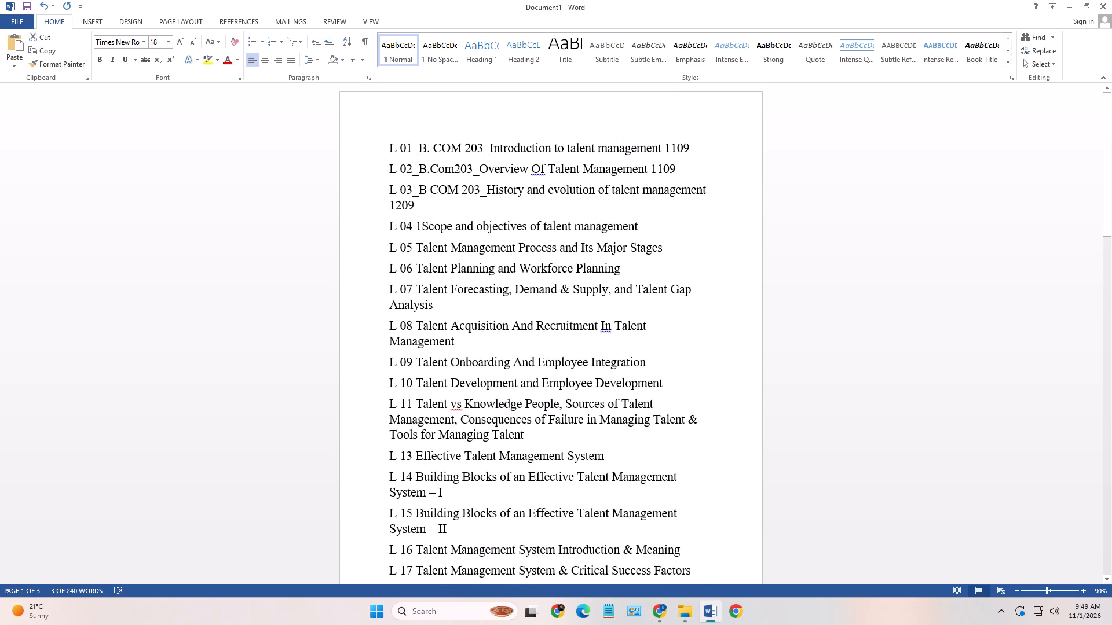
pyautogui.scroll(4, 626, 359)
pyautogui.scroll(8, 650, 275)
pyautogui.moveTo(645, 225); pyautogui.dragTo(430, 226)
pyautogui.click(421, 234)
pyautogui.moveTo(422, 227); pyautogui.dragTo(513, 227)
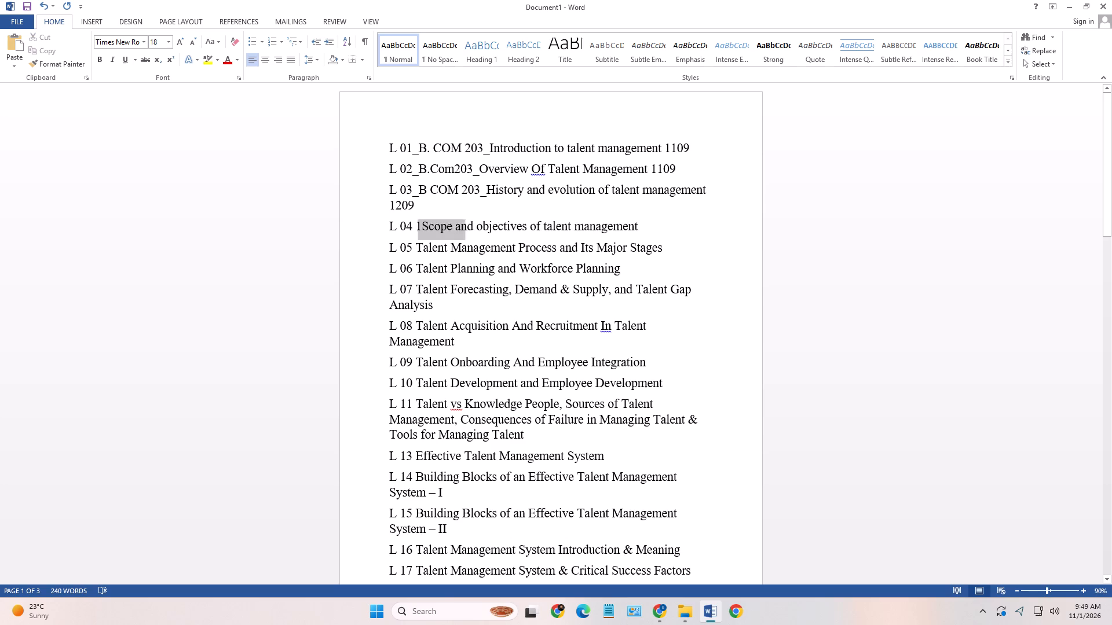
pyautogui.moveTo(513, 227); pyautogui.dragTo(607, 229)
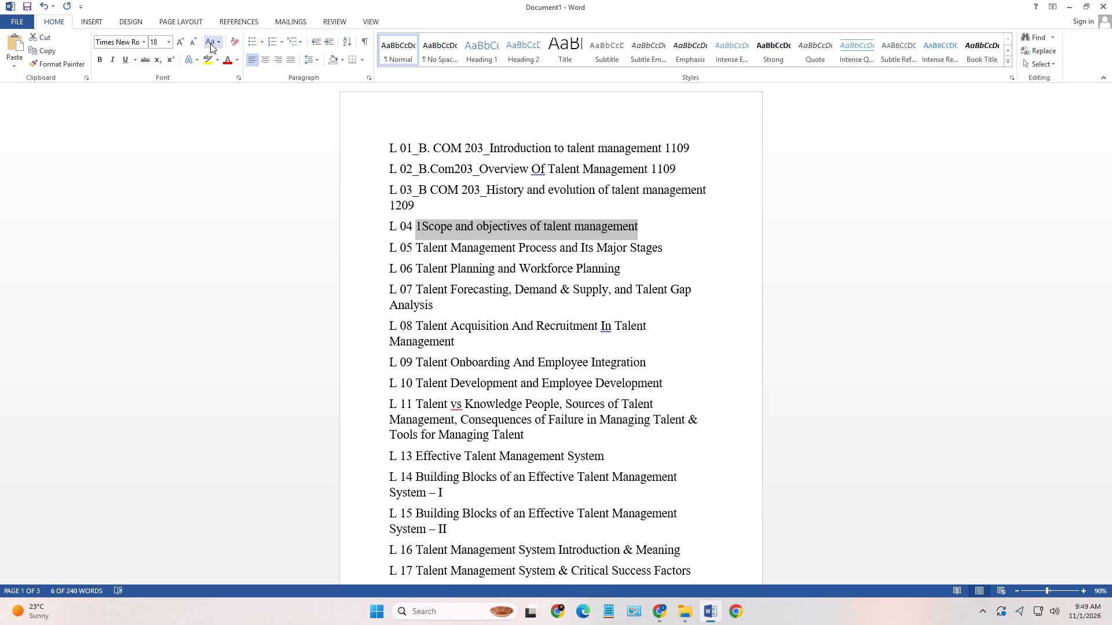
pyautogui.click(219, 41)
pyautogui.click(228, 99)
pyautogui.click(433, 223)
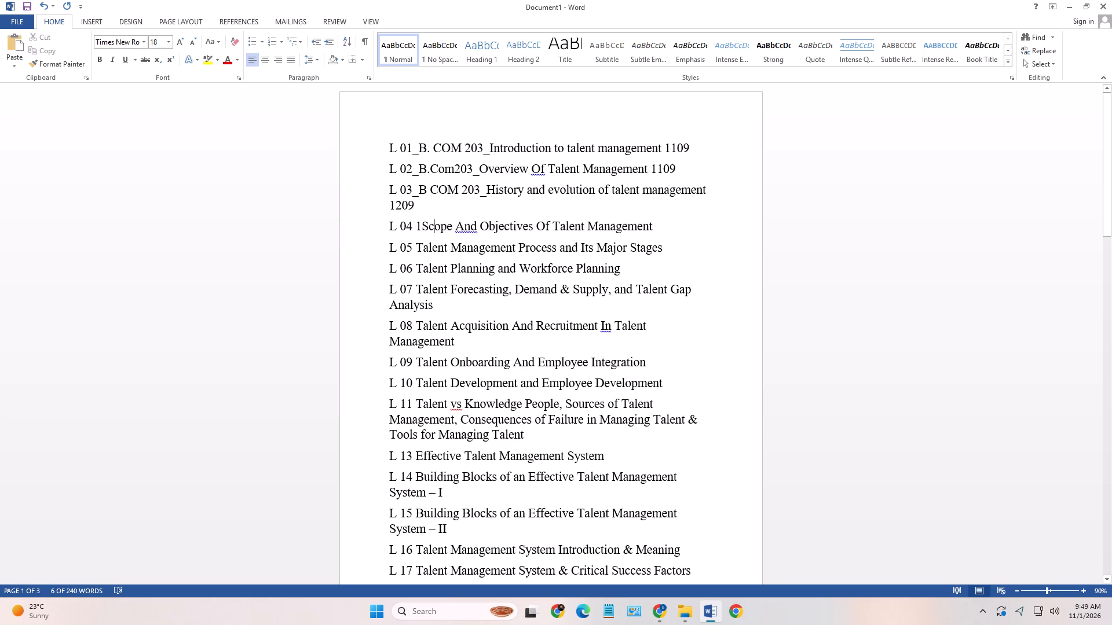
pyautogui.click(871, 236)
pyautogui.click(892, 231)
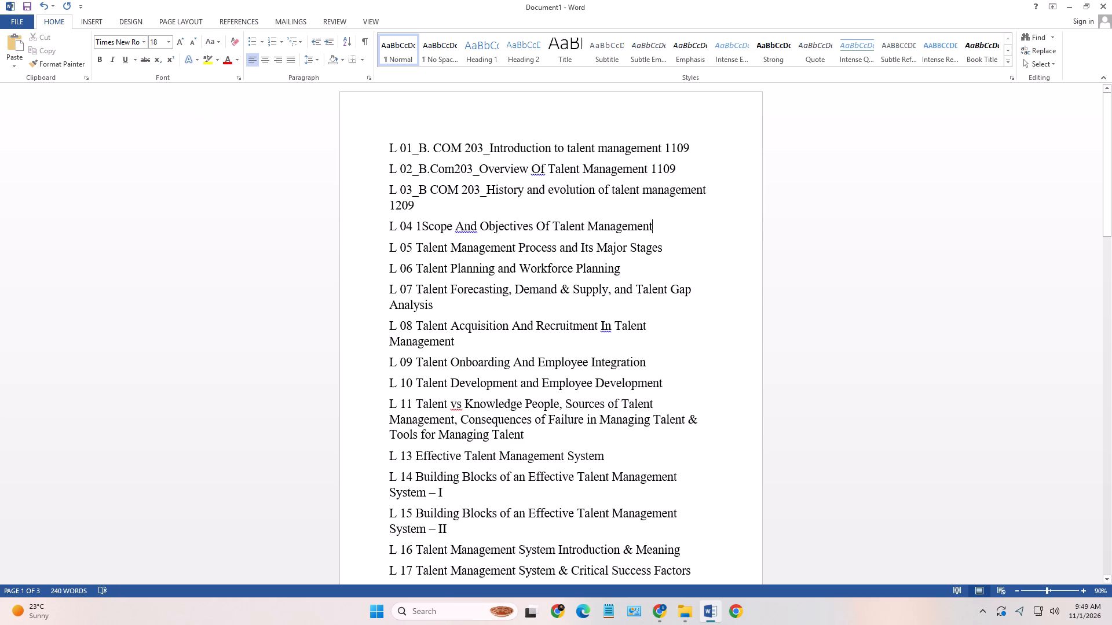
pyautogui.click(890, 234)
# Apply Capitalize Each Word to the L 03 topic so it reads "History And Evolution Of Talent Management".
pyautogui.moveTo(703, 192); pyautogui.dragTo(429, 187)
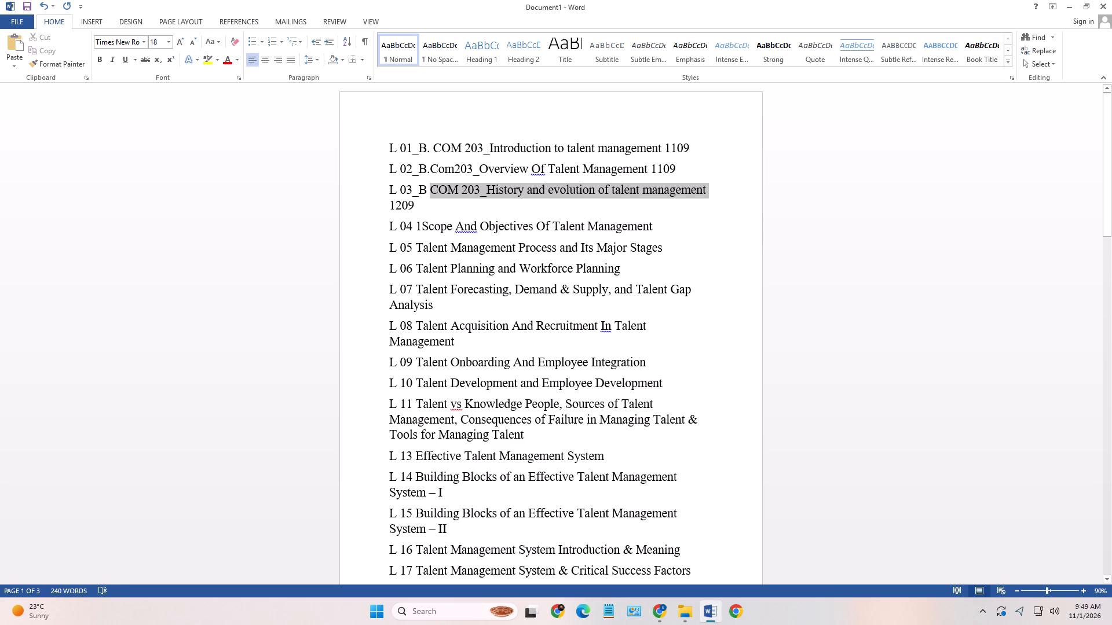
pyautogui.moveTo(429, 187); pyautogui.dragTo(486, 190)
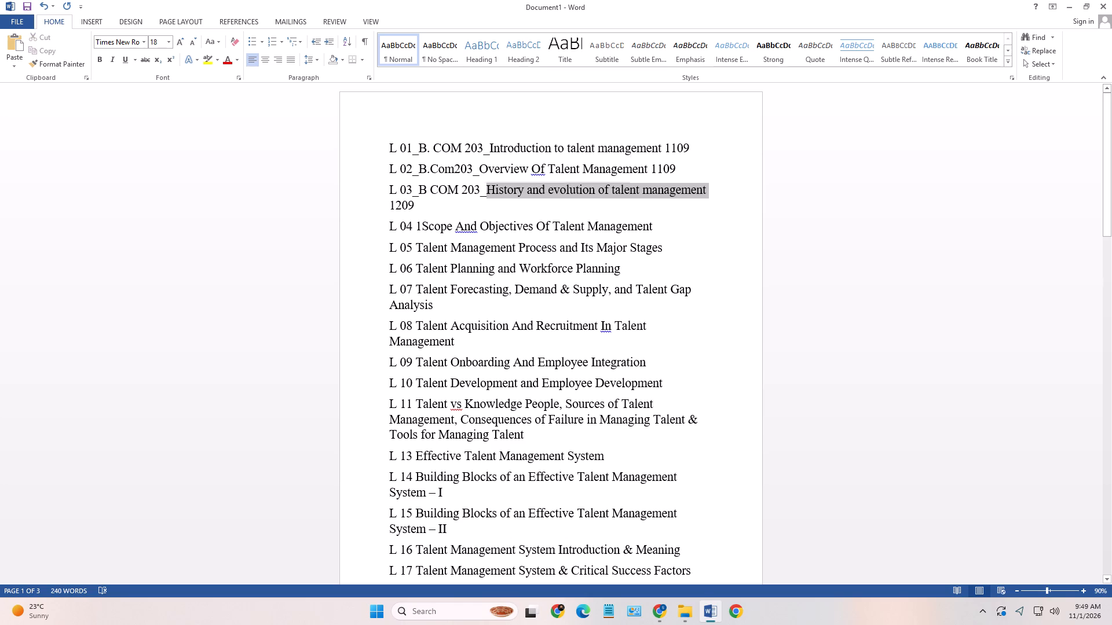
pyautogui.click(218, 43)
pyautogui.click(237, 101)
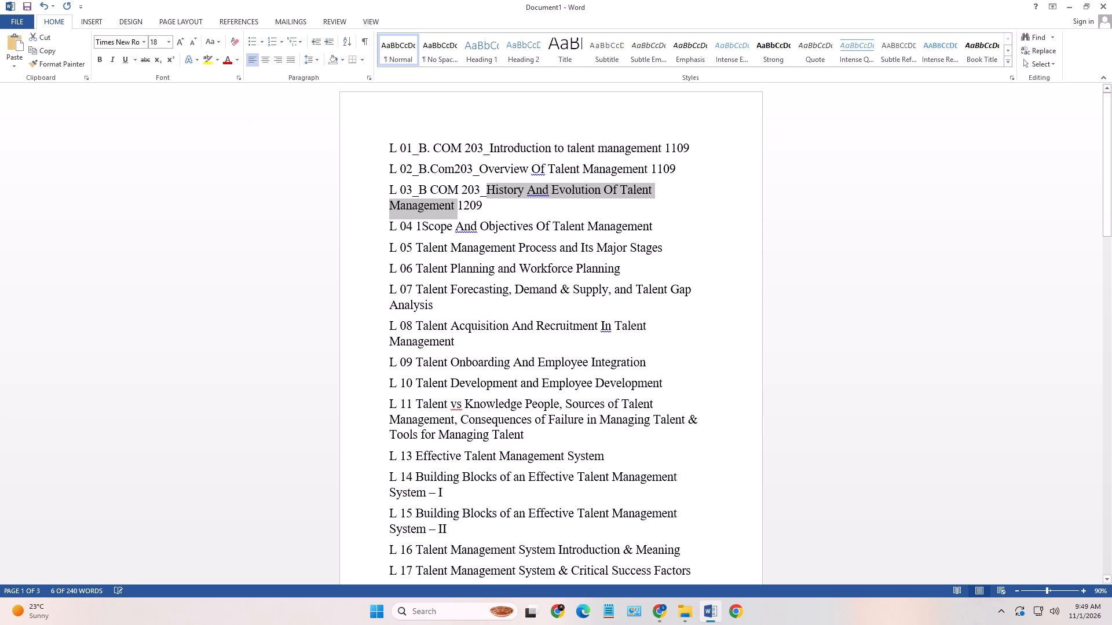
pyautogui.click(747, 198)
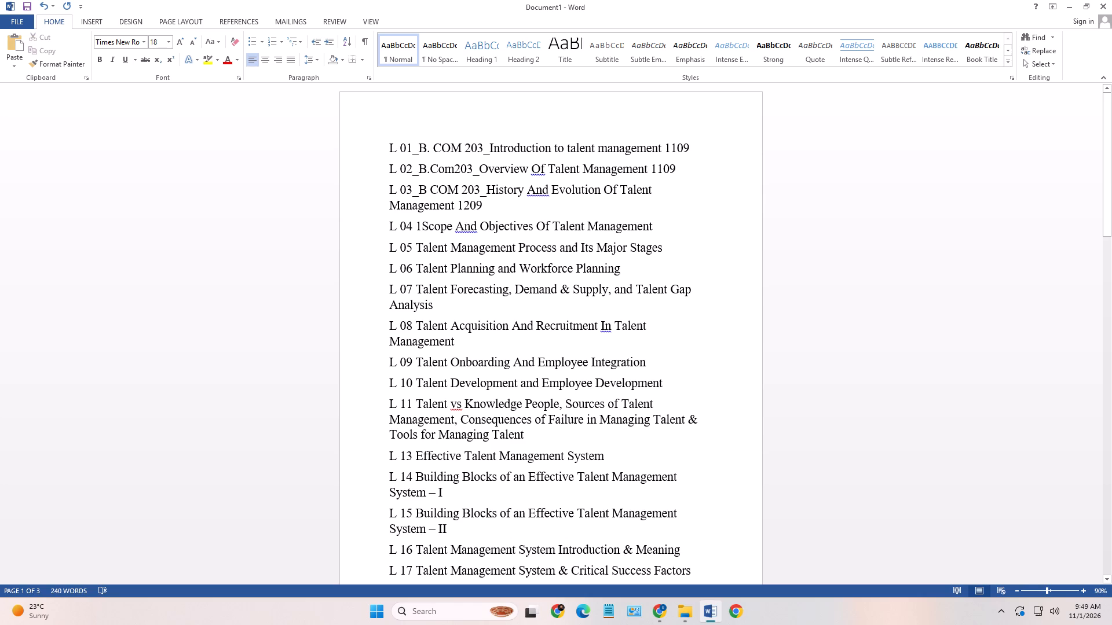
# Switch to the Canva lecture design and look over the first front pages at a reduced zoom of 31%.
pyautogui.click(687, 610)
pyautogui.click(662, 611)
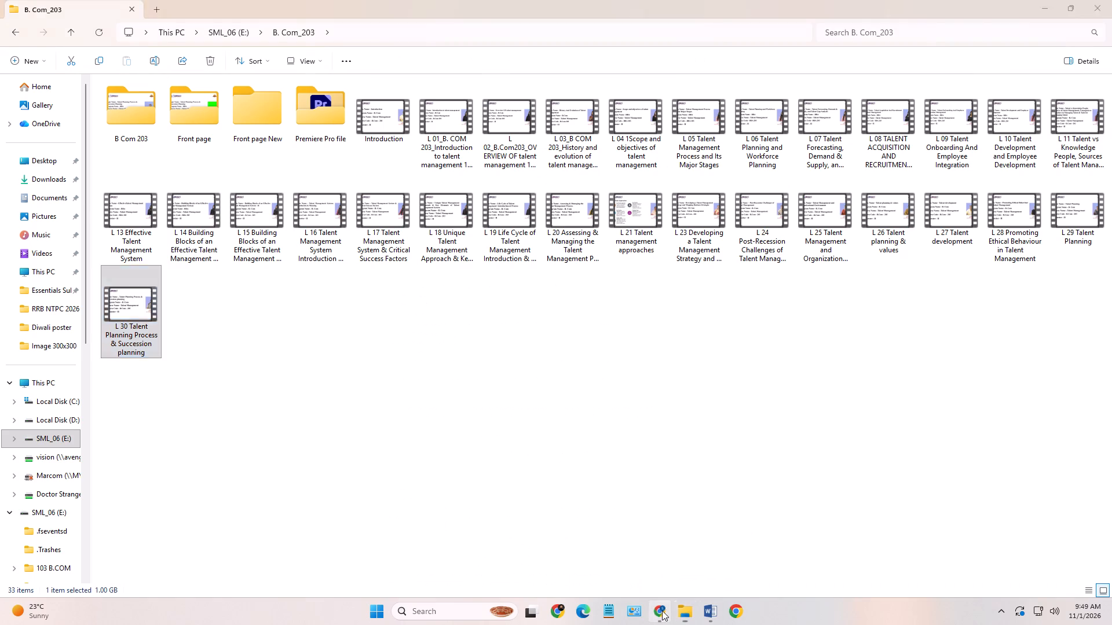
pyautogui.click(1045, 341)
pyautogui.click(1037, 339)
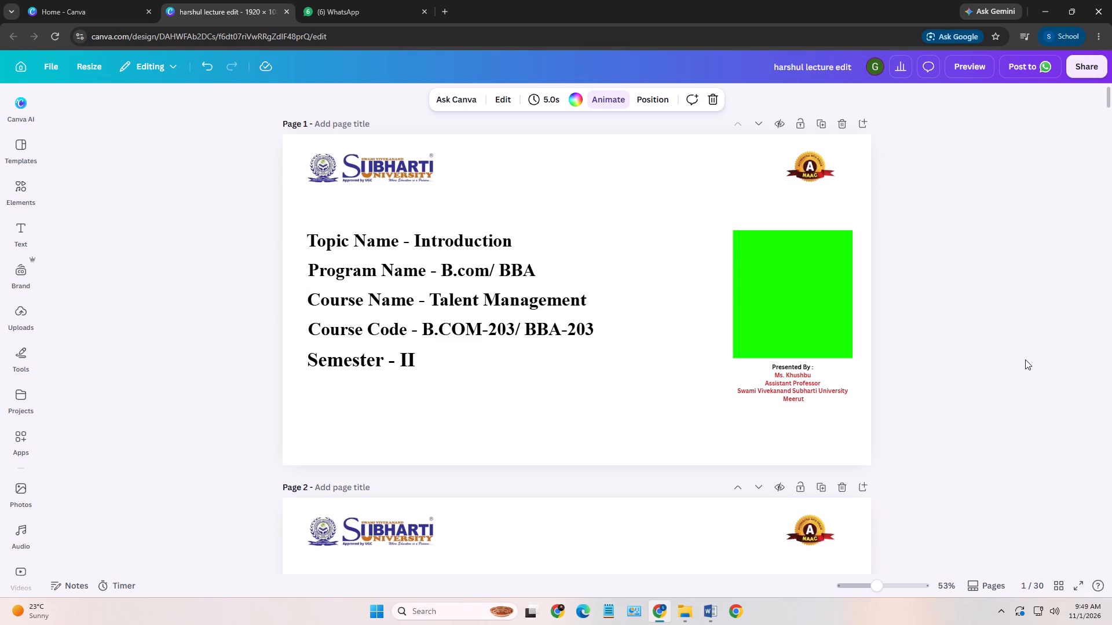
pyautogui.click(1025, 359)
pyautogui.doubleClick(1019, 362)
pyautogui.click(1015, 361)
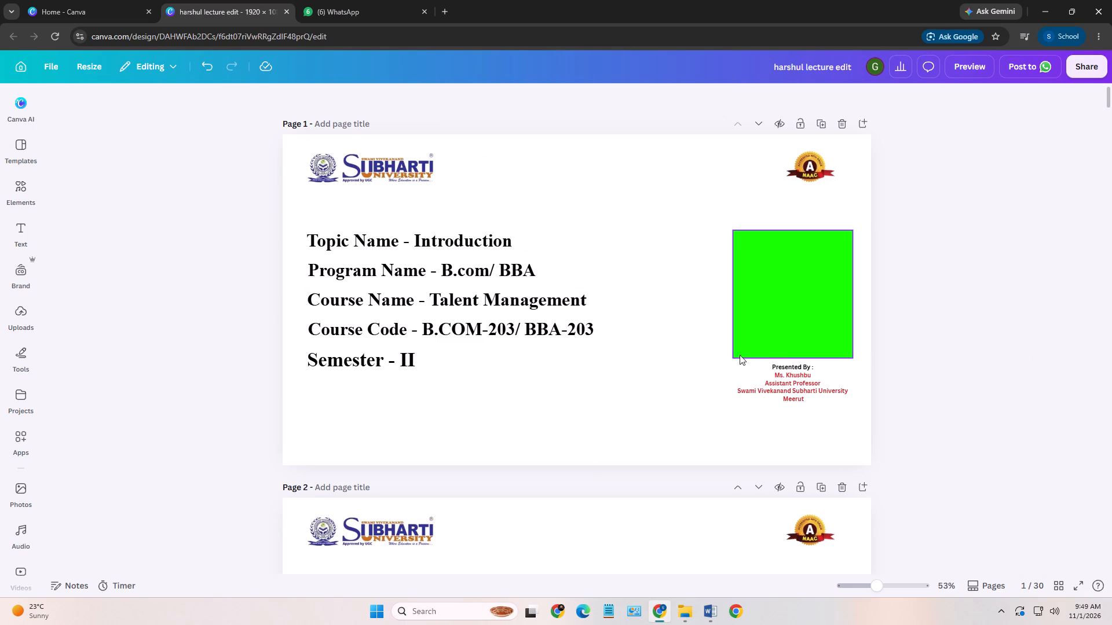
pyautogui.scroll(-2, 700, 356)
pyautogui.scroll(2, 700, 356)
pyautogui.scroll(-5, 700, 356)
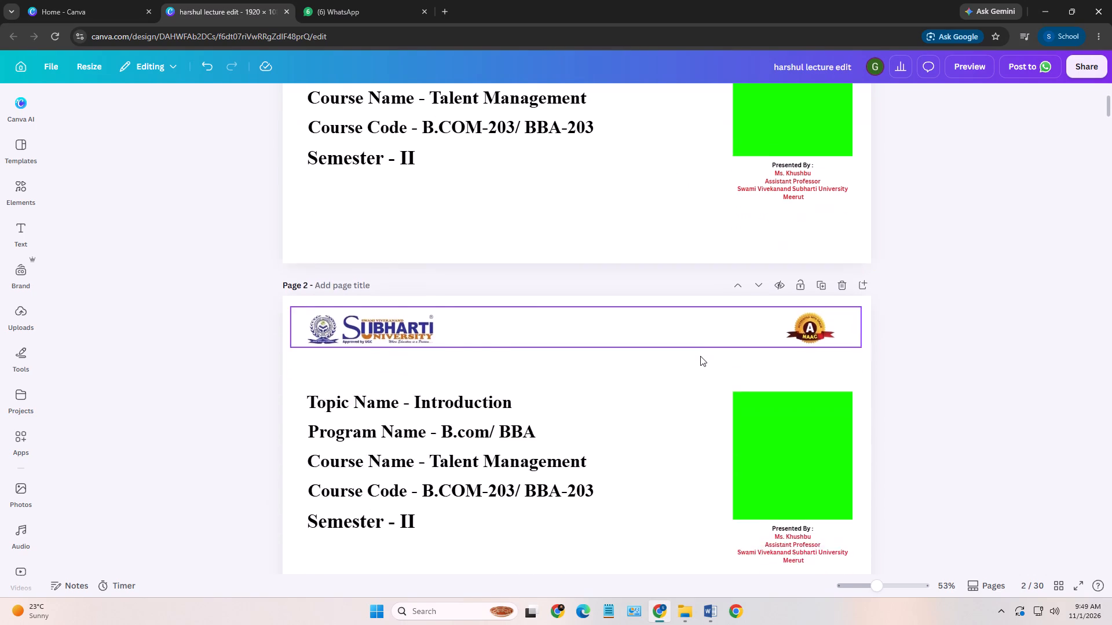
pyautogui.scroll(-2, 700, 356)
pyautogui.scroll(1, 705, 356)
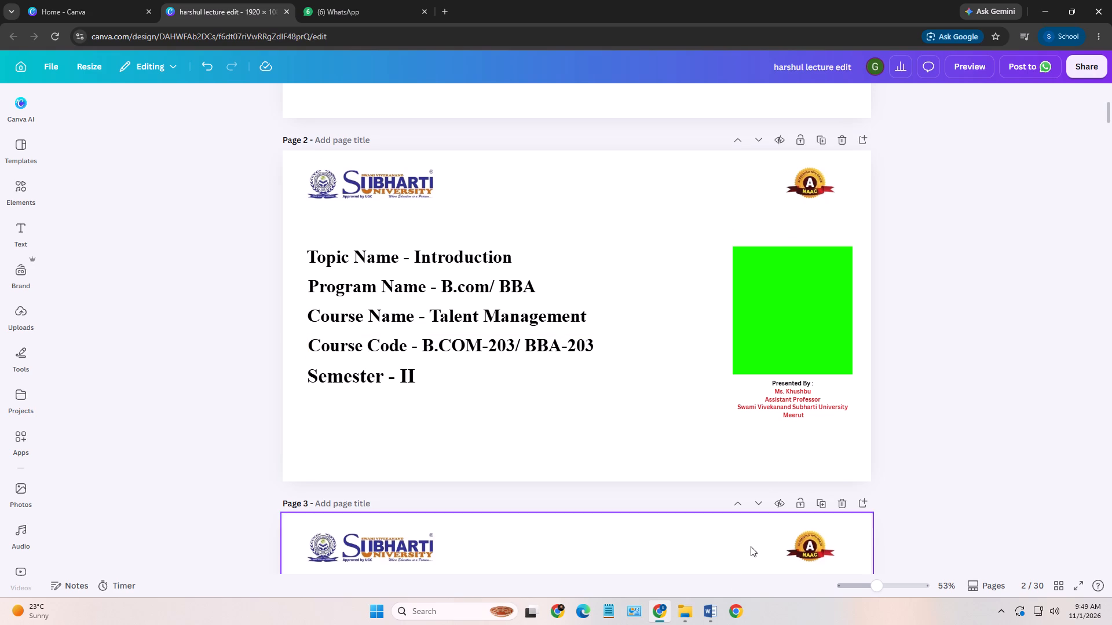
pyautogui.keyDown('ctrl'); pyautogui.scroll(-1, 803, 545); pyautogui.keyUp('ctrl')
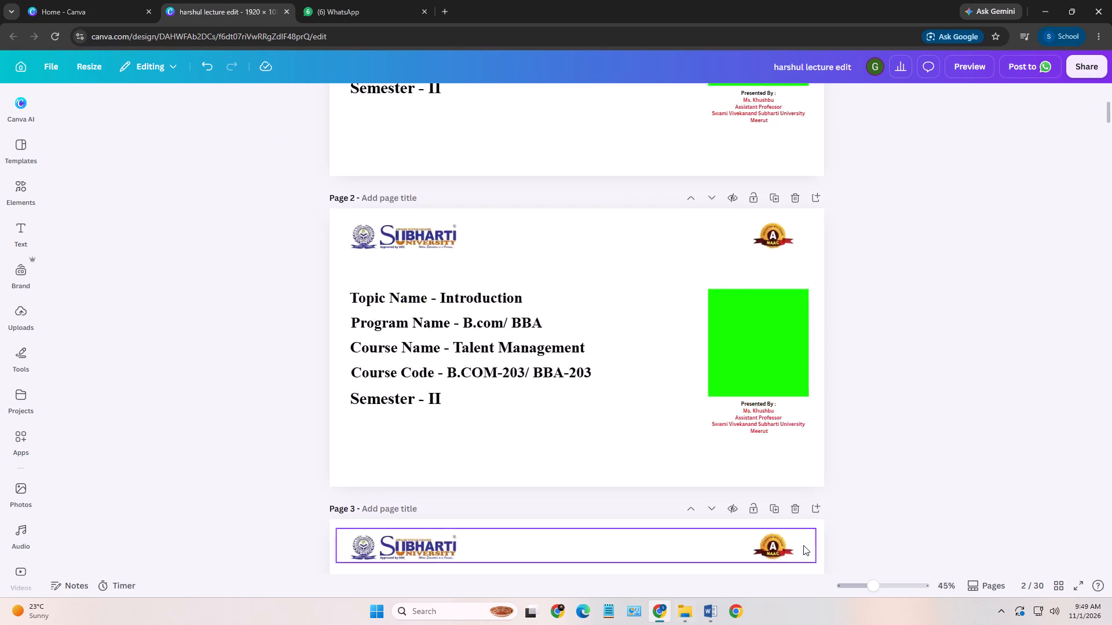
pyautogui.keyDown('ctrl'); pyautogui.scroll(-1, 803, 545); pyautogui.keyUp('ctrl')
pyautogui.scroll(4, 803, 544)
pyautogui.keyDown('ctrl'); pyautogui.scroll(-1, 803, 544); pyautogui.keyUp('ctrl')
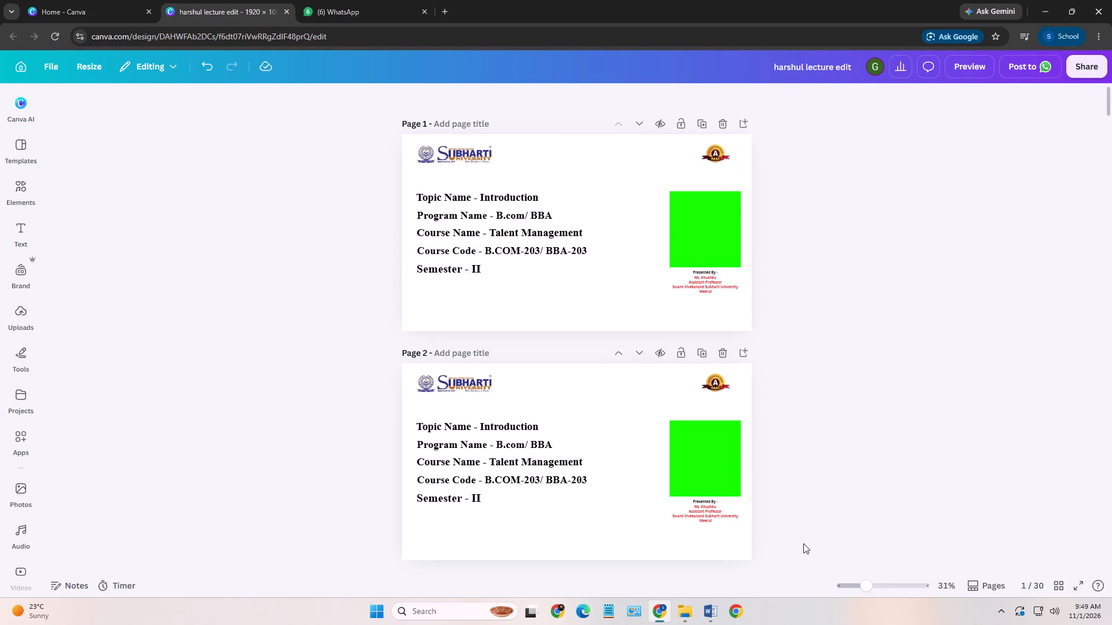
pyautogui.scroll(-4, 803, 543)
pyautogui.scroll(9, 803, 543)
# Copy "Overview Of Talent Management" from the L 02 line in Word and replace "Introduction" in the Canva page 2 topic name with it.
pyautogui.click(705, 609)
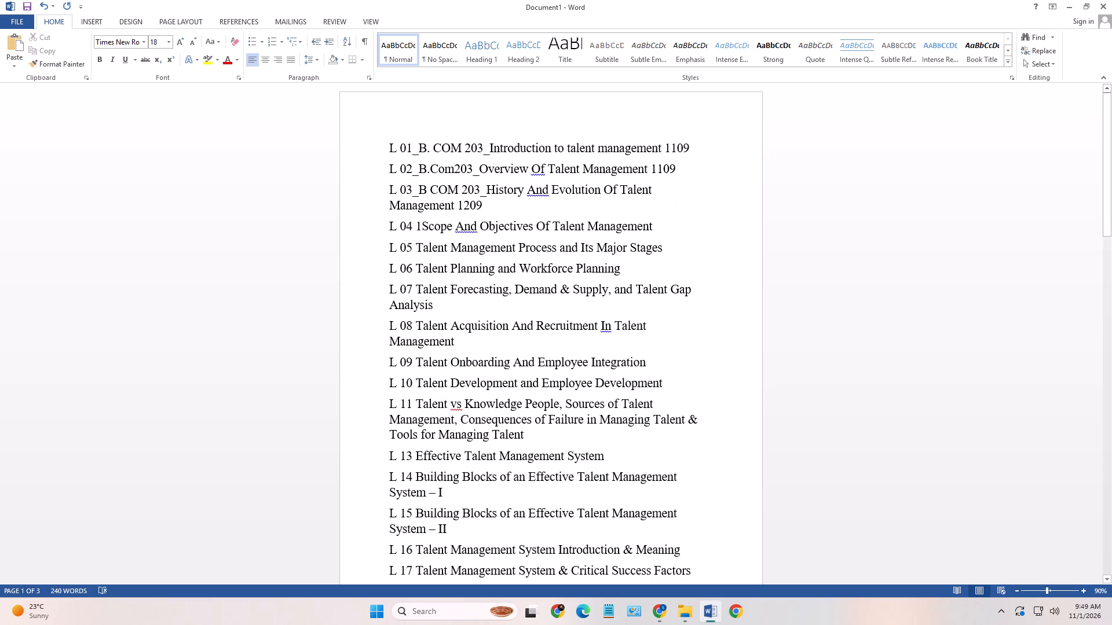
pyautogui.moveTo(481, 167); pyautogui.dragTo(652, 172)
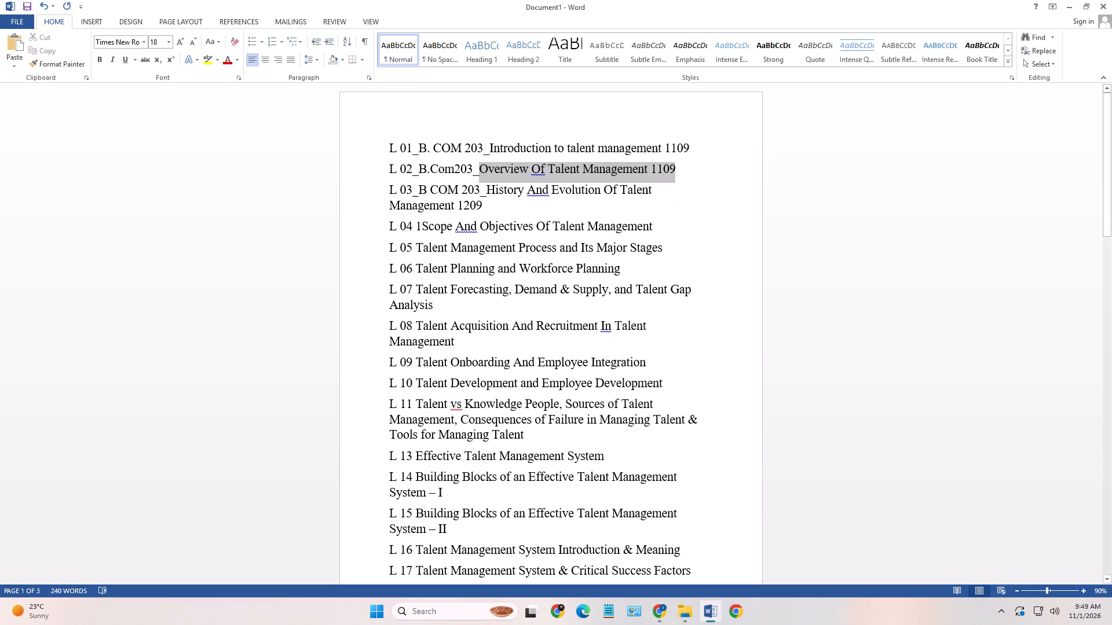
pyautogui.moveTo(652, 172); pyautogui.dragTo(646, 170)
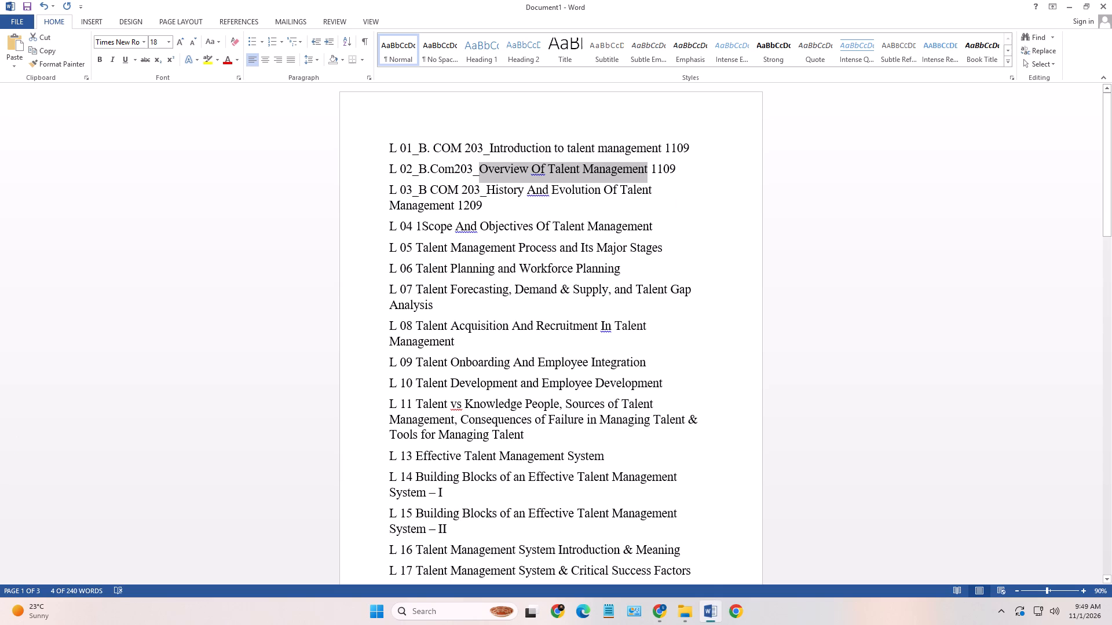
pyautogui.hotkey('ctrl', 'c')
pyautogui.hotkey('ctrl', 'c')
pyautogui.hotkey('ctrl', 'c')
pyautogui.click(661, 609)
pyautogui.moveTo(660, 609); pyautogui.dragTo(676, 609)
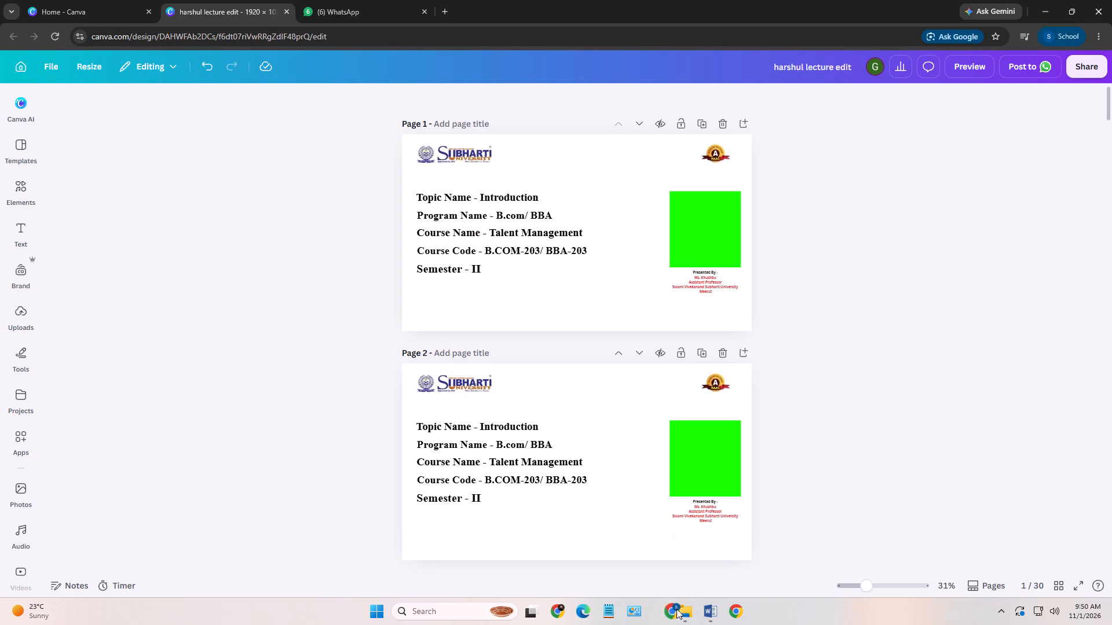
pyautogui.moveTo(676, 609); pyautogui.dragTo(685, 605)
pyautogui.doubleClick(495, 428)
pyautogui.click(483, 428)
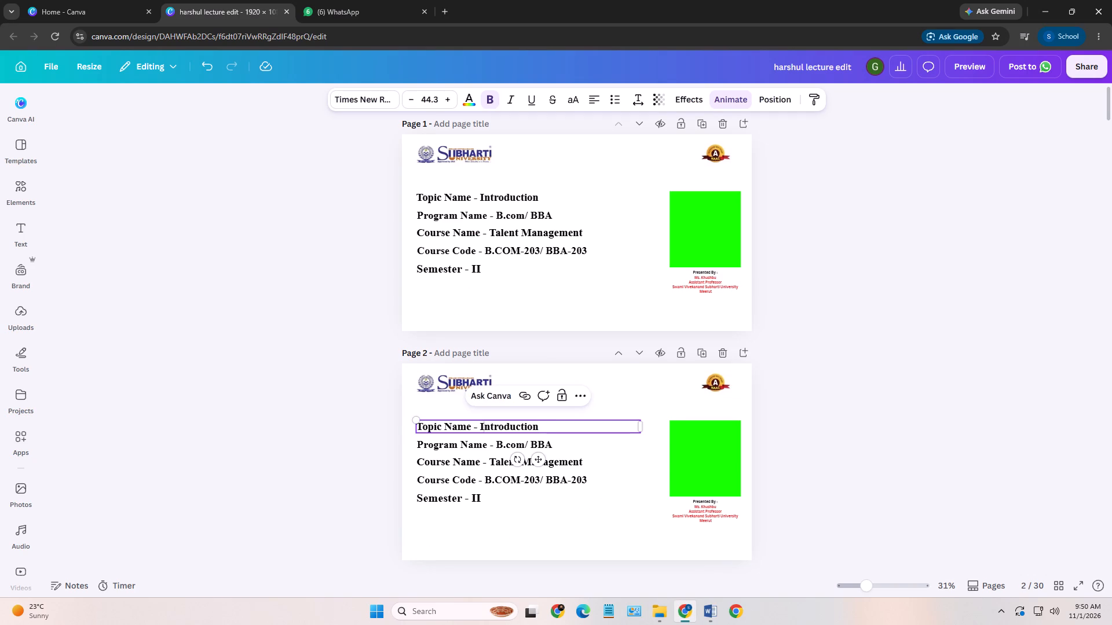
pyautogui.moveTo(480, 426); pyautogui.dragTo(562, 427)
pyautogui.hotkey('ctrl', 'v')
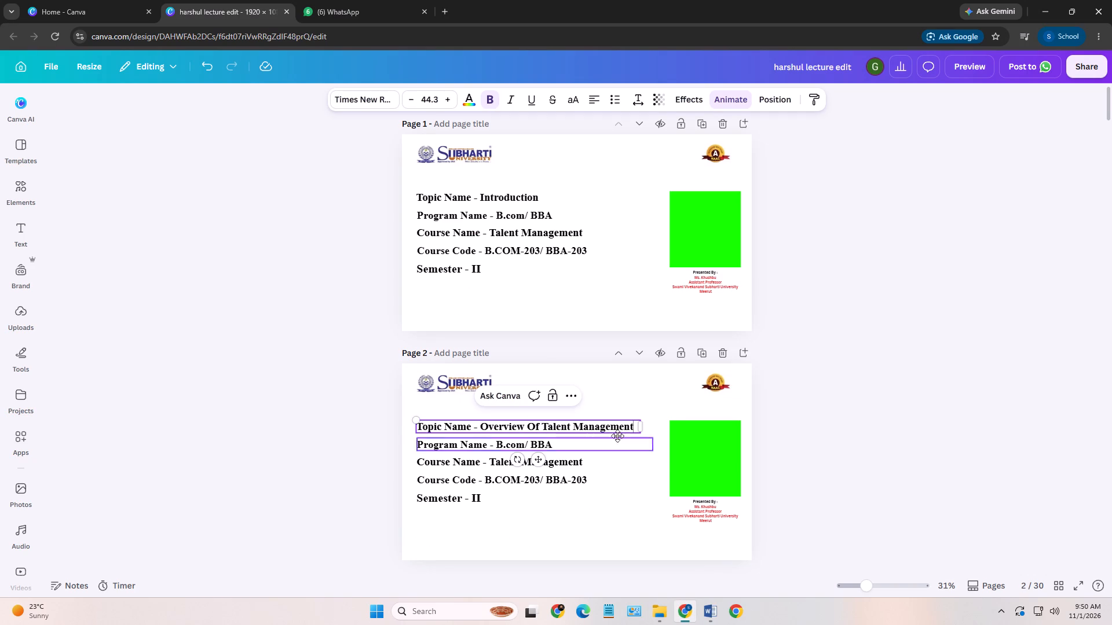
pyautogui.click(760, 420)
# Copy "History And Evolution Of Talent Management" from the L 03 line in Word and replace "Introduction" in the Canva page 3 topic name with it.
pyautogui.scroll(-2, 835, 418)
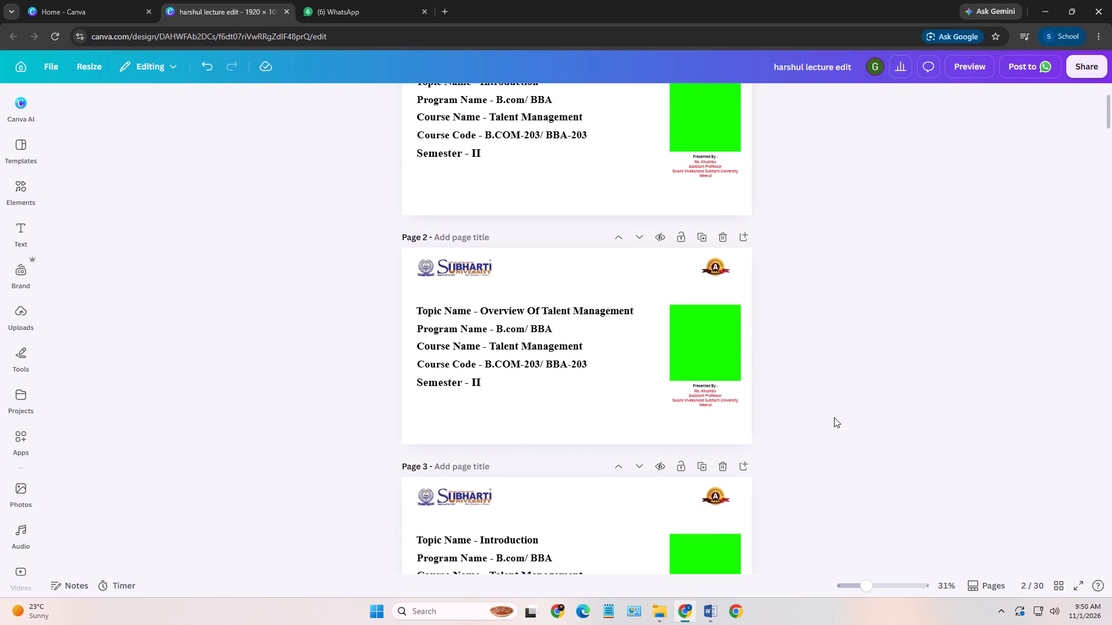
pyautogui.scroll(-3, 833, 417)
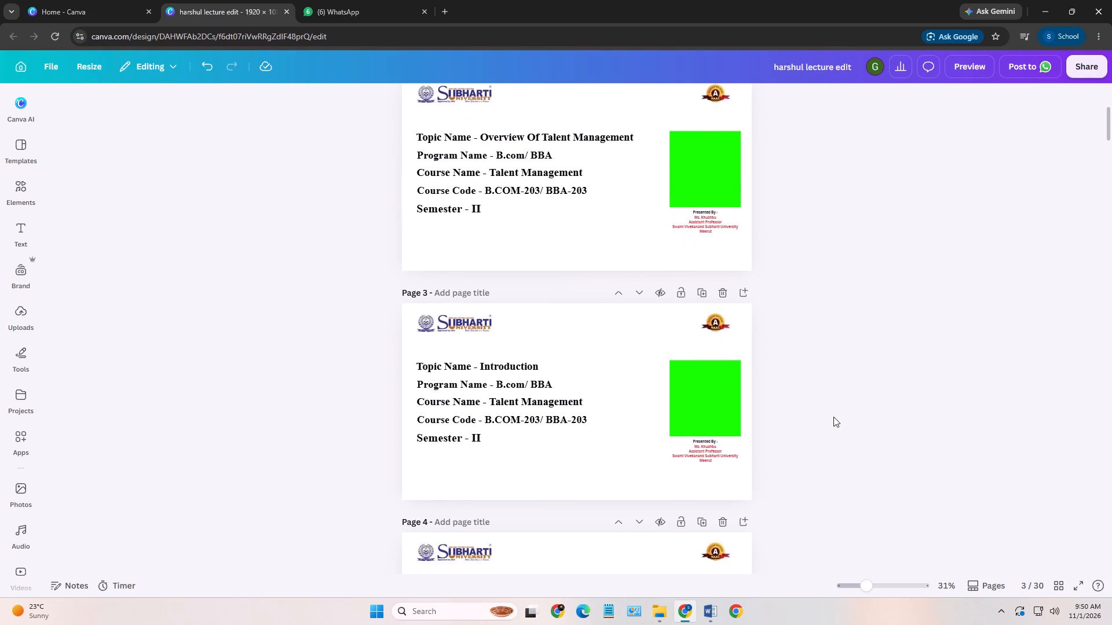
pyautogui.scroll(-2, 833, 417)
pyautogui.scroll(1, 833, 417)
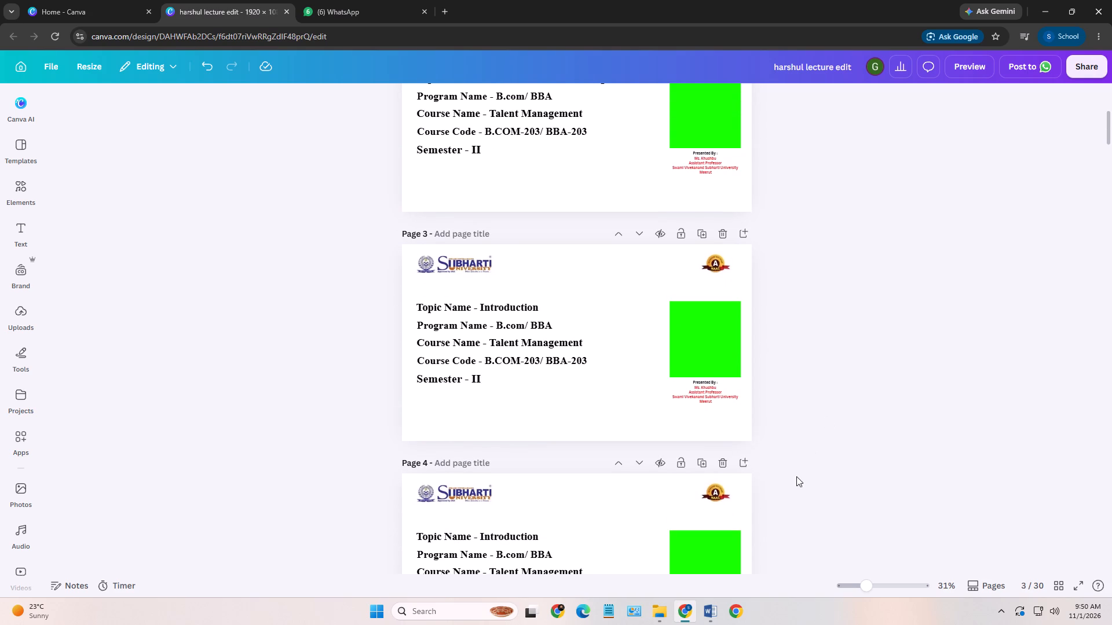
pyautogui.click(706, 612)
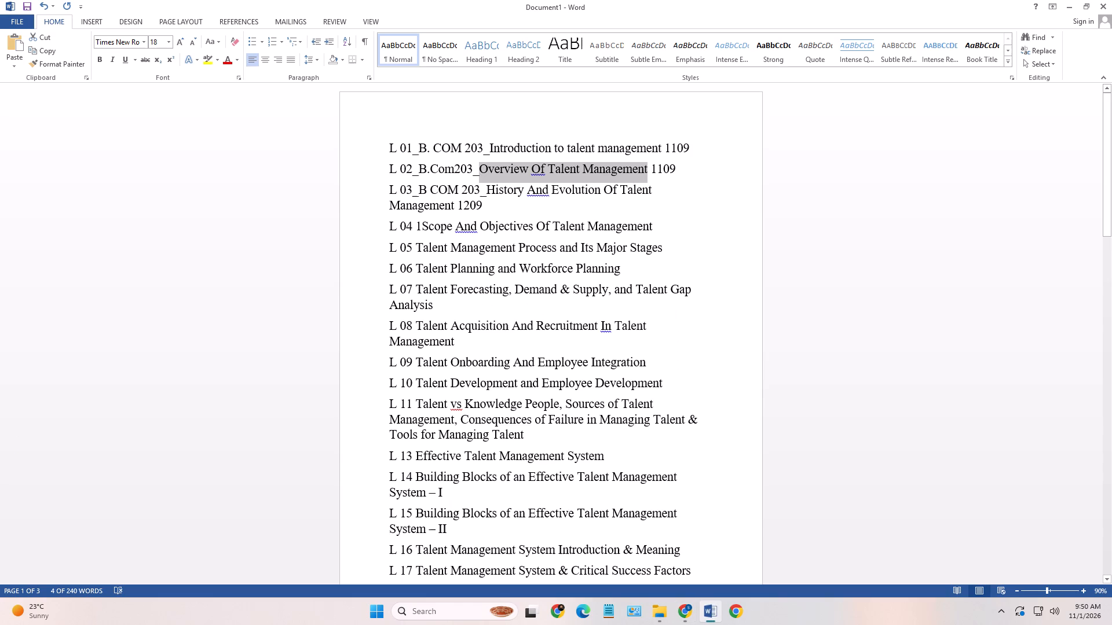
pyautogui.moveTo(486, 187); pyautogui.dragTo(453, 204)
pyautogui.hotkey('ctrl', 'c')
pyautogui.hotkey('ctrl', 'c')
pyautogui.hotkey('ctrl', 'c')
pyautogui.click(686, 609)
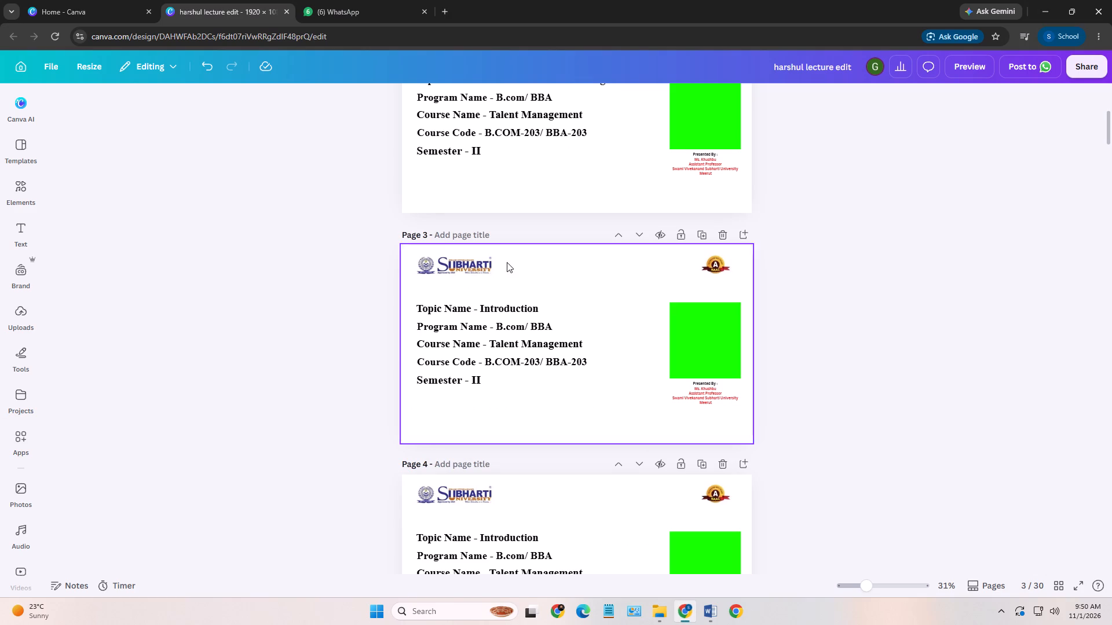
pyautogui.click(487, 306)
pyautogui.click(480, 309)
pyautogui.click(480, 309)
pyautogui.click(480, 307)
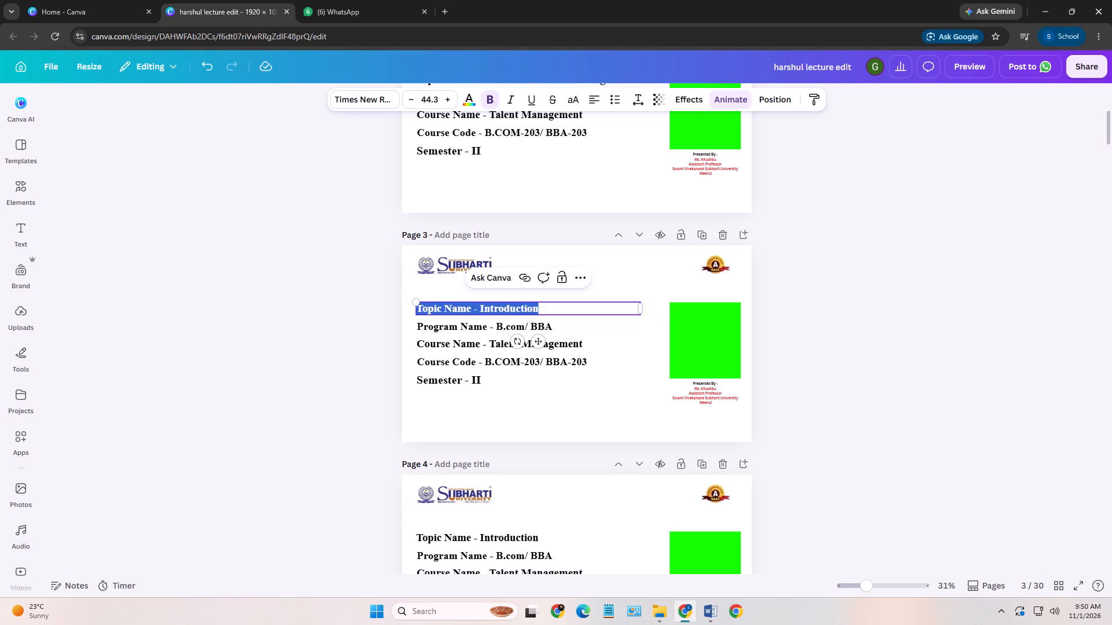
pyautogui.moveTo(480, 307); pyautogui.dragTo(553, 308)
pyautogui.hotkey('ctrl', 'v')
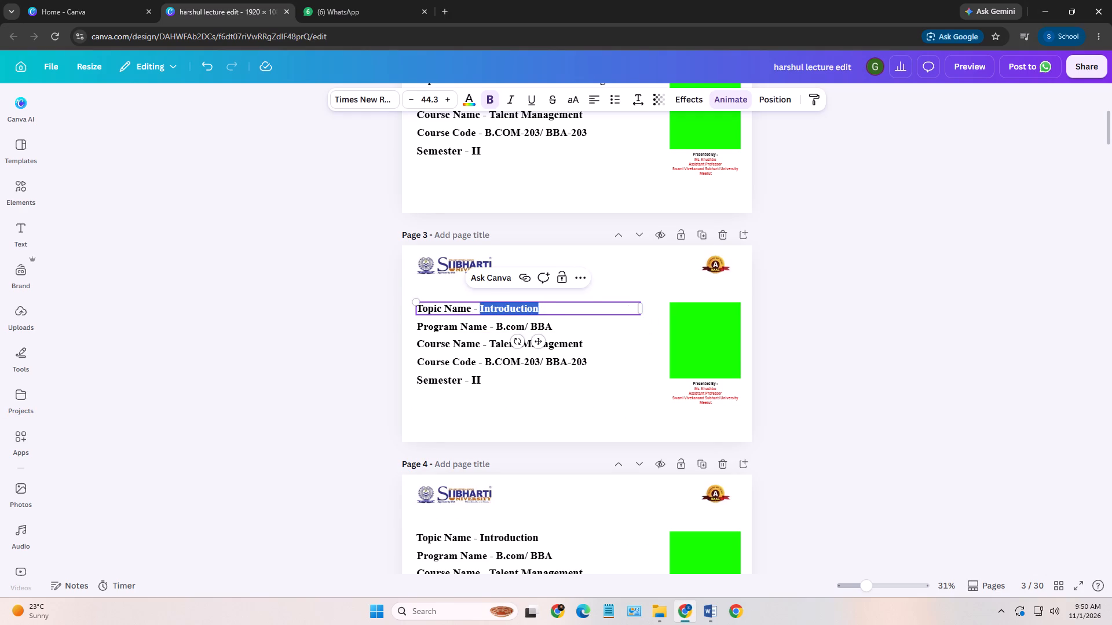
pyautogui.click(463, 402)
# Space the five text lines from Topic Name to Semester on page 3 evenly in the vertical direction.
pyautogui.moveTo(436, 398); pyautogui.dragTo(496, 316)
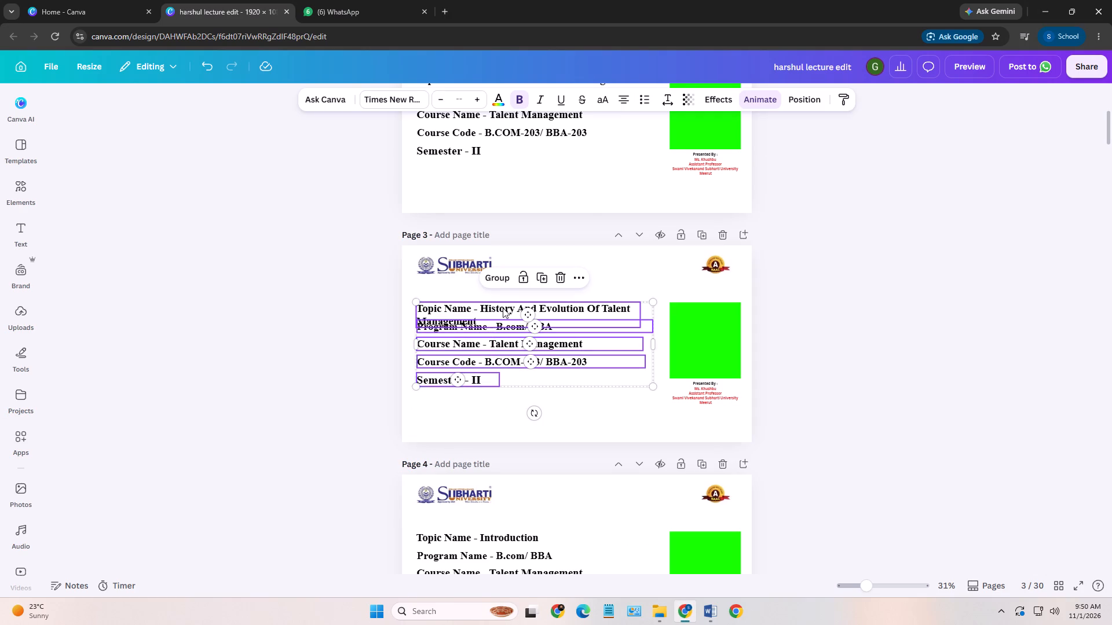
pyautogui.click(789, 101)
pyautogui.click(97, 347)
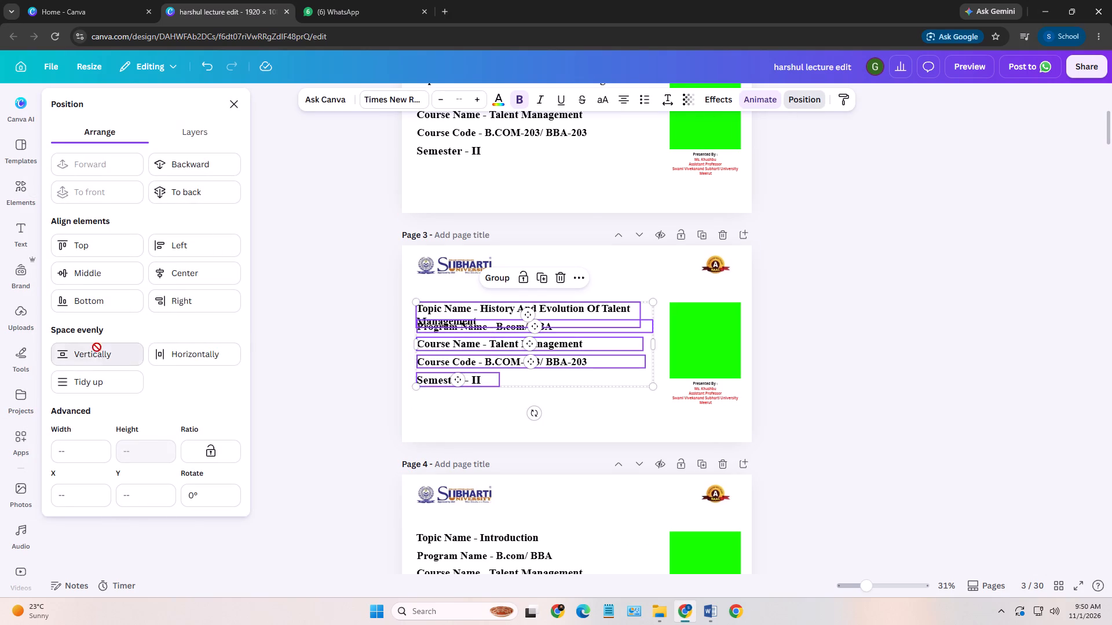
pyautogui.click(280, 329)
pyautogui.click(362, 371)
# Nudge the "Semester - II" line on page 3 slightly lower to make room for the two-line topic name.
pyautogui.keyDown('ctrl'); pyautogui.scroll(1, 546, 391); pyautogui.keyUp('ctrl')
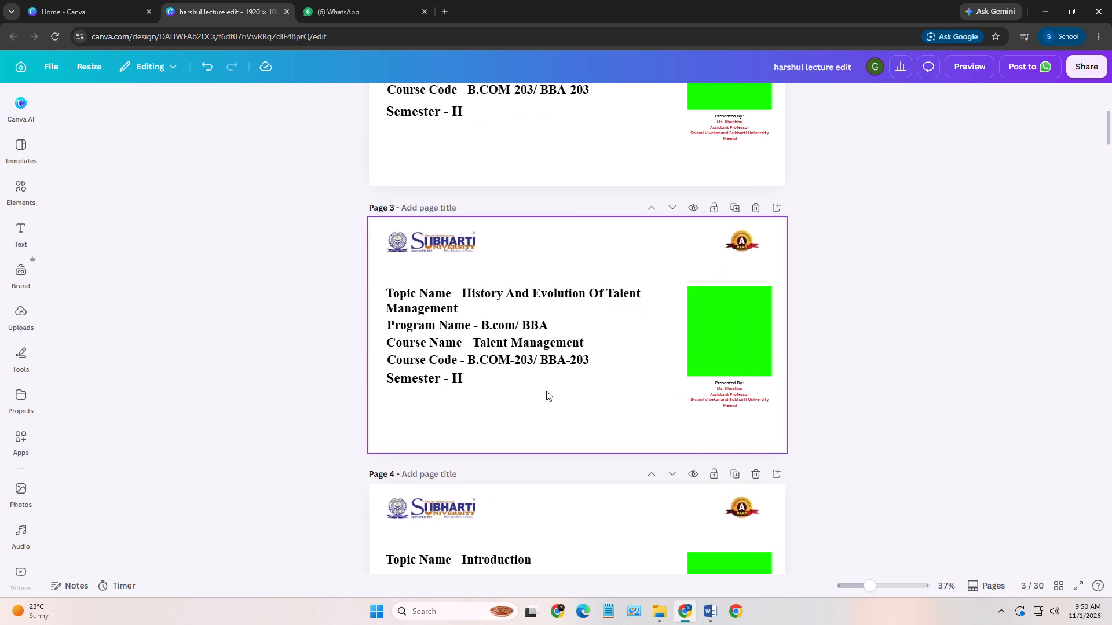
pyautogui.keyDown('ctrl'); pyautogui.scroll(1, 546, 391); pyautogui.keyUp('ctrl')
pyautogui.click(384, 382)
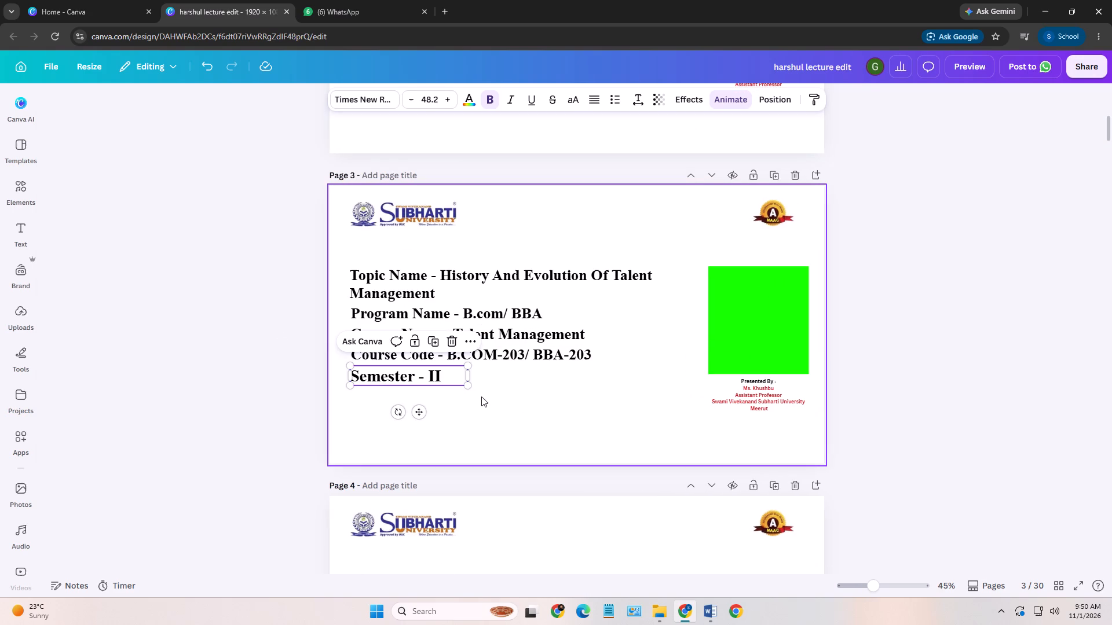
pyautogui.press('Down')
pyautogui.press('Down')
pyautogui.press('Down')
pyautogui.press('Down')
pyautogui.press('Down')
pyautogui.press('Down')
pyautogui.press('Down')
pyautogui.press('Down')
pyautogui.press('Down')
pyautogui.press('Down')
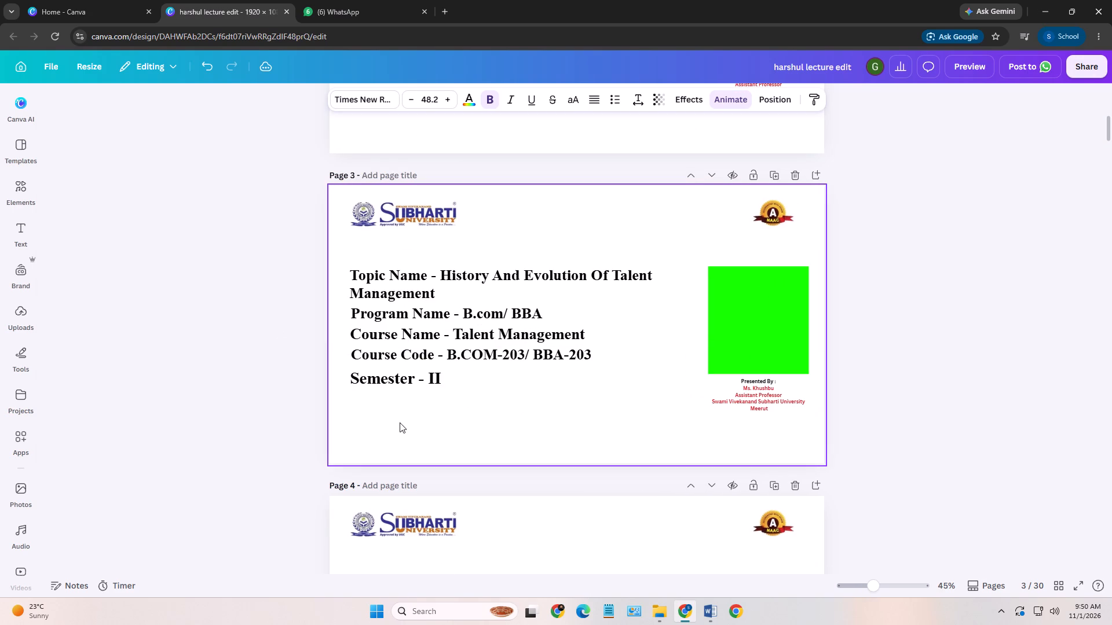
# Select the five text lines on page 3 together and space them evenly in the vertical direction.
pyautogui.moveTo(398, 423); pyautogui.dragTo(481, 278)
pyautogui.click(794, 95)
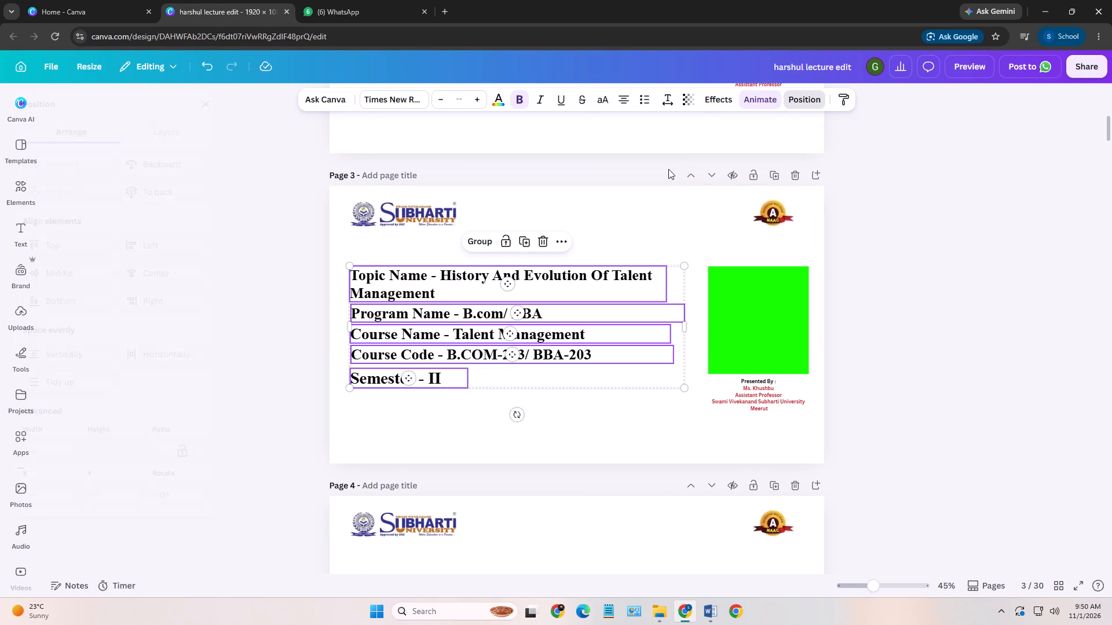
pyautogui.click(87, 362)
pyautogui.tripleClick(270, 381)
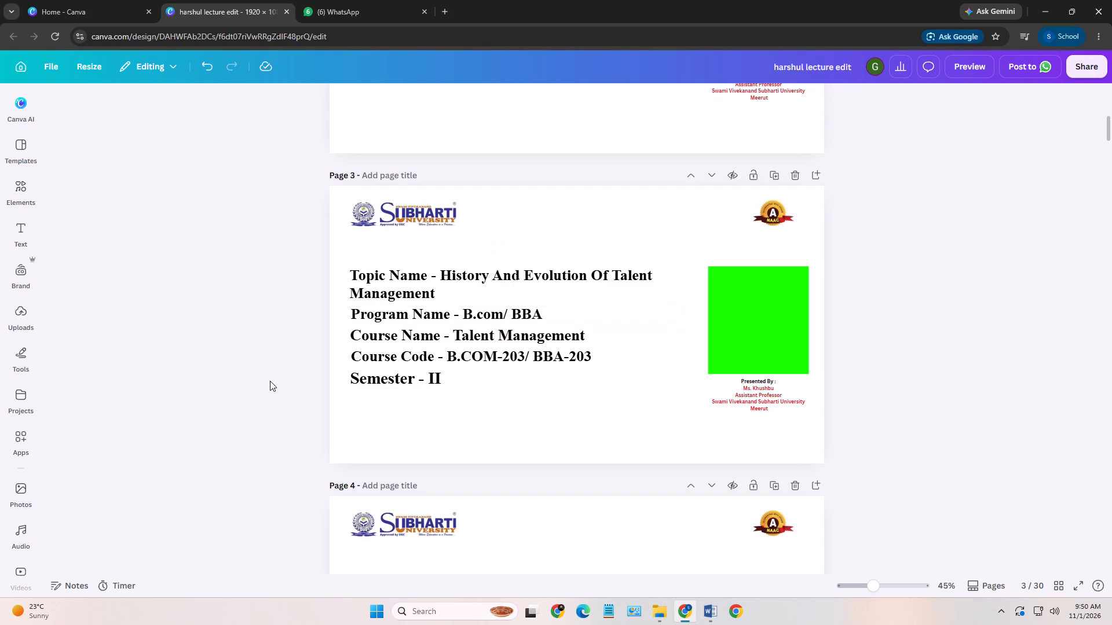
pyautogui.click(270, 381)
pyautogui.moveTo(1082, 332); pyautogui.dragTo(1076, 333)
pyautogui.doubleClick(1005, 330)
pyautogui.keyDown('ctrl'); pyautogui.click(994, 331); pyautogui.keyUp('ctrl')
# Switch to the Word document and delete the stray "1" before "Scope" in the L 04 line.
pyautogui.keyDown('ctrl'); pyautogui.scroll(-1, 993, 332); pyautogui.keyUp('ctrl')
pyautogui.scroll(-4, 993, 332)
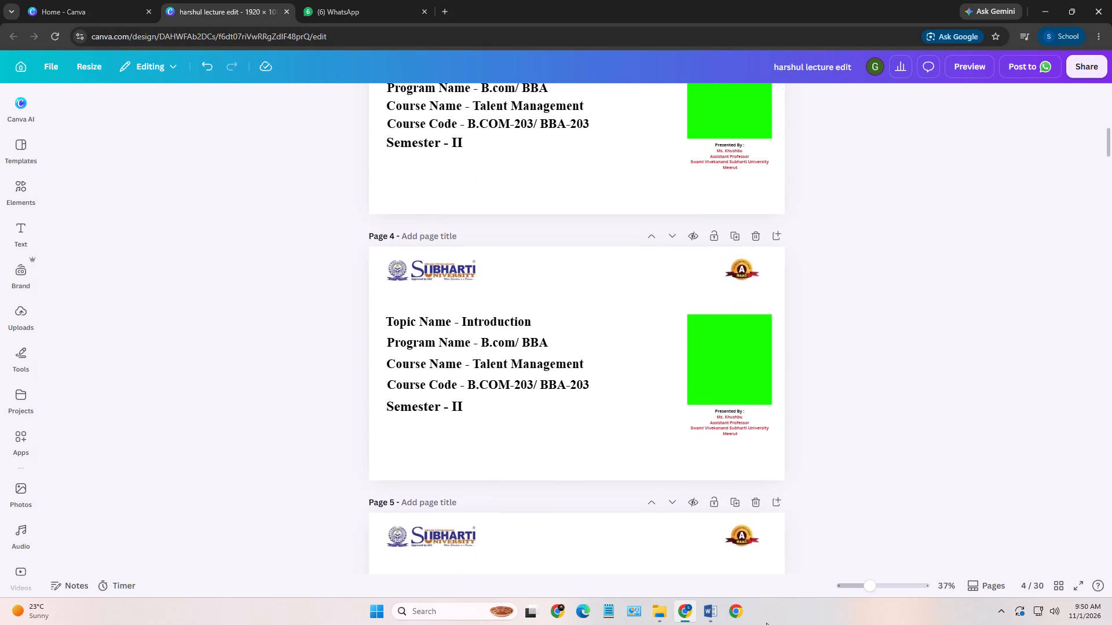
pyautogui.click(709, 611)
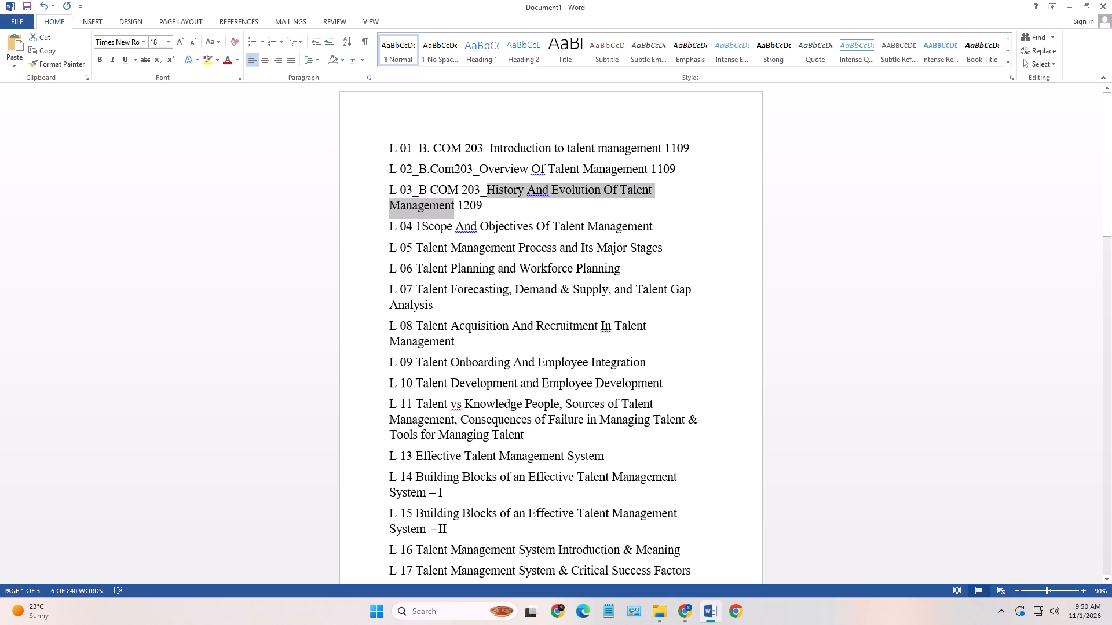
pyautogui.click(422, 227)
pyautogui.press('BackSpace')
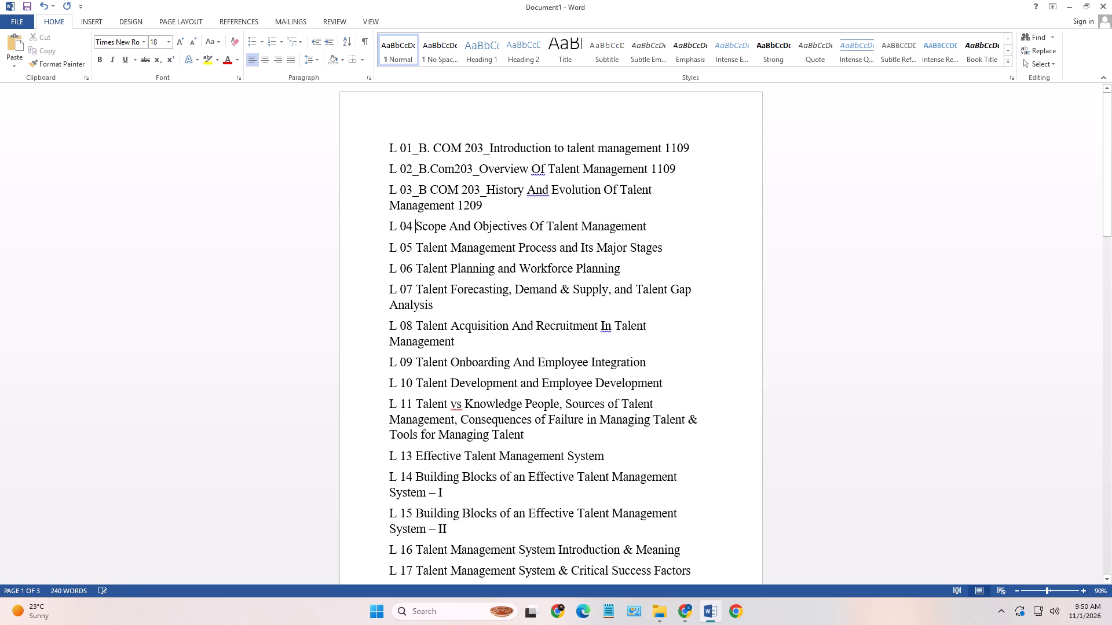
# Copy "Scope And Objectives Of Talent Management" from the L 04 line in Word and replace "Introduction" in the Canva page 4 topic name with it.
pyautogui.moveTo(418, 225); pyautogui.dragTo(638, 233)
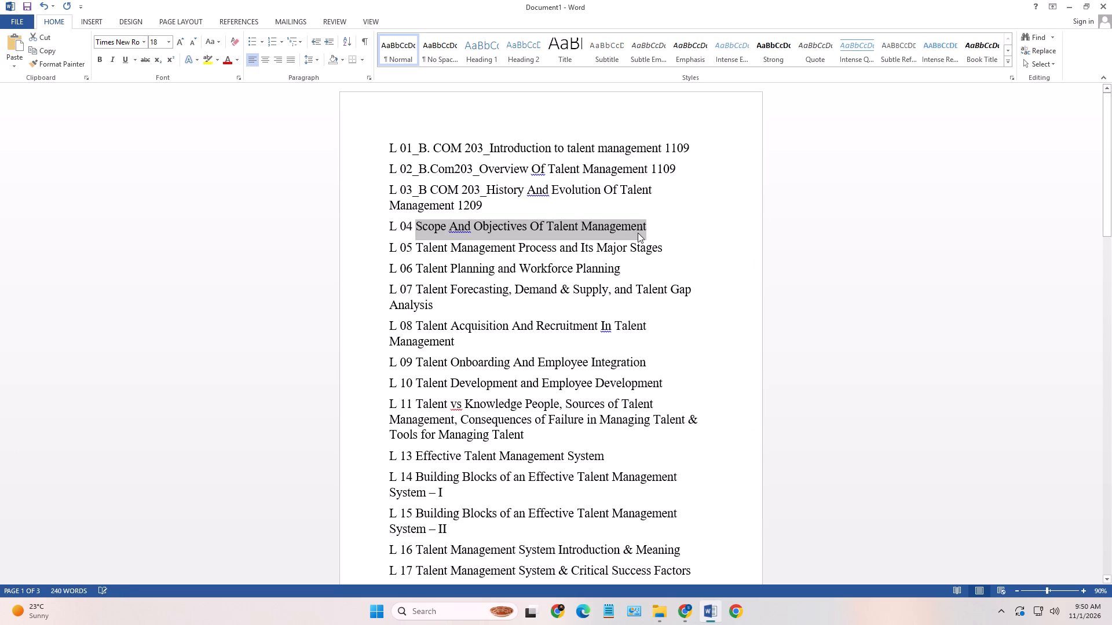
pyautogui.hotkey('ctrl', 'c')
pyautogui.hotkey('ctrl', 'c')
pyautogui.hotkey('ctrl', 'c')
pyautogui.hotkey('ctrl', 'c')
pyautogui.click(683, 614)
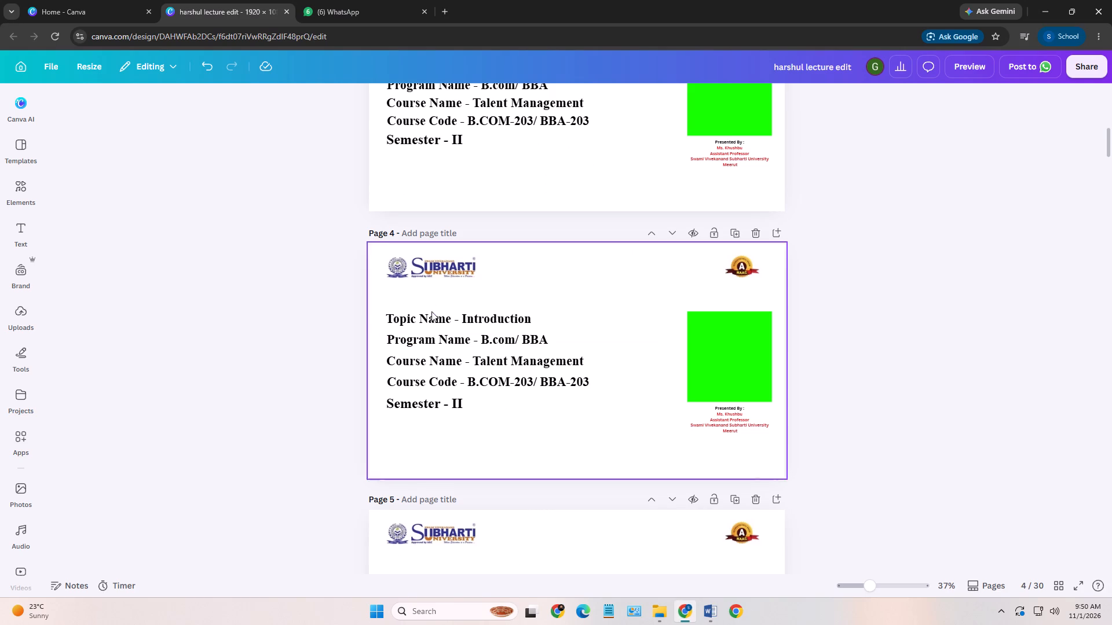
pyautogui.doubleClick(466, 315)
pyautogui.click(462, 318)
pyautogui.moveTo(462, 317); pyautogui.dragTo(549, 319)
pyautogui.hotkey('ctrl', 'v')
pyautogui.click(438, 433)
# Move the "Semester - II" line on page 4 slightly lower to make room for the two-line topic name.
pyautogui.click(427, 401)
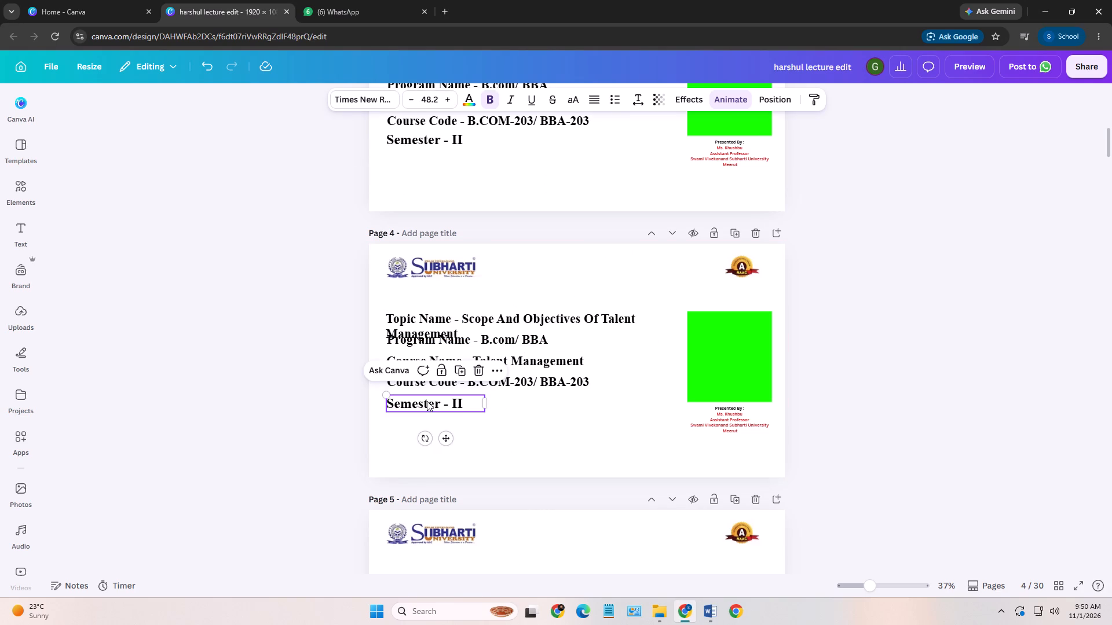
pyautogui.hotkey('shift', 'Down')
pyautogui.hotkey('shift', 'Down')
pyautogui.hotkey('shift', 'Down')
pyautogui.hotkey('shift', 'Down')
# Select the five text lines on page 4 together and space them evenly in the vertical direction.
pyautogui.moveTo(418, 438); pyautogui.dragTo(512, 326)
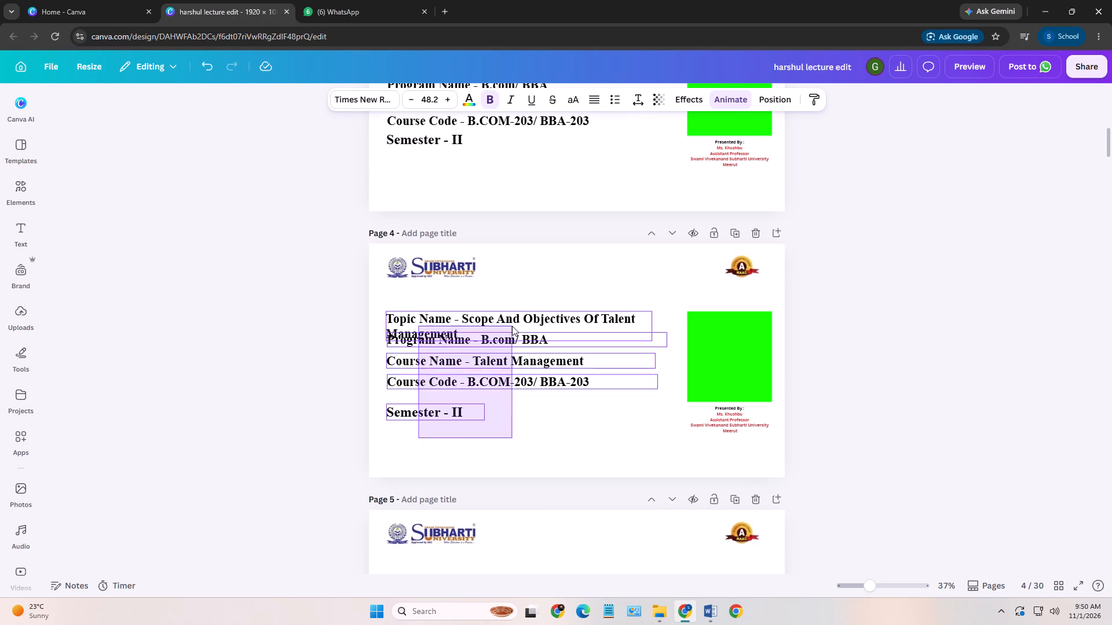
pyautogui.moveTo(512, 326); pyautogui.dragTo(512, 325)
pyautogui.click(791, 100)
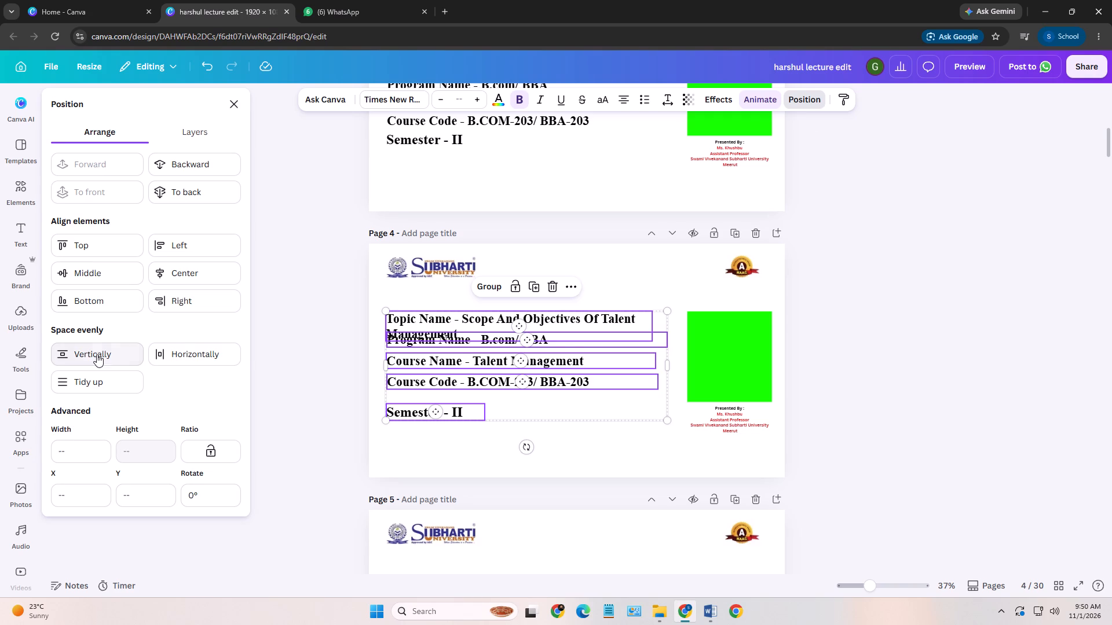
pyautogui.click(97, 354)
pyautogui.click(250, 354)
pyautogui.doubleClick(280, 351)
pyautogui.click(287, 348)
pyautogui.doubleClick(295, 341)
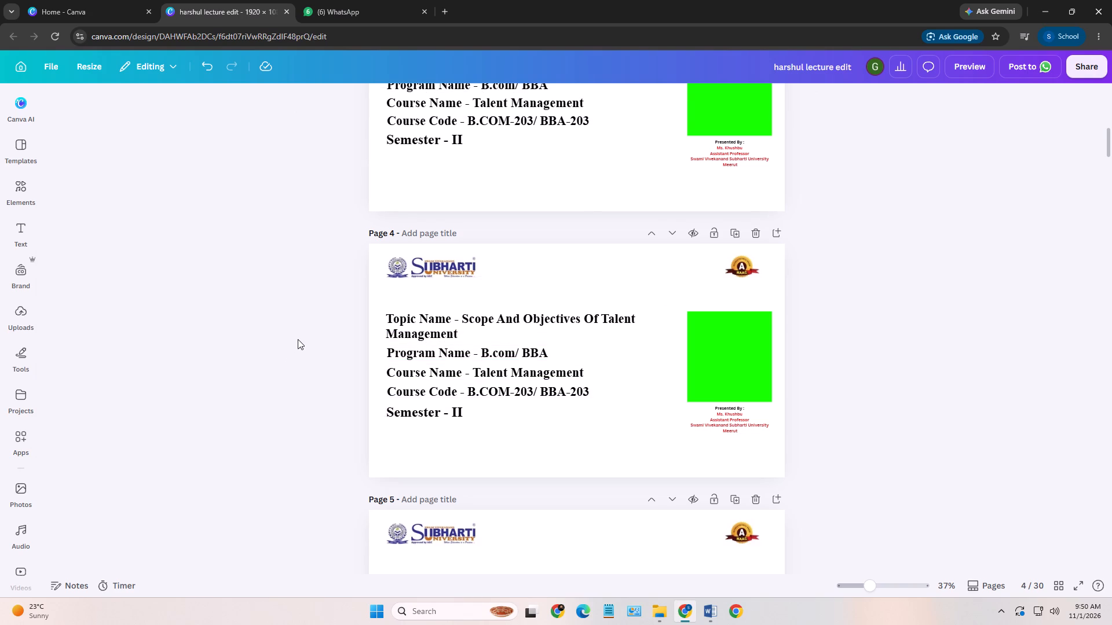
pyautogui.click(298, 339)
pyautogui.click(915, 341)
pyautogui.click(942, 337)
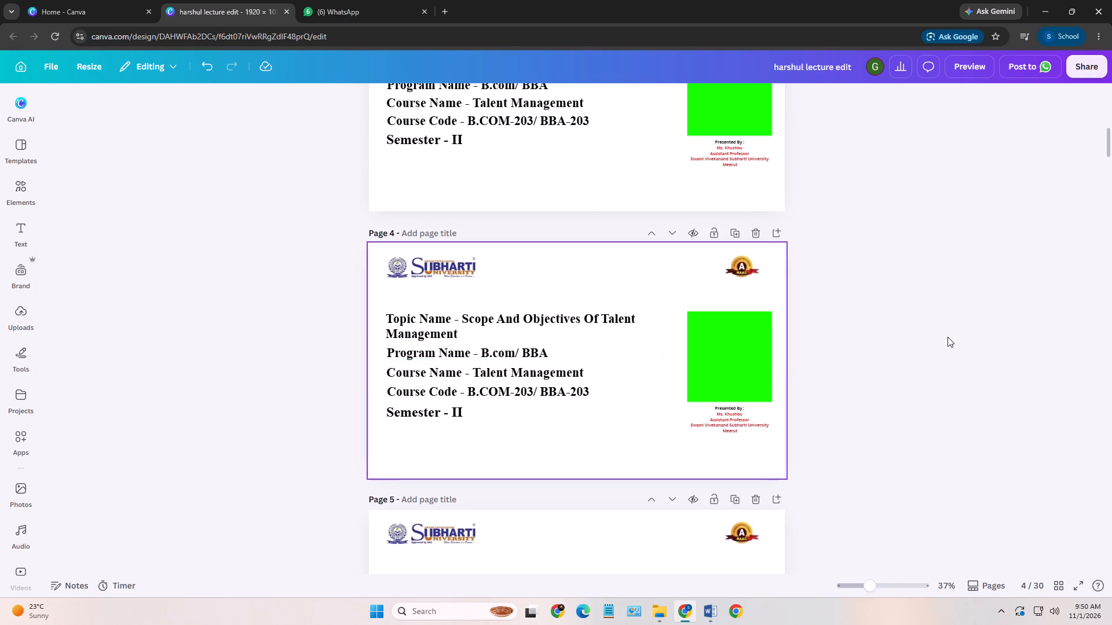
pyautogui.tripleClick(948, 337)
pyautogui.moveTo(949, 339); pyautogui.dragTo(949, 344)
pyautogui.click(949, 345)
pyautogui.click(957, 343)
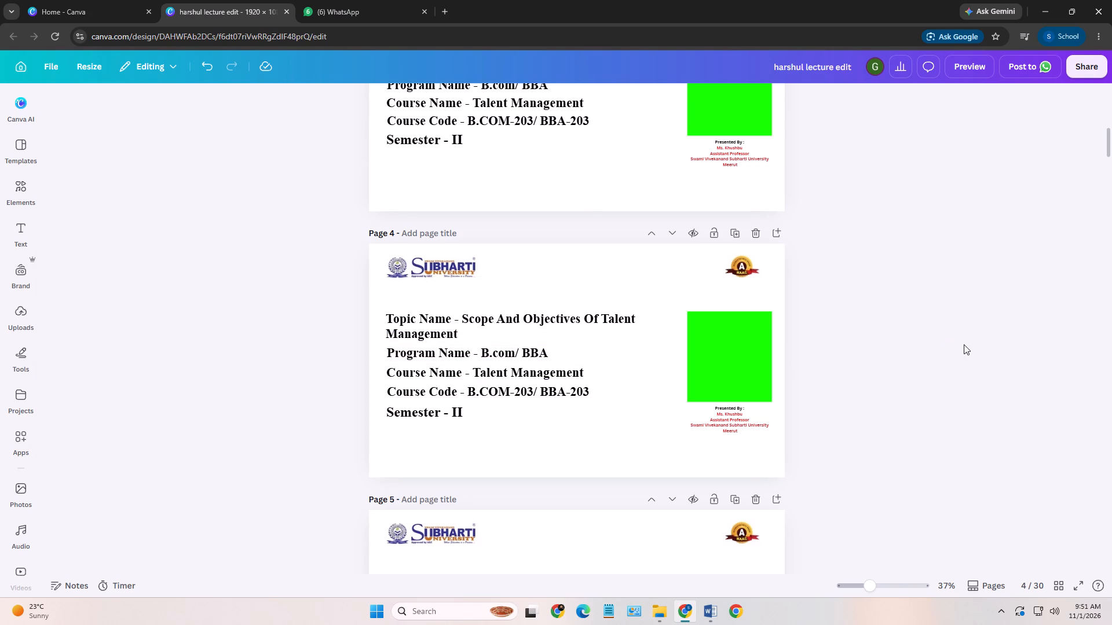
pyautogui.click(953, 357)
# Copy "Talent Management Process and Its Major Stages" from the L 05 line in Word and replace "Introduction" in the Canva page 5 topic name with it.
pyautogui.scroll(-5, 953, 357)
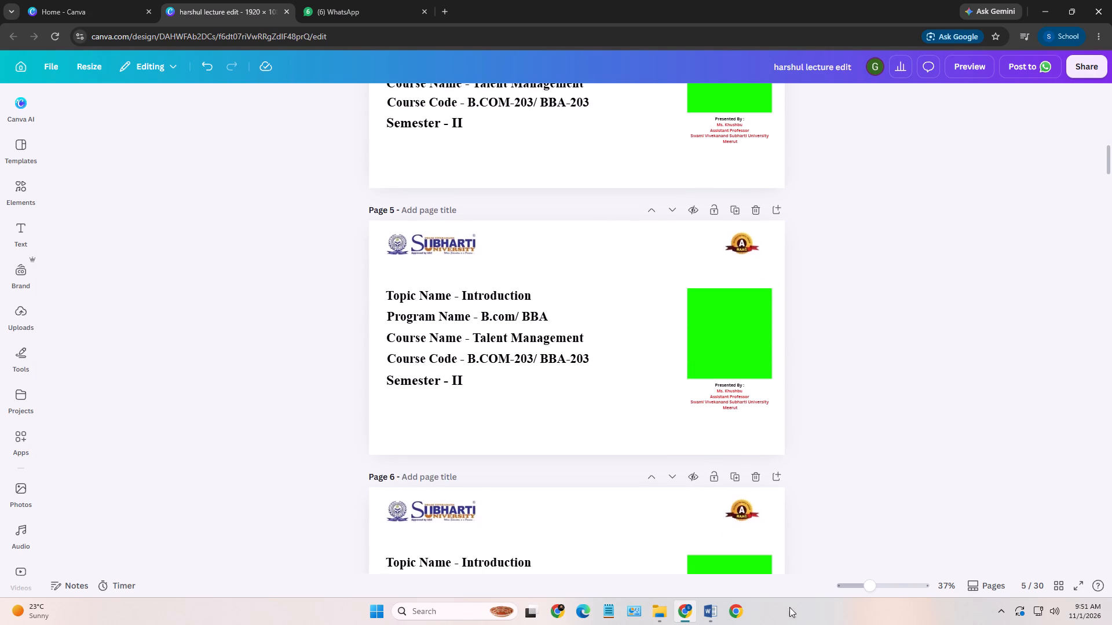
pyautogui.click(714, 612)
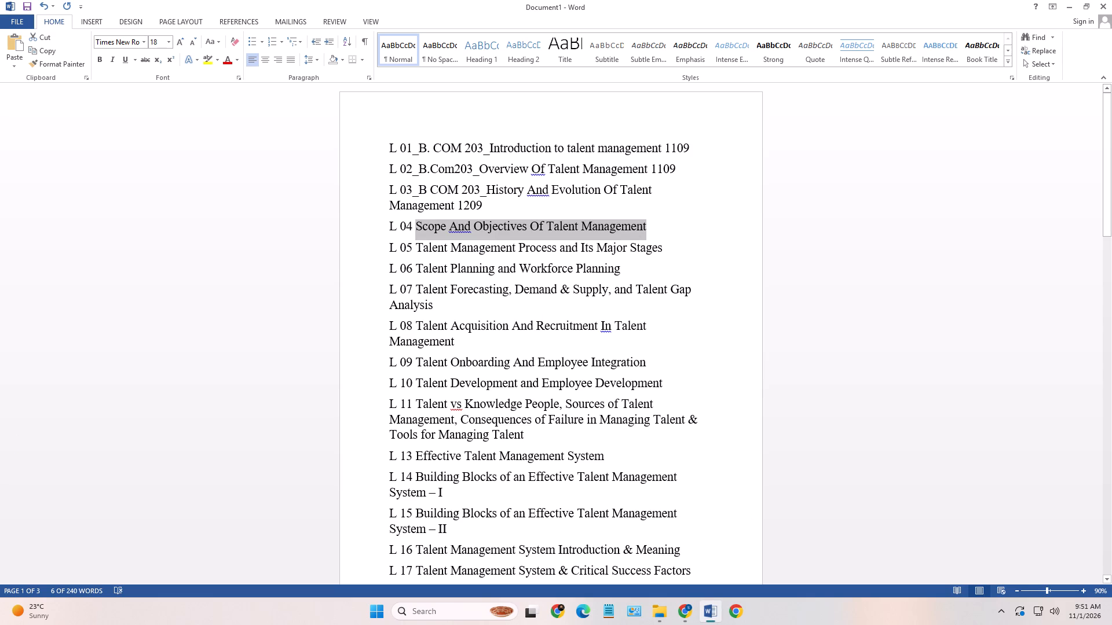
pyautogui.moveTo(416, 244); pyautogui.dragTo(652, 248)
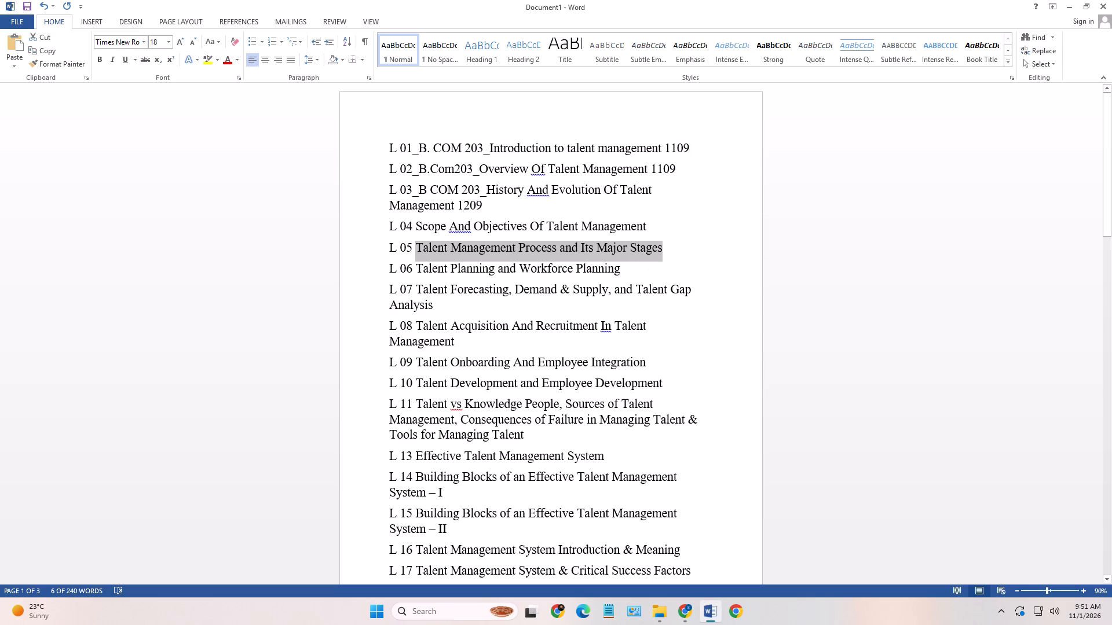
pyautogui.hotkey('ctrl', 'c')
pyautogui.hotkey('ctrl', 'c')
pyautogui.hotkey('ctrl', 'c')
pyautogui.click(688, 613)
pyautogui.doubleClick(464, 292)
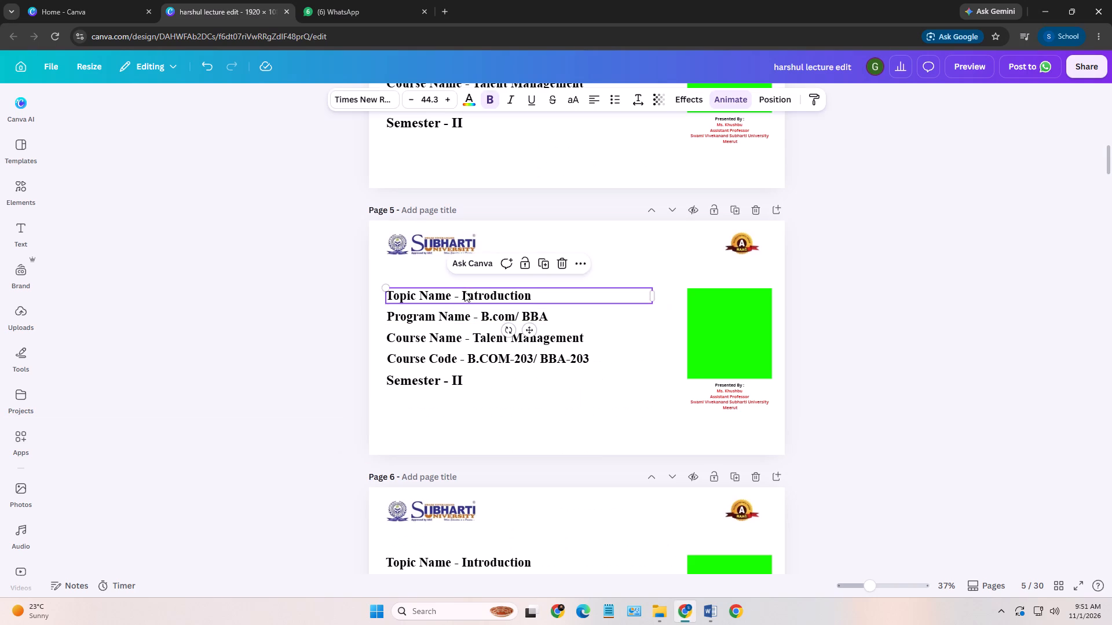
pyautogui.click(462, 294)
pyautogui.moveTo(462, 294); pyautogui.dragTo(539, 293)
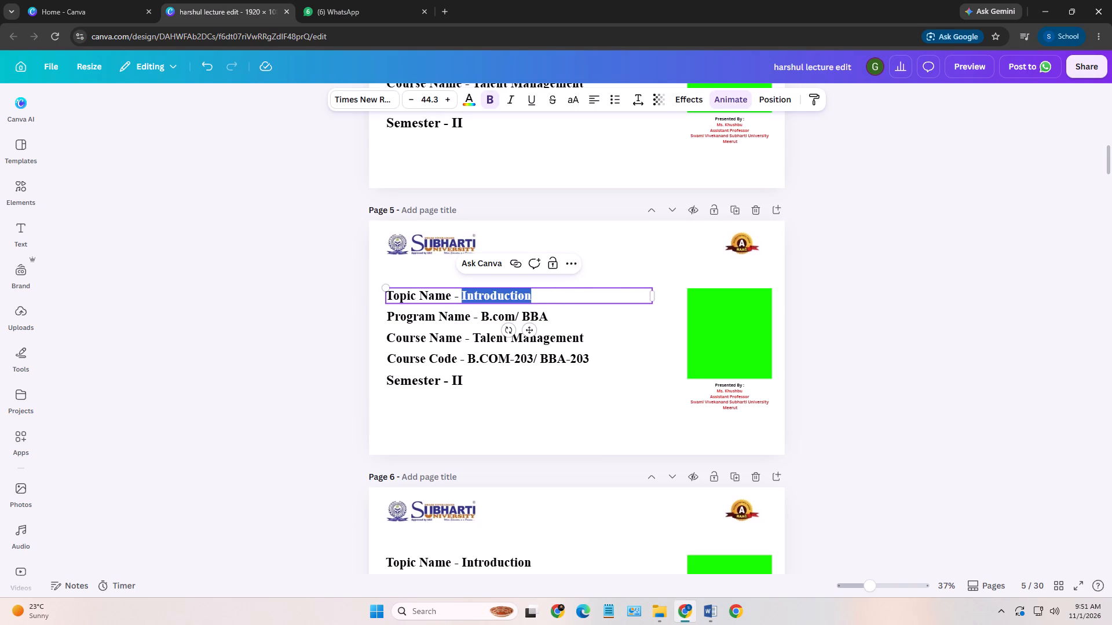
pyautogui.hotkey('ctrl', 'v')
pyautogui.click(447, 404)
# Move the "Semester - II" line on page 5 slightly lower to make room for the two-line topic name.
pyautogui.click(434, 379)
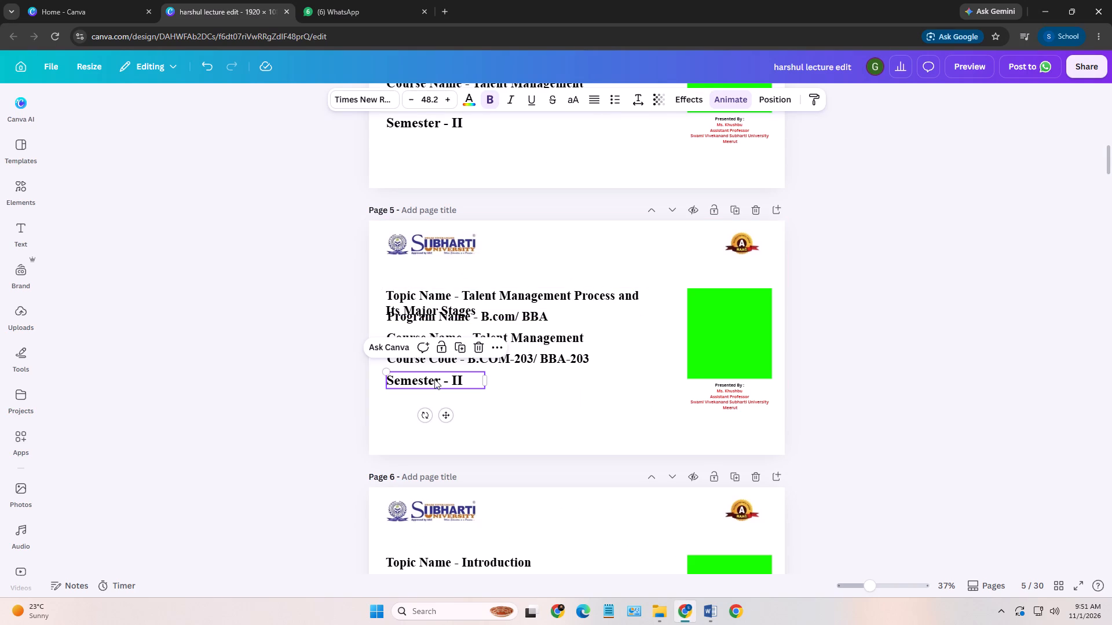
pyautogui.hotkey('shift', 'Down')
pyautogui.hotkey('shift', 'Down')
pyautogui.hotkey('shift', 'Down')
# Select the five text lines on page 5 together and space them evenly in the vertical direction.
pyautogui.moveTo(413, 425); pyautogui.dragTo(477, 315)
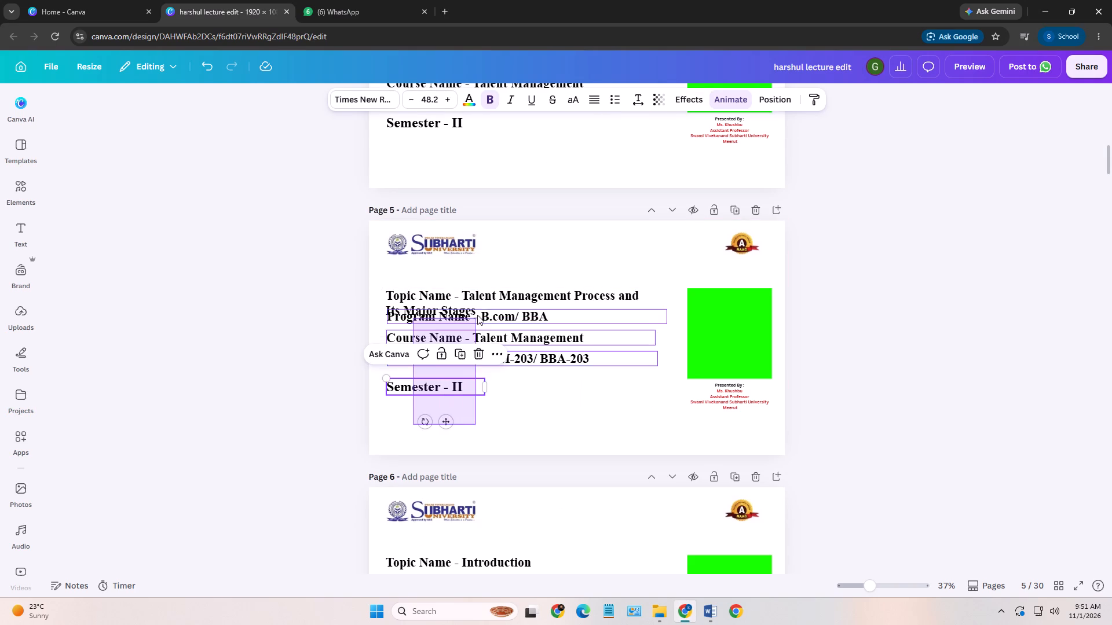
pyautogui.moveTo(477, 315); pyautogui.dragTo(499, 295)
pyautogui.click(791, 100)
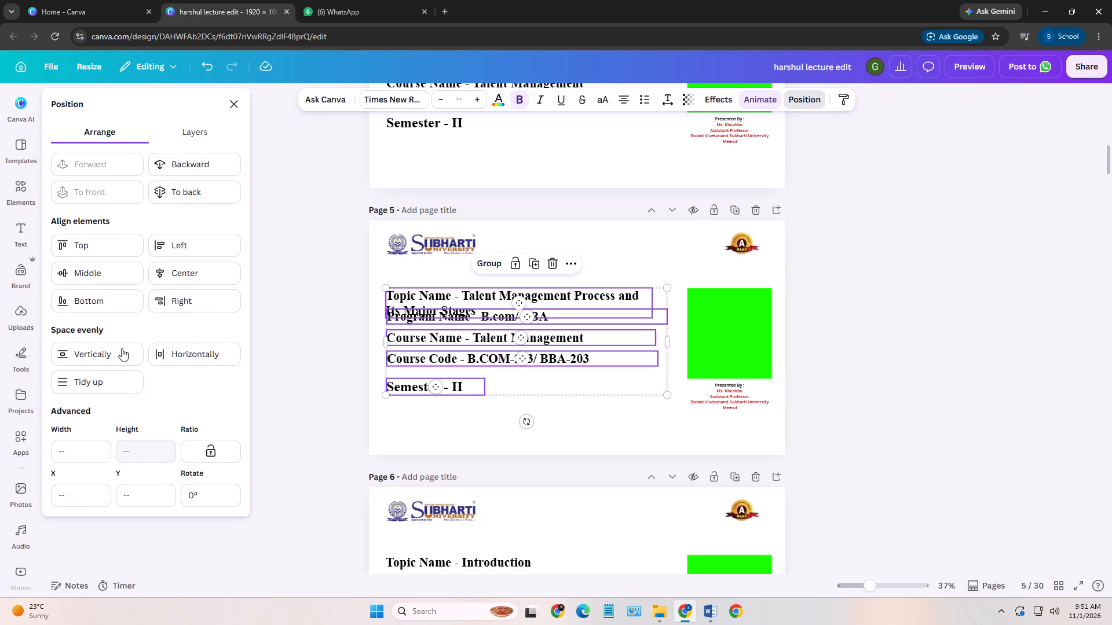
pyautogui.click(120, 355)
pyautogui.tripleClick(313, 326)
pyautogui.click(316, 322)
pyautogui.click(317, 300)
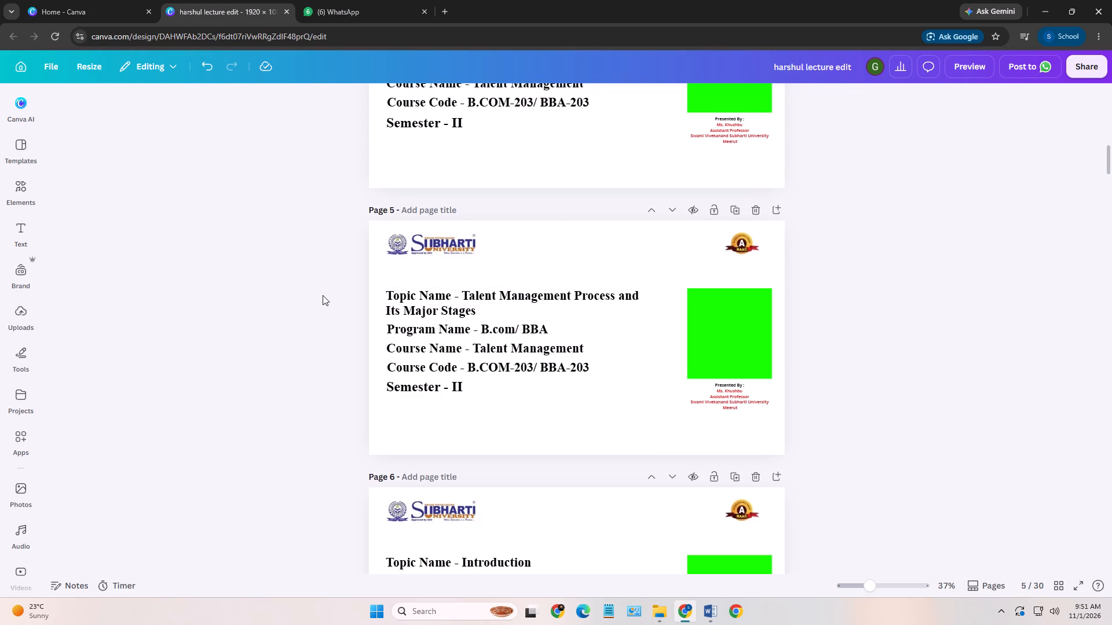
pyautogui.click(323, 295)
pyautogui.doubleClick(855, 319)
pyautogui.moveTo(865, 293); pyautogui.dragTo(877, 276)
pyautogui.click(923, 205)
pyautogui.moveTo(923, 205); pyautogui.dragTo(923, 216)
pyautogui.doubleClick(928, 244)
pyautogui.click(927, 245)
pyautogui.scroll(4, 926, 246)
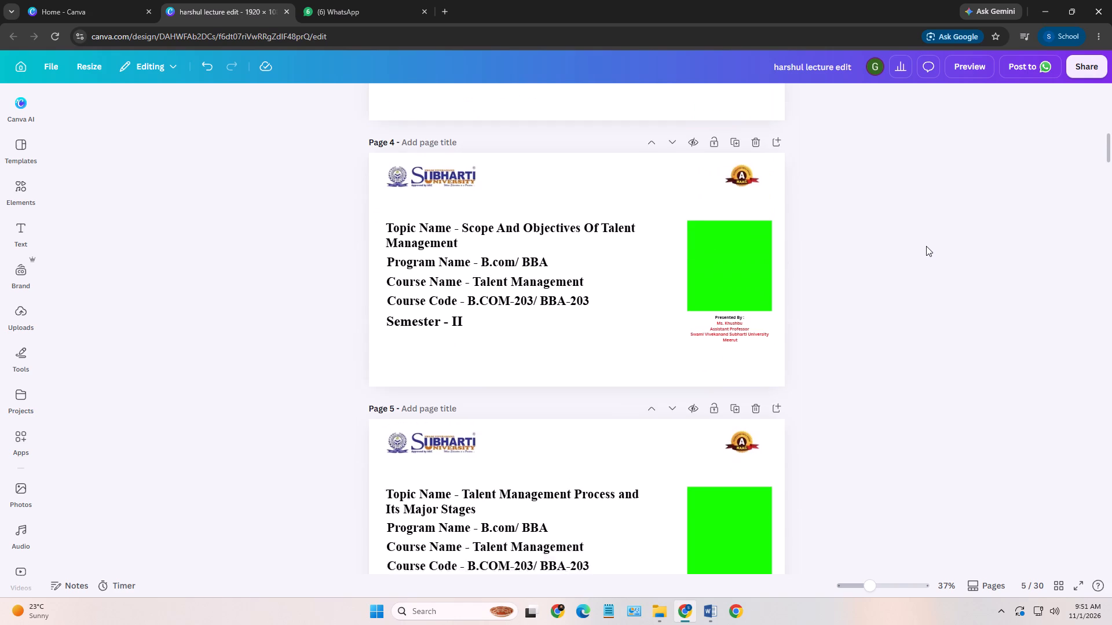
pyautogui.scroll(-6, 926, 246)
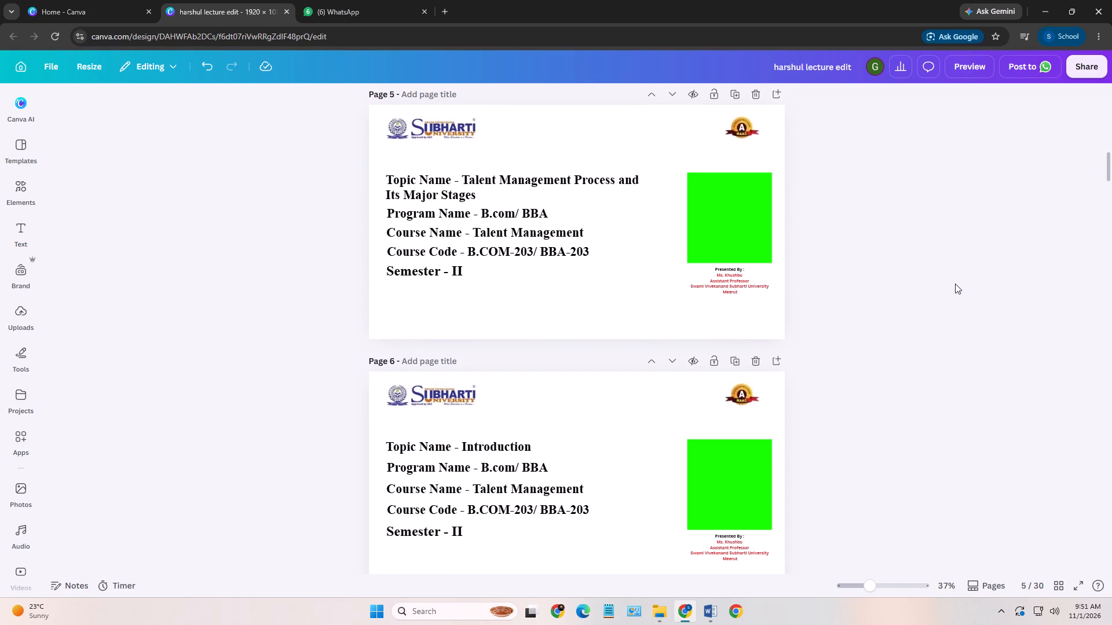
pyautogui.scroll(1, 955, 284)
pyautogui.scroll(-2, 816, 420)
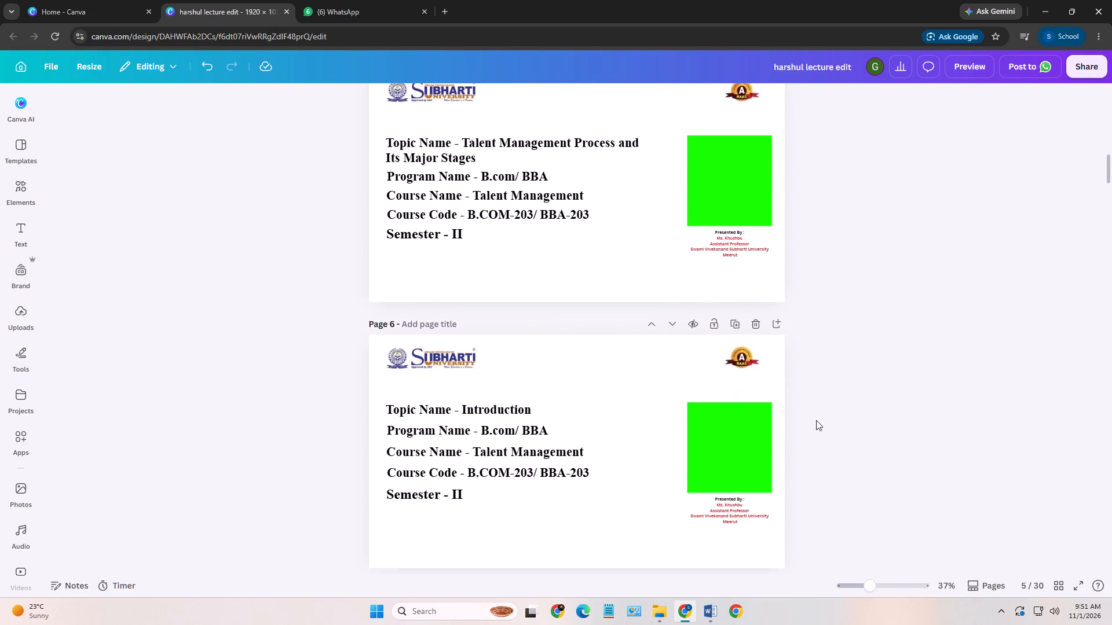
# Copy "Talent Planning and Workforce Planning" from the L 06 line in Word and replace "Introduction" in the Canva page 6 topic name with it.
pyautogui.scroll(-2, 816, 420)
pyautogui.click(712, 613)
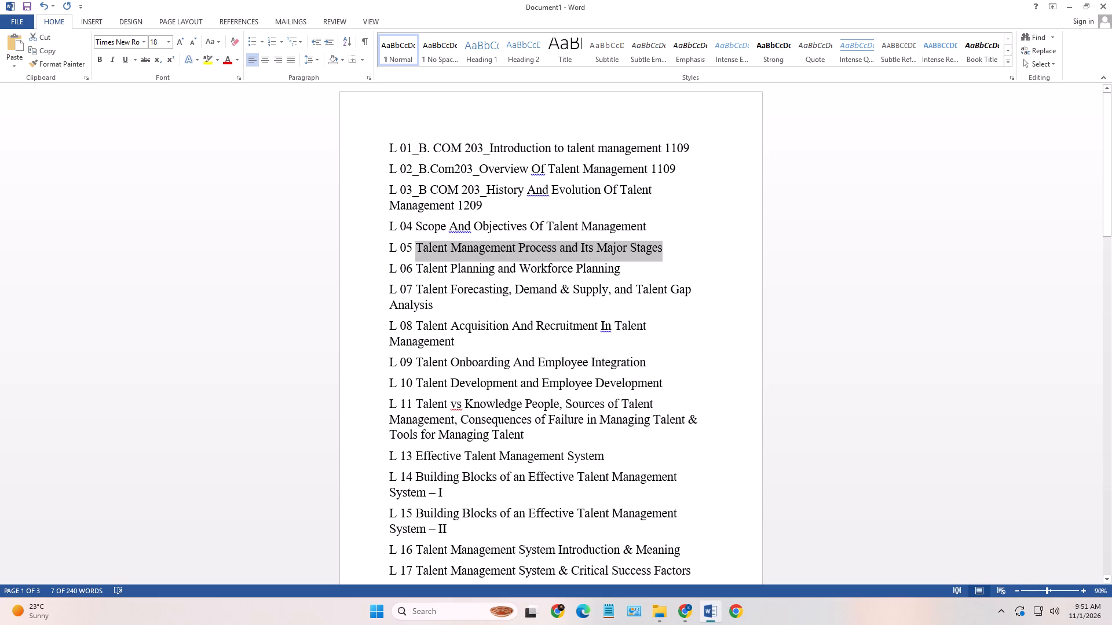
pyautogui.moveTo(417, 268); pyautogui.dragTo(605, 269)
pyautogui.hotkey('ctrl', 'c')
pyautogui.hotkey('ctrl', 'c')
pyautogui.hotkey('ctrl', 'c')
pyautogui.click(684, 616)
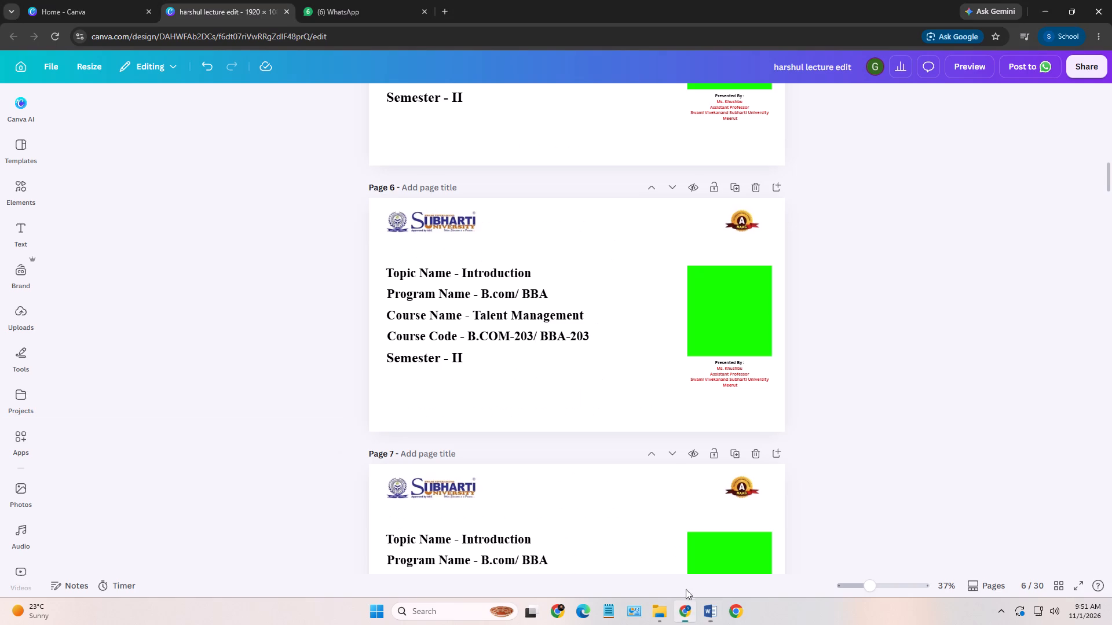
pyautogui.click(469, 275)
pyautogui.doubleClick(466, 271)
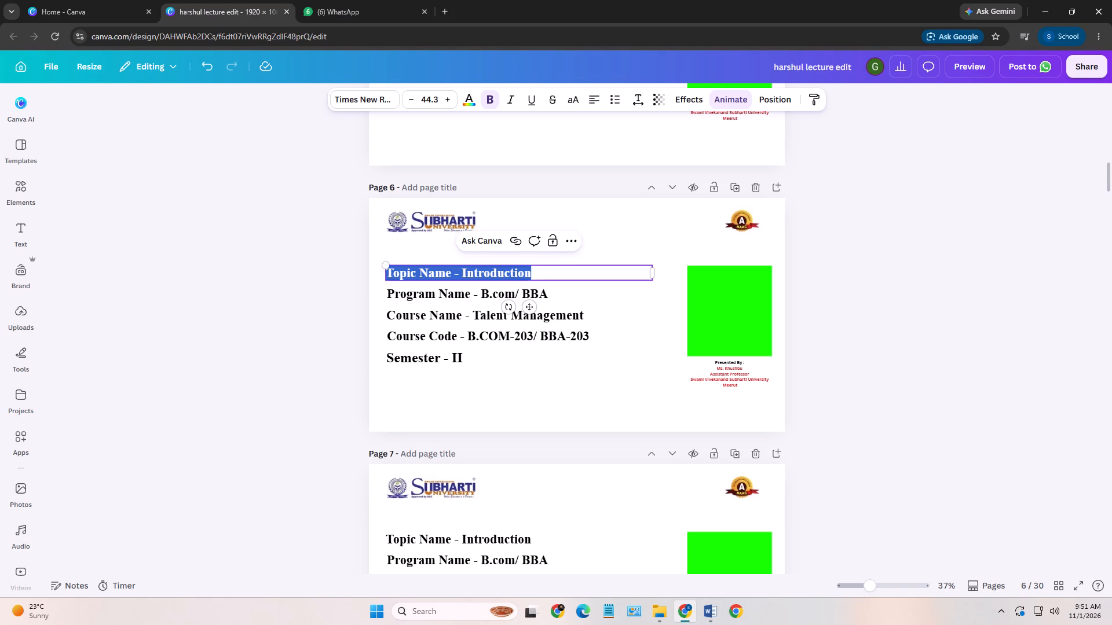
pyautogui.click(462, 273)
pyautogui.moveTo(462, 273); pyautogui.dragTo(532, 270)
pyautogui.hotkey('ctrl', 'v')
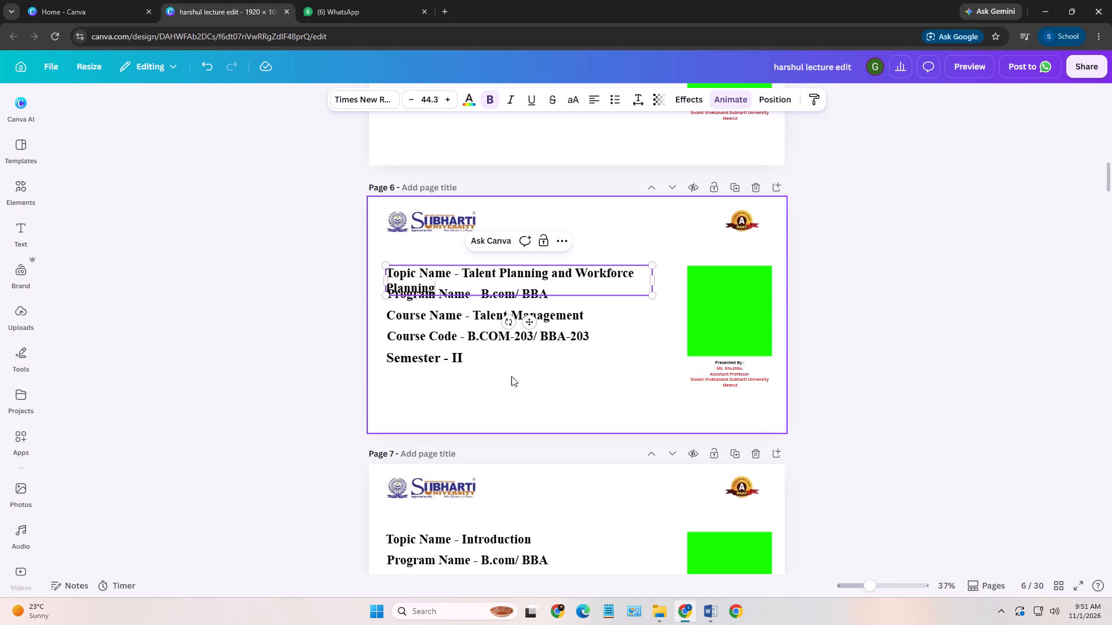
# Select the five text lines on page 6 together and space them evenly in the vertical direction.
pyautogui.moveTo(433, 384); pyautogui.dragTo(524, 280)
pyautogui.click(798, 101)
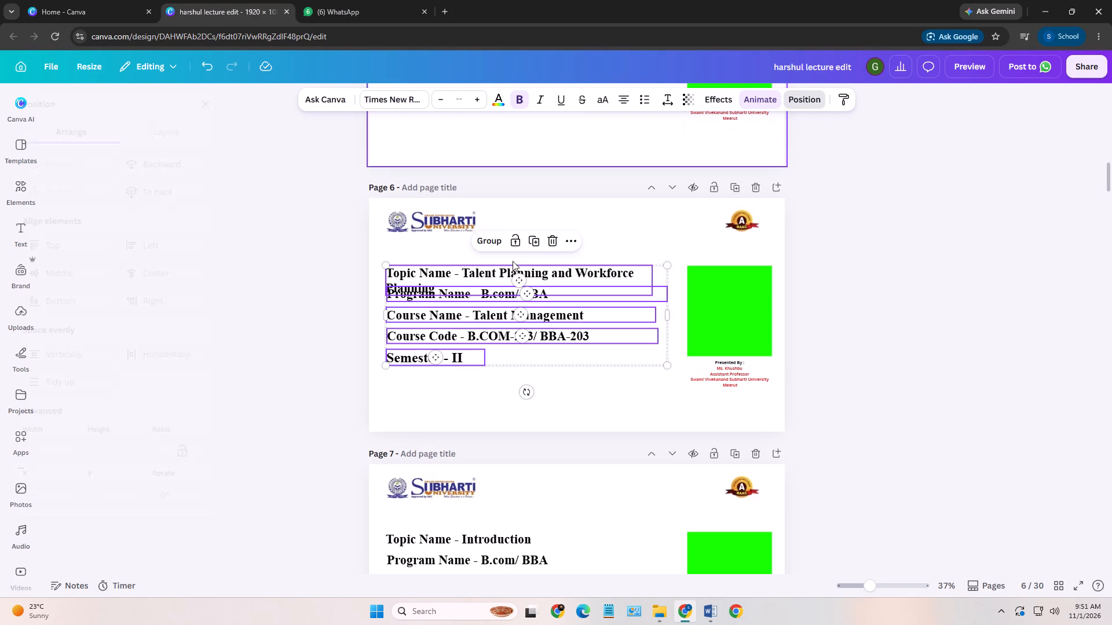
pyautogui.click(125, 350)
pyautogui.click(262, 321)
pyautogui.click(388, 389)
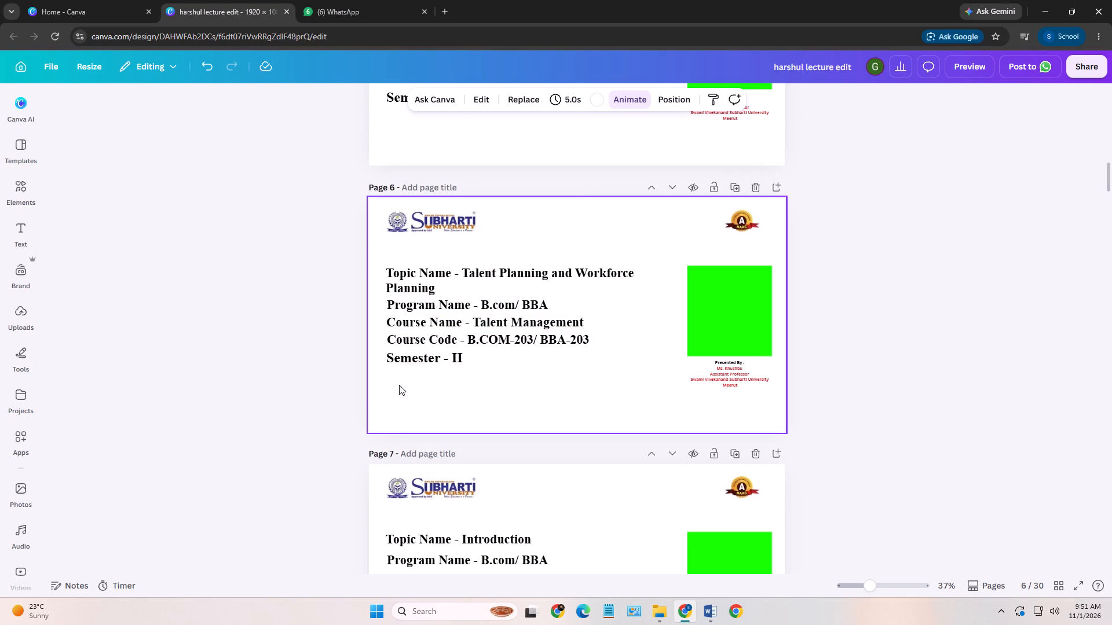
# Move the "Semester - II" line on page 6 slightly lower to make room for the two-line topic name.
pyautogui.click(414, 361)
pyautogui.hotkey('shift', 'Down')
pyautogui.hotkey('shift', 'Down')
pyautogui.hotkey('shift', 'Down')
pyautogui.hotkey('shift', 'Down')
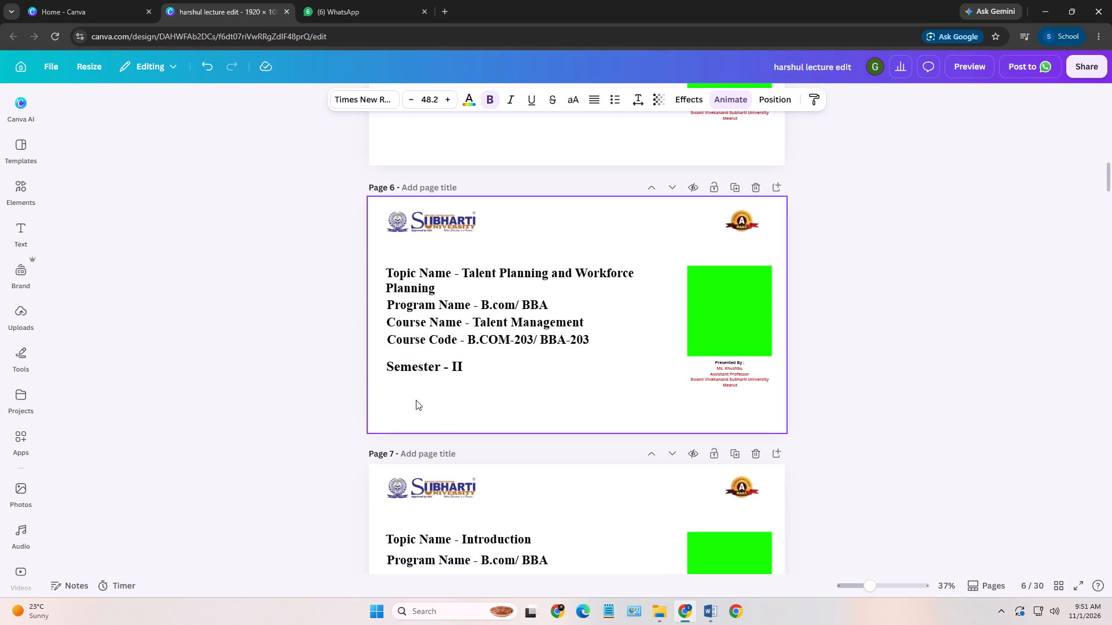
pyautogui.click(416, 400)
# Space the five text lines on page 6 evenly in the vertical direction again, using the lowered "Semester - II" line.
pyautogui.moveTo(403, 406); pyautogui.dragTo(483, 276)
pyautogui.click(799, 95)
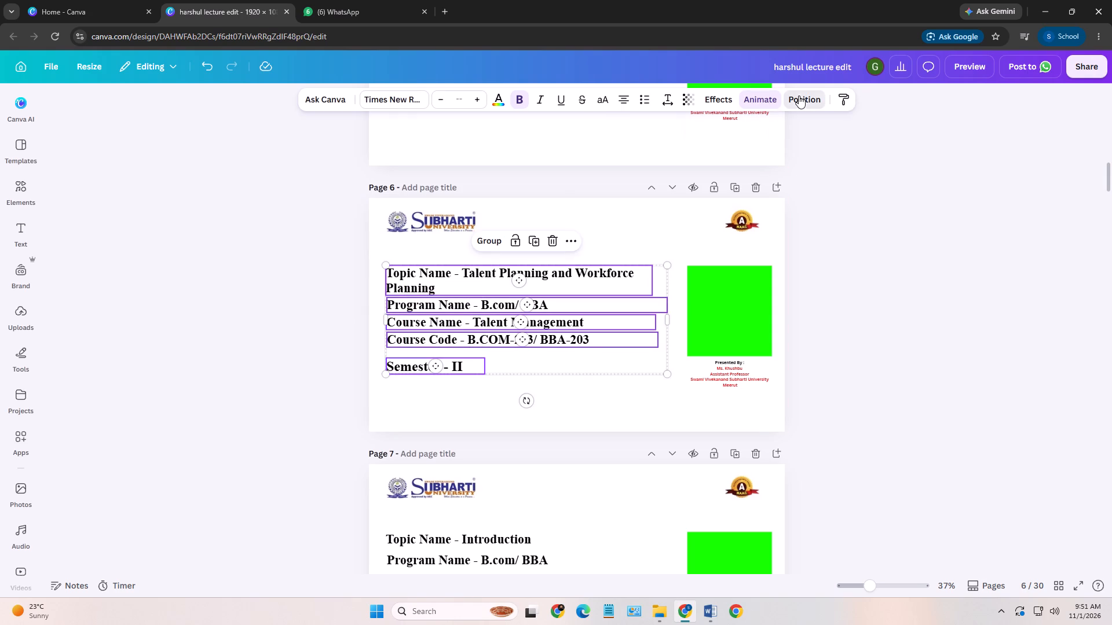
pyautogui.click(115, 356)
pyautogui.tripleClick(331, 299)
pyautogui.click(331, 298)
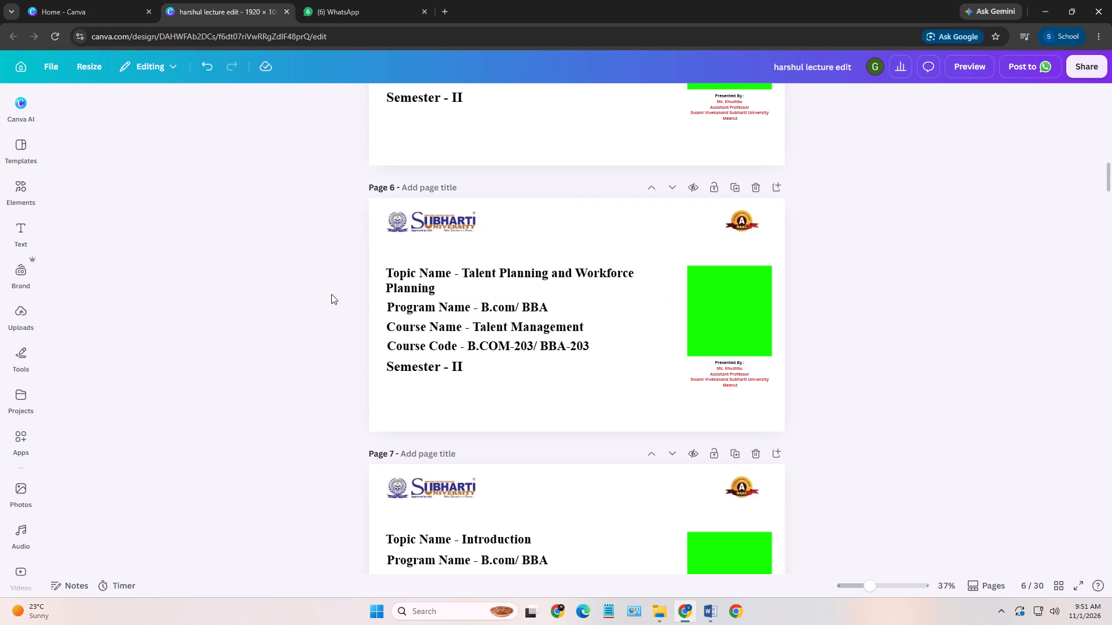
pyautogui.click(331, 294)
pyautogui.click(328, 293)
pyautogui.click(949, 428)
# Copy "Talent Forecasting, Demand & Supply, and Talent Gap Analysis" from Word's L 07 line over "Introduction" in the Canva page 7 topic name.
pyautogui.scroll(-4, 945, 431)
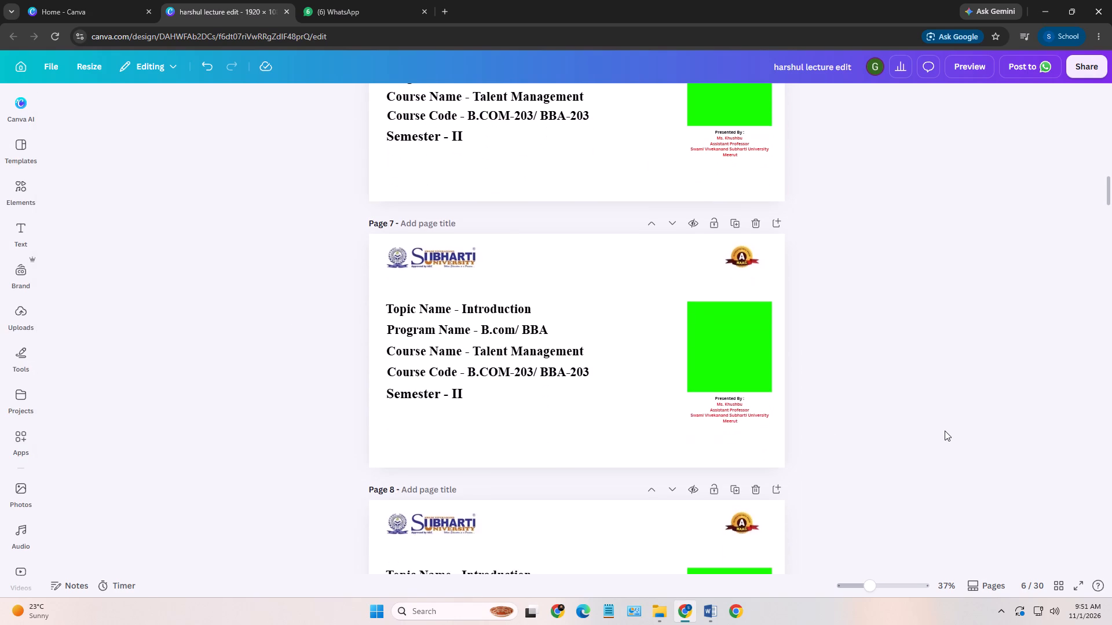
pyautogui.click(915, 432)
pyautogui.click(708, 616)
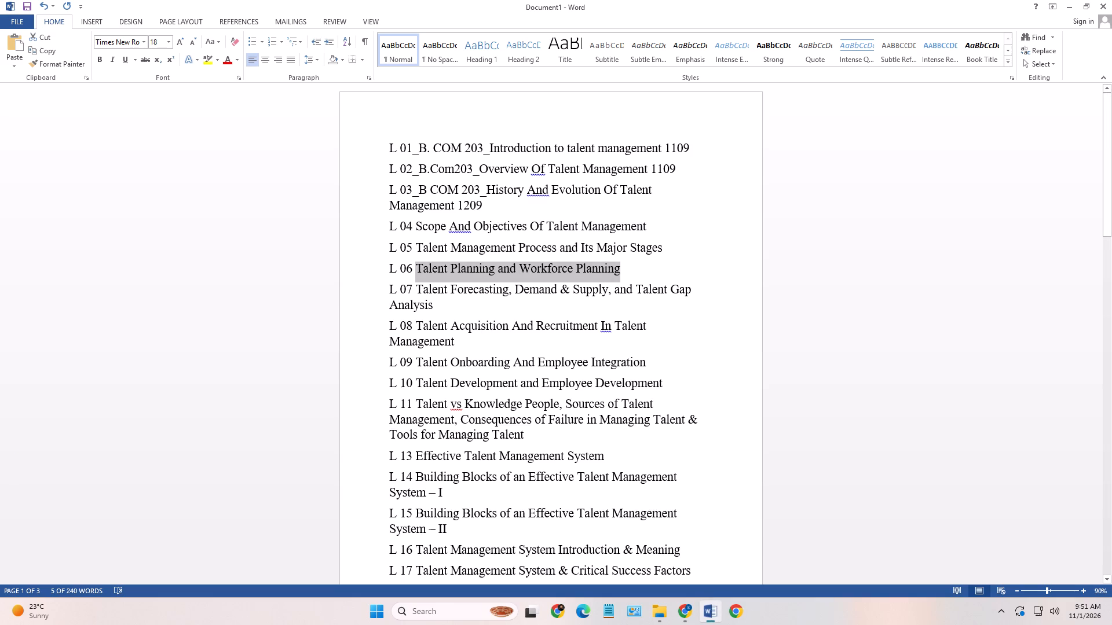
pyautogui.moveTo(416, 286); pyautogui.dragTo(437, 307)
pyautogui.hotkey('ctrl', 'c')
pyautogui.hotkey('ctrl', 'c')
pyautogui.hotkey('ctrl', 'c')
pyautogui.hotkey('ctrl', 'c')
pyautogui.click(688, 616)
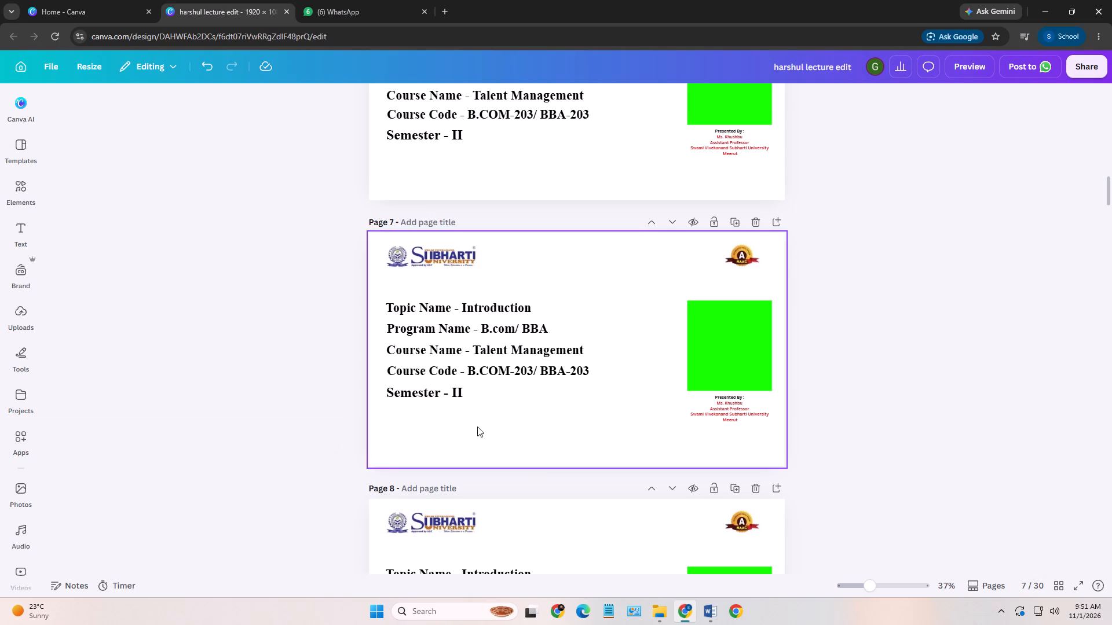
pyautogui.doubleClick(466, 304)
pyautogui.click(464, 308)
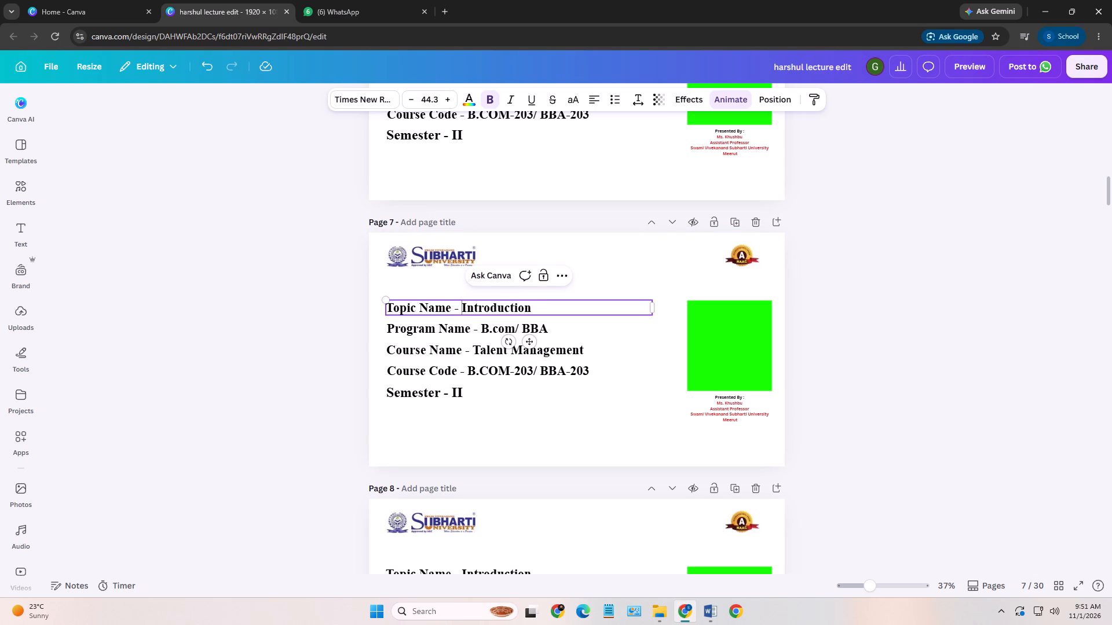
pyautogui.moveTo(463, 308); pyautogui.dragTo(547, 307)
pyautogui.hotkey('ctrl', 'v')
pyautogui.click(485, 442)
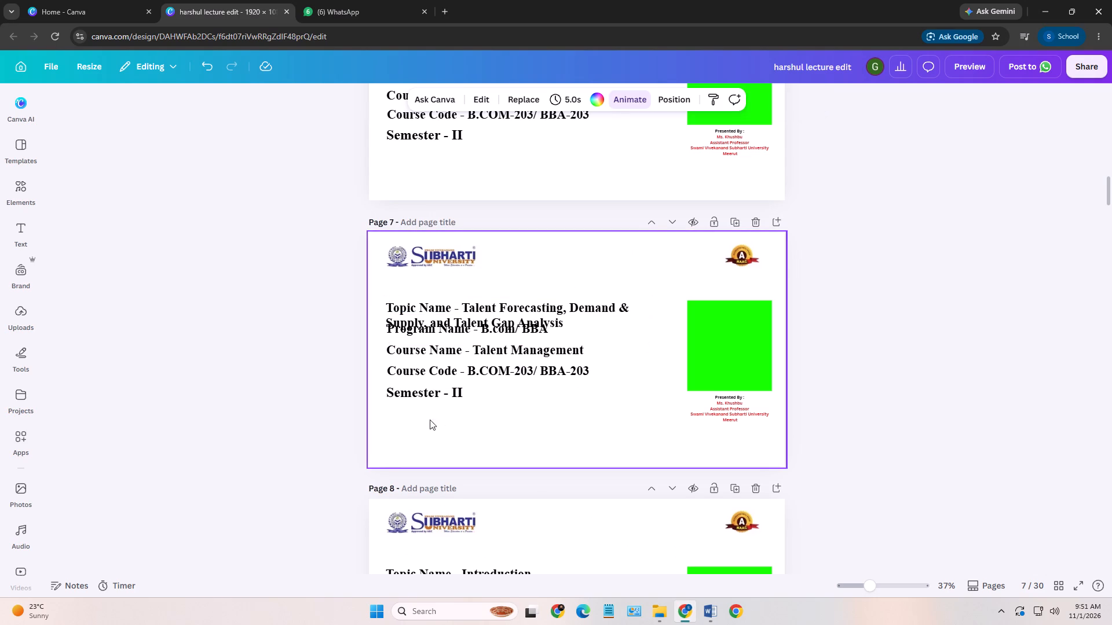
# Move the "Semester - II" line on page 7 slightly lower to make room for the two-line topic name.
pyautogui.click(419, 418)
pyautogui.click(427, 394)
pyautogui.hotkey('shift', 'Down')
pyautogui.hotkey('shift', 'Down')
pyautogui.hotkey('shift', 'Down')
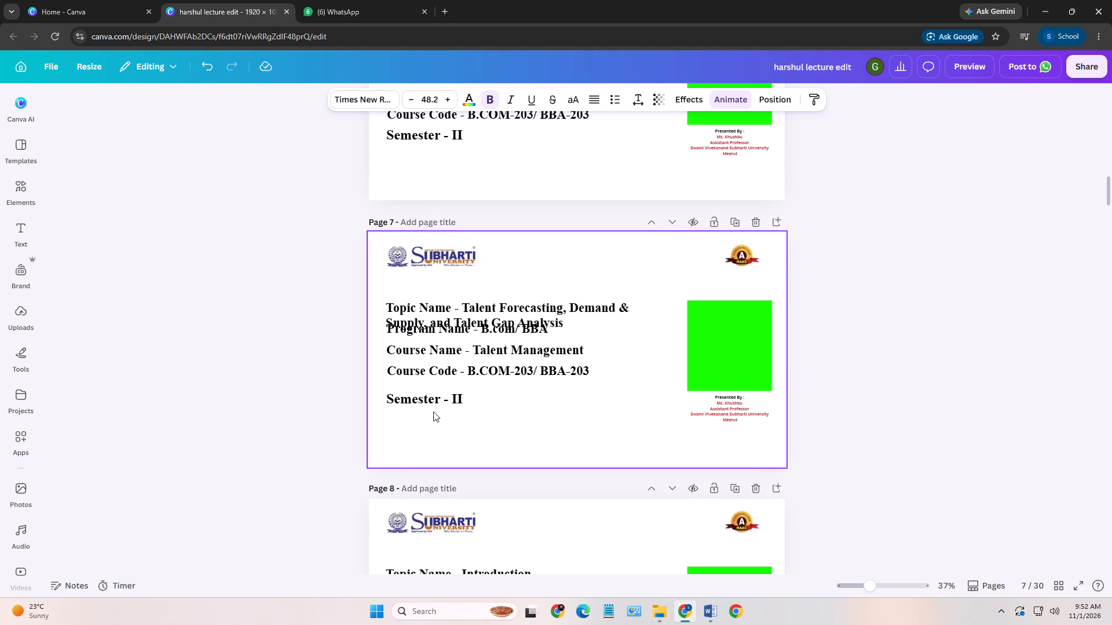
pyautogui.hotkey('shift', 'Down')
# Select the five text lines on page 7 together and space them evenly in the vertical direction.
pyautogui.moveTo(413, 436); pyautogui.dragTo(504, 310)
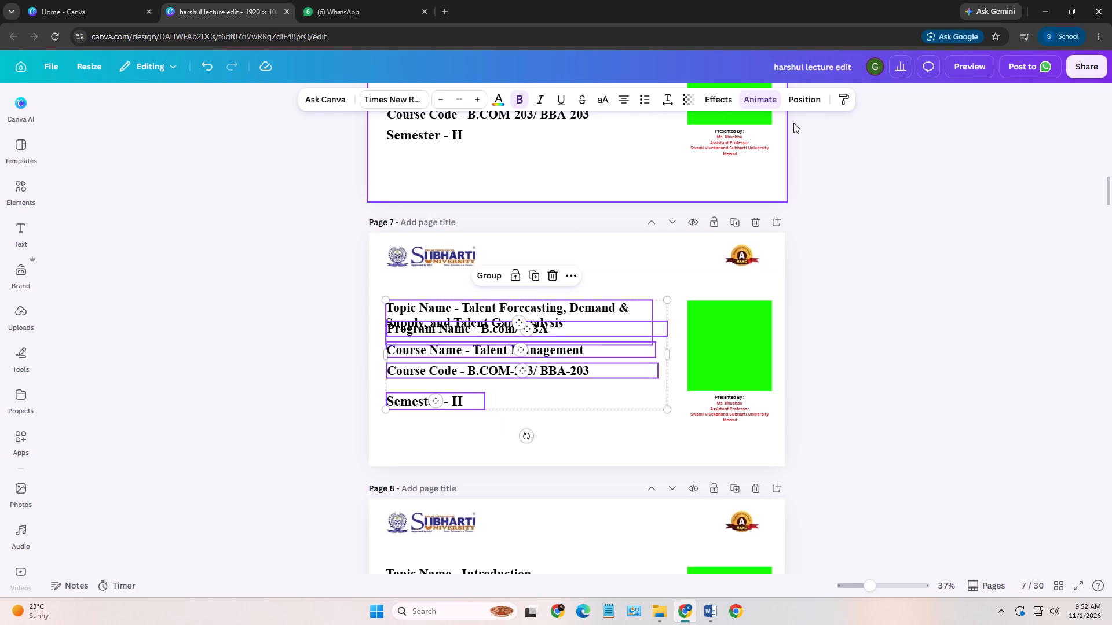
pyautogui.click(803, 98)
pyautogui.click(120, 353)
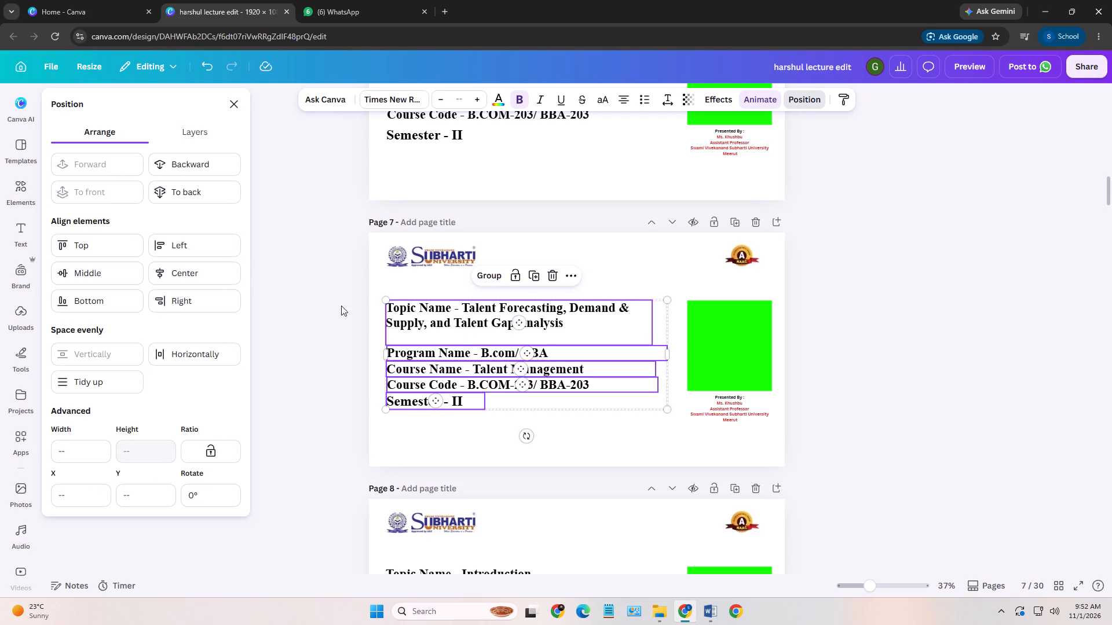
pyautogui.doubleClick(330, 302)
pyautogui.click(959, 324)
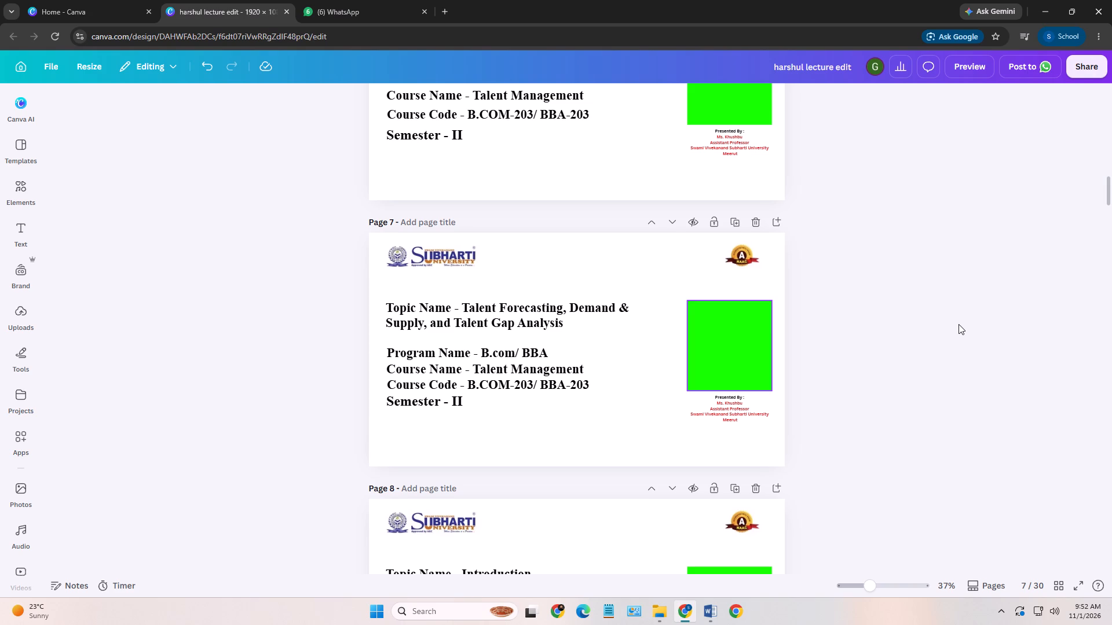
# Move the program name, course name, course code and semester lines on page 7 up together, close beneath the topic name.
pyautogui.moveTo(432, 418); pyautogui.dragTo(463, 355)
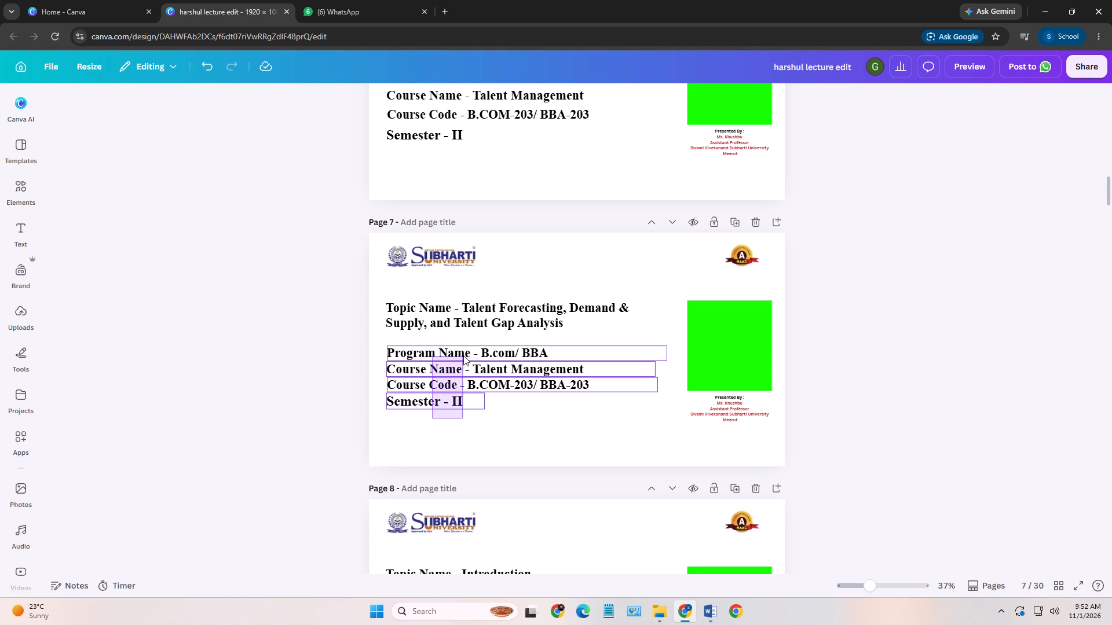
pyautogui.moveTo(463, 355); pyautogui.dragTo(464, 355)
pyautogui.hotkey('shift', 'Up')
pyautogui.hotkey('shift', 'Up')
pyautogui.hotkey('shift', 'Up')
pyautogui.hotkey('shift', 'Up')
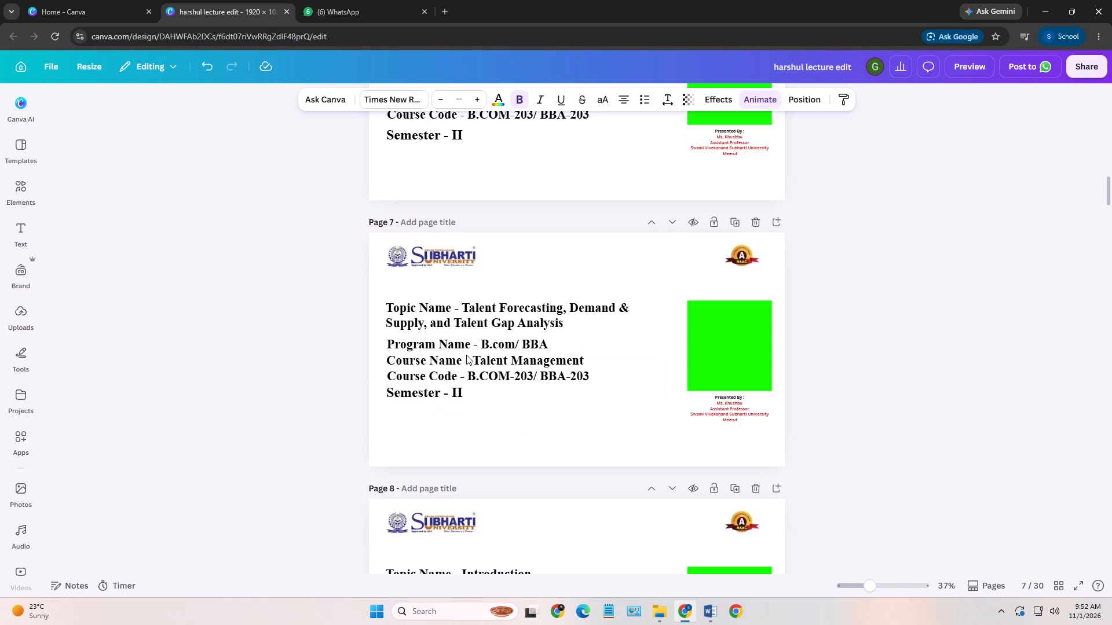
pyautogui.hotkey('shift', 'Up')
pyautogui.hotkey('shift', 'Up')
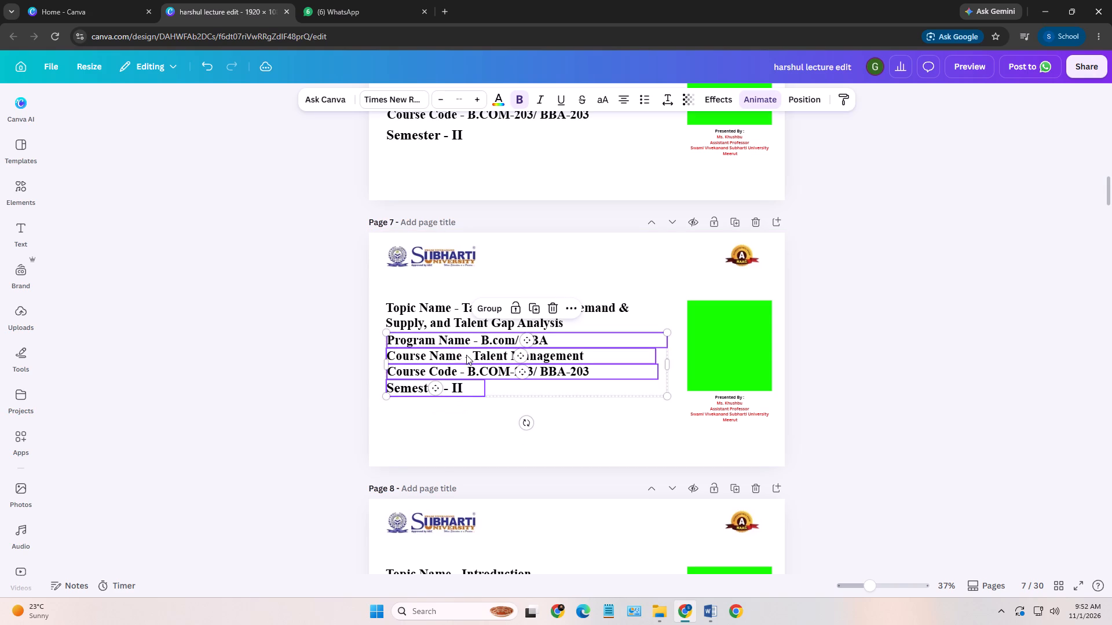
# Nudge only the "Semester - II" line on page 7 slightly down, away from the course code line.
pyautogui.doubleClick(442, 419)
pyautogui.click(438, 388)
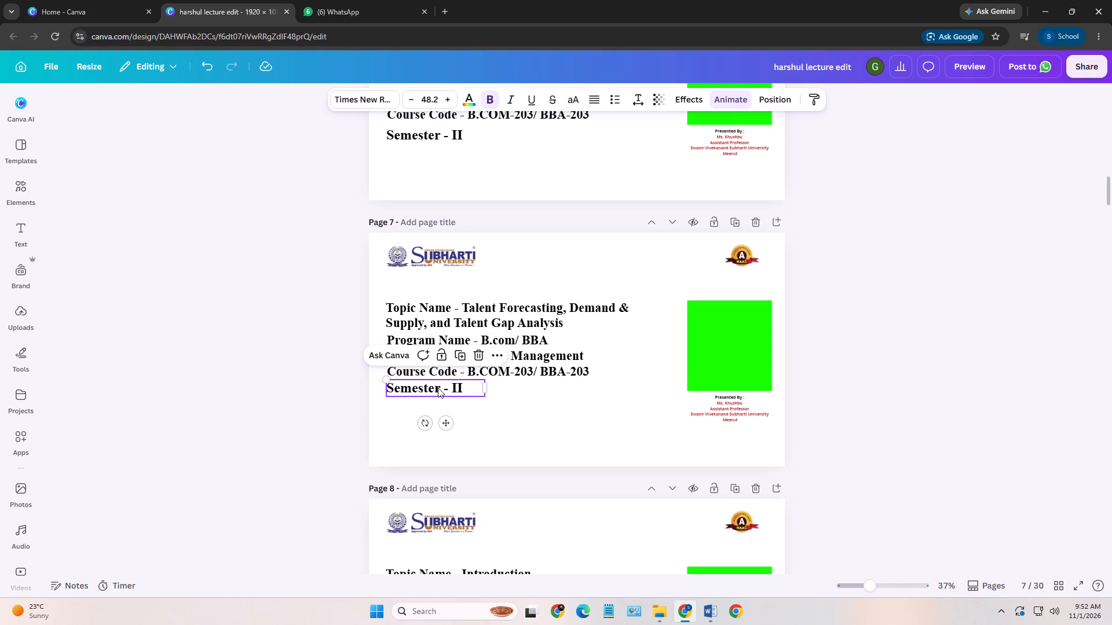
pyautogui.press('Down')
pyautogui.press('Down')
pyautogui.press('Down')
pyautogui.press('Down')
pyautogui.press('Down')
pyautogui.press('Down')
pyautogui.press('Down')
pyautogui.press('Down')
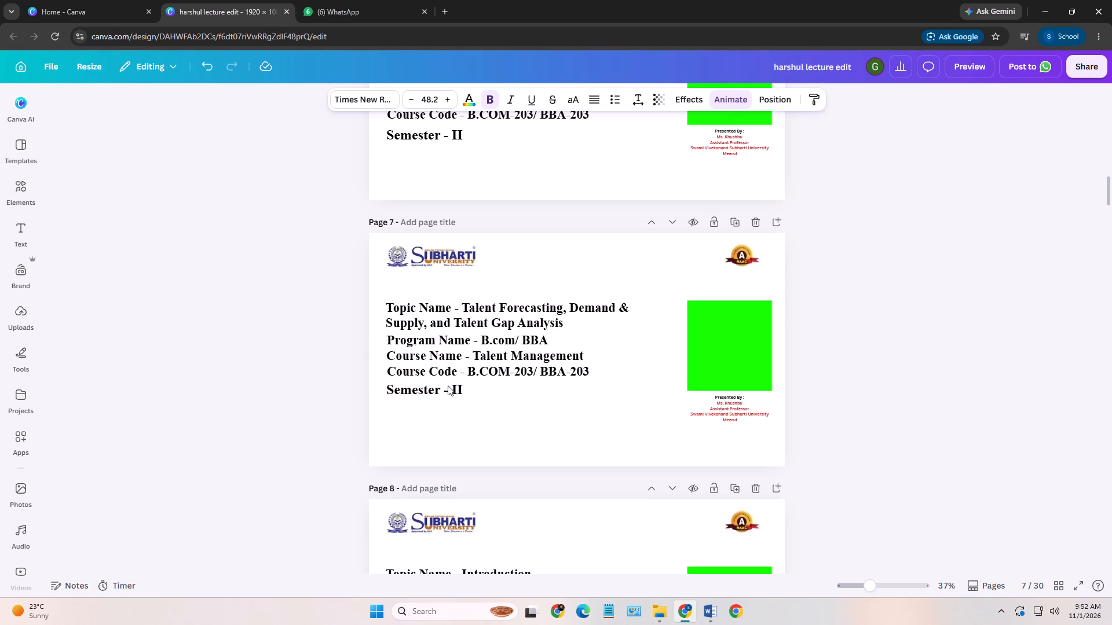
pyautogui.click(404, 414)
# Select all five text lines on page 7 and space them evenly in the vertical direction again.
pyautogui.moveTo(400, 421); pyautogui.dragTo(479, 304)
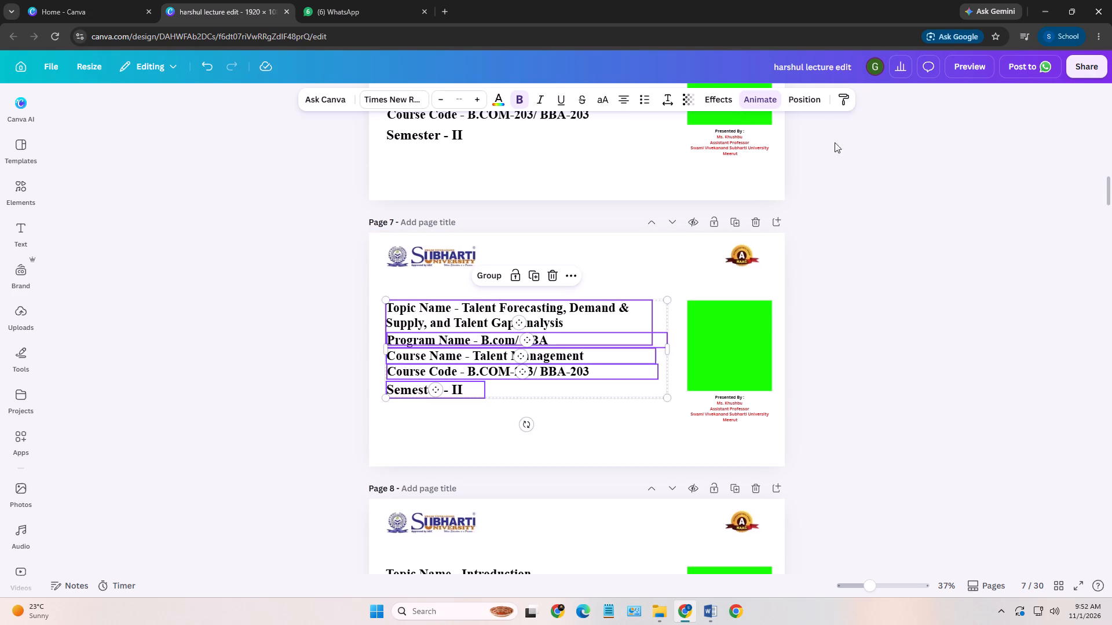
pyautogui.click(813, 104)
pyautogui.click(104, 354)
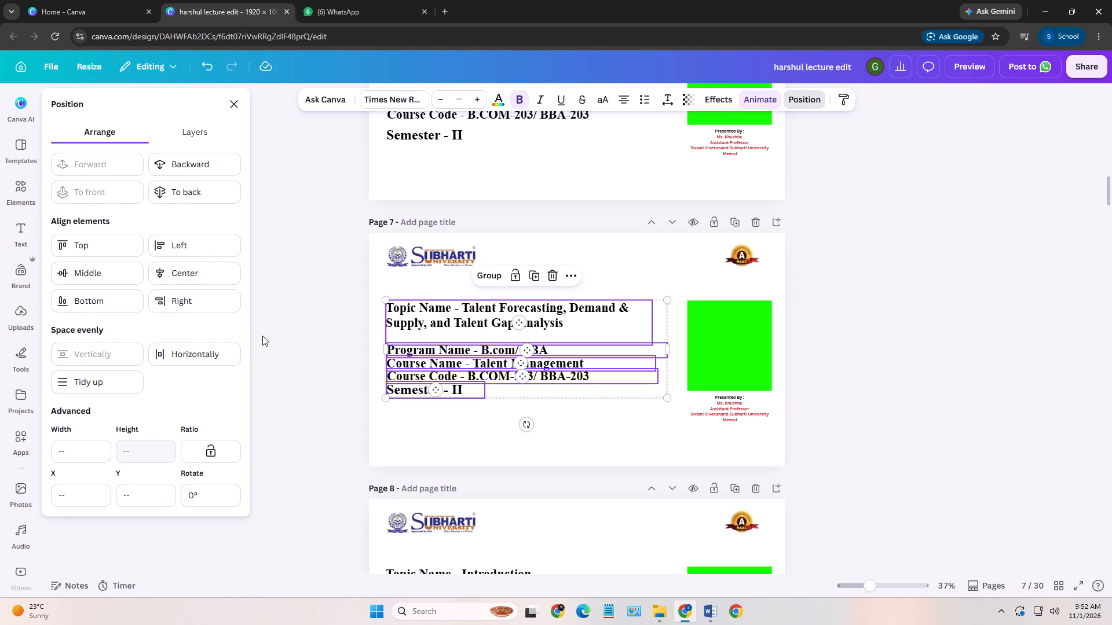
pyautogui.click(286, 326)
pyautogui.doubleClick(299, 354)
# Delete the empty trailing line at the end of the page 7 topic name text box.
pyautogui.click(463, 325)
pyautogui.click(467, 337)
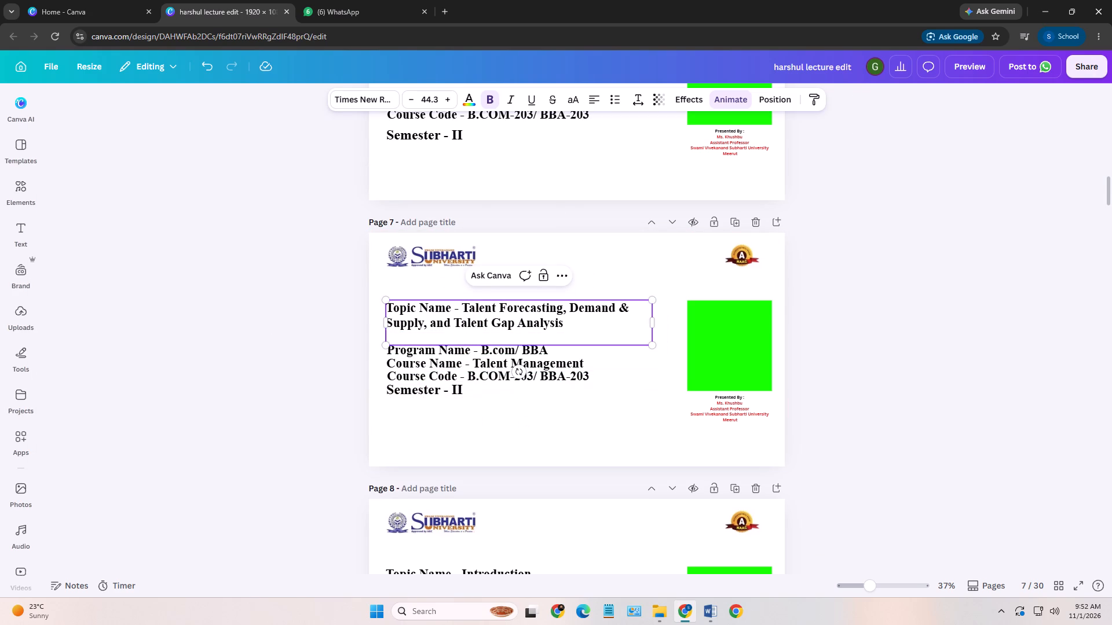
pyautogui.press('BackSpace')
pyautogui.click(457, 416)
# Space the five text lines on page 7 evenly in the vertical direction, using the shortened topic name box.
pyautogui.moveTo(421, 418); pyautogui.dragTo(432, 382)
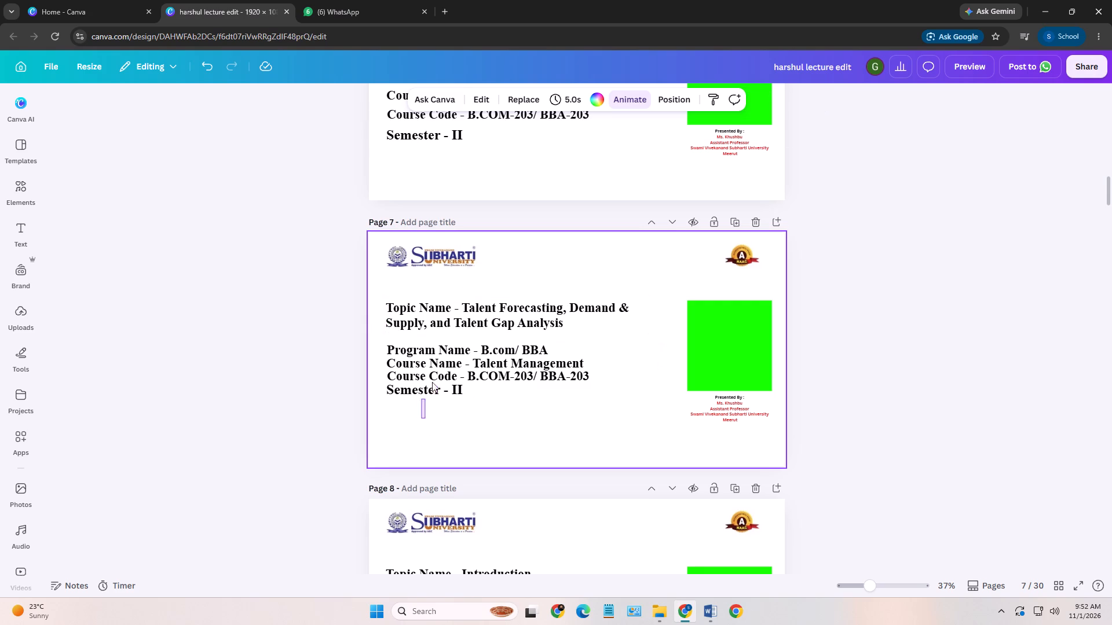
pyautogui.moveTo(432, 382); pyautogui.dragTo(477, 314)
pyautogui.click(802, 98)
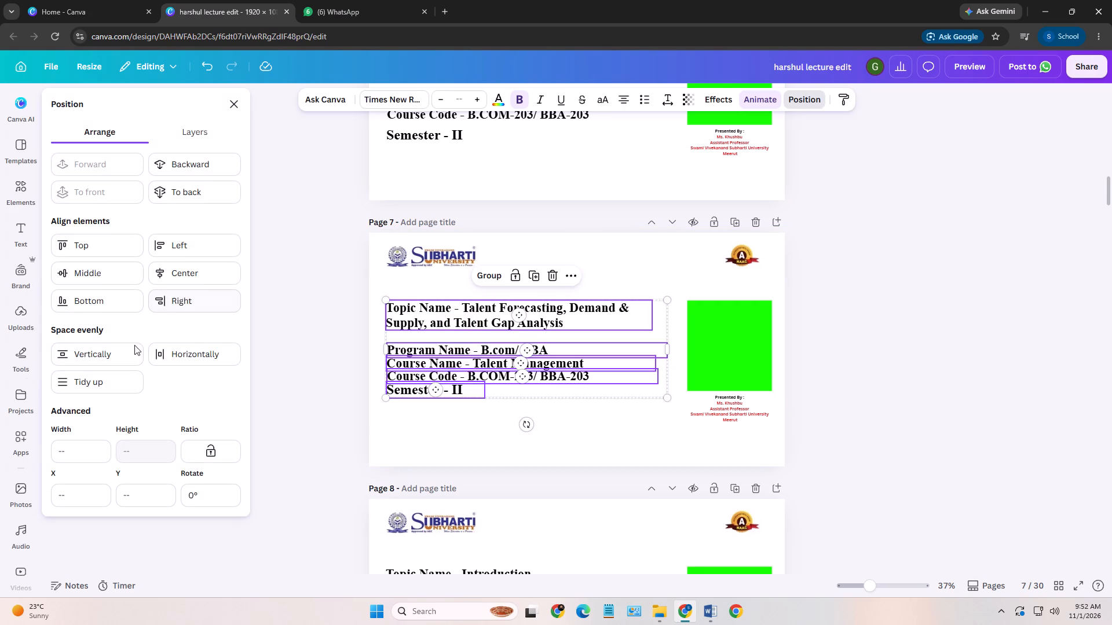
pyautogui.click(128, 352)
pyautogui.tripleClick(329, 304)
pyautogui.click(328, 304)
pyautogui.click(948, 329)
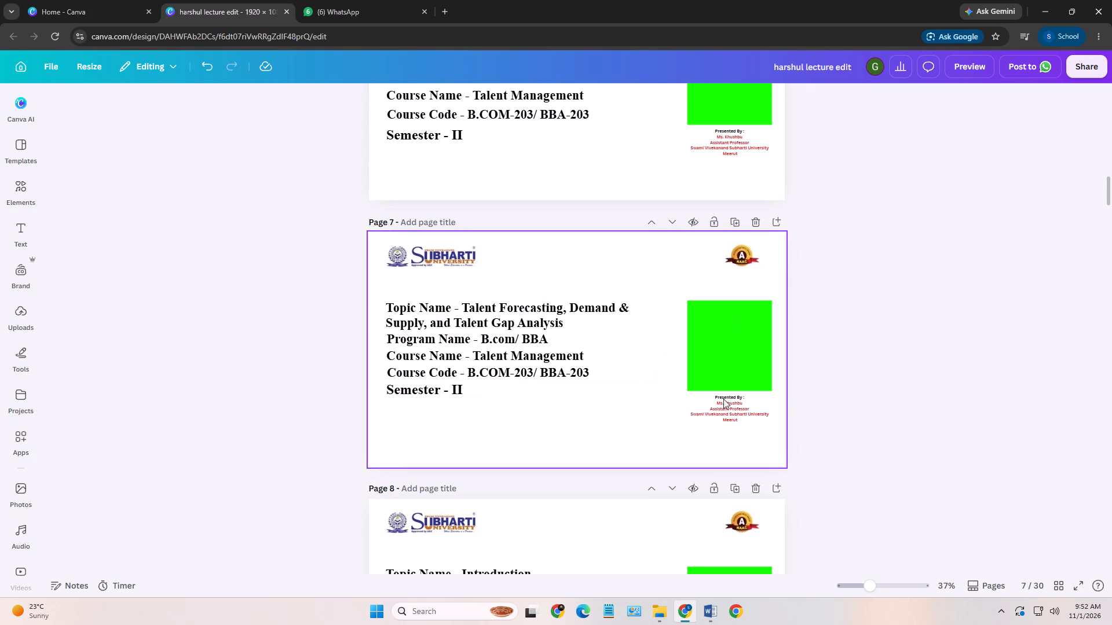
# Move the "Semester - II" line on page 7 slightly lower to loosen the line spacing.
pyautogui.click(419, 388)
pyautogui.hotkey('shift', 'Down')
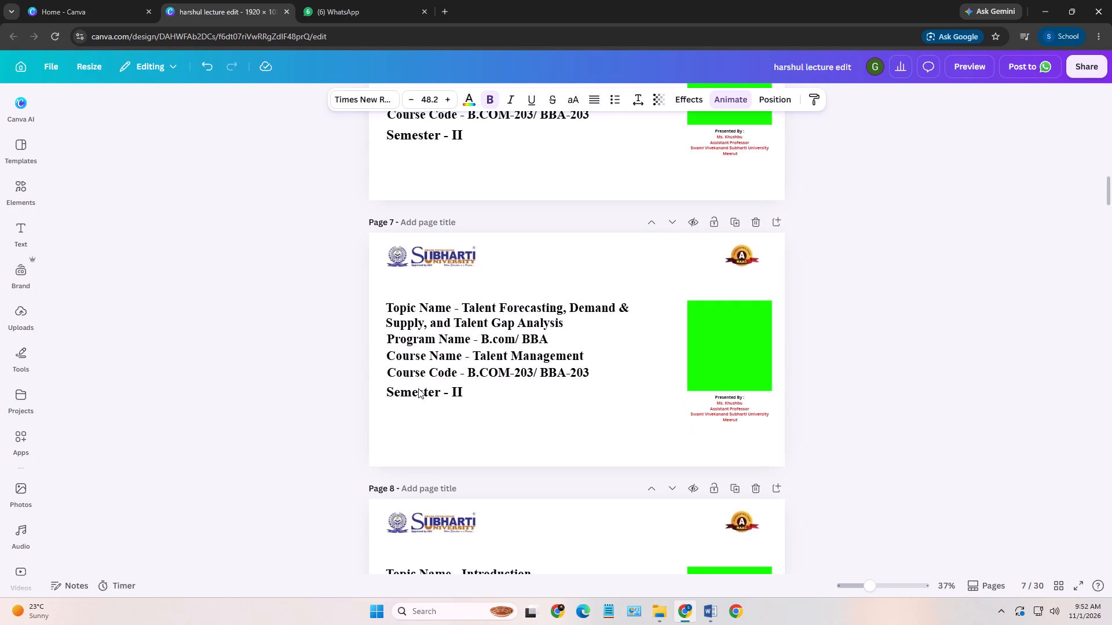
pyautogui.hotkey('shift', 'Down')
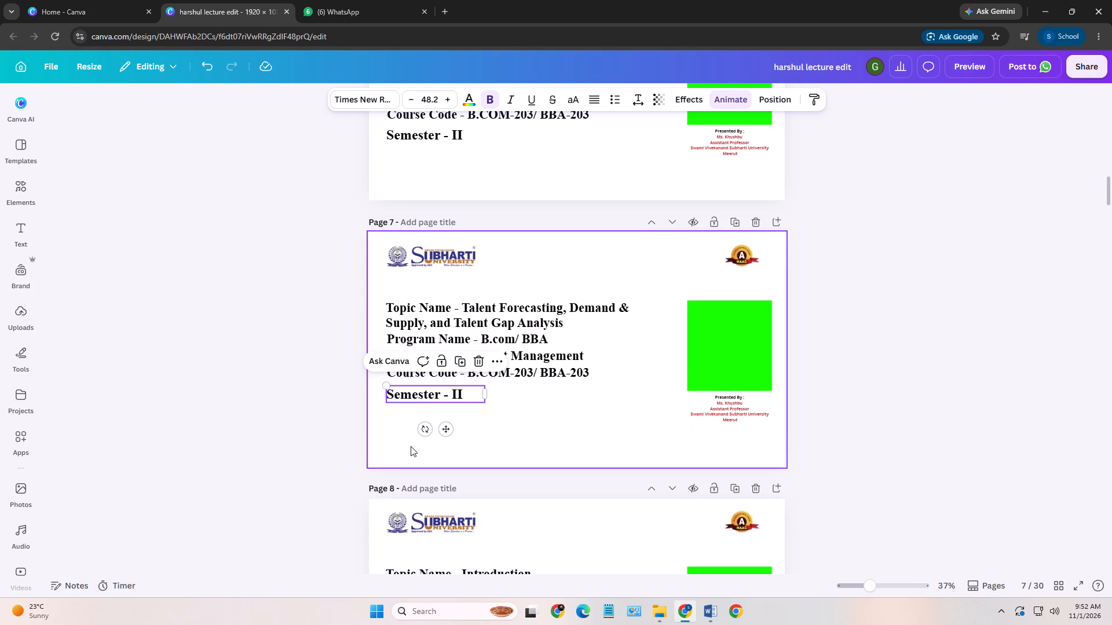
# Select the five text lines on page 7 and space them evenly in the vertical direction down to the lowered semester line.
pyautogui.moveTo(405, 420); pyautogui.dragTo(481, 306)
pyautogui.click(807, 102)
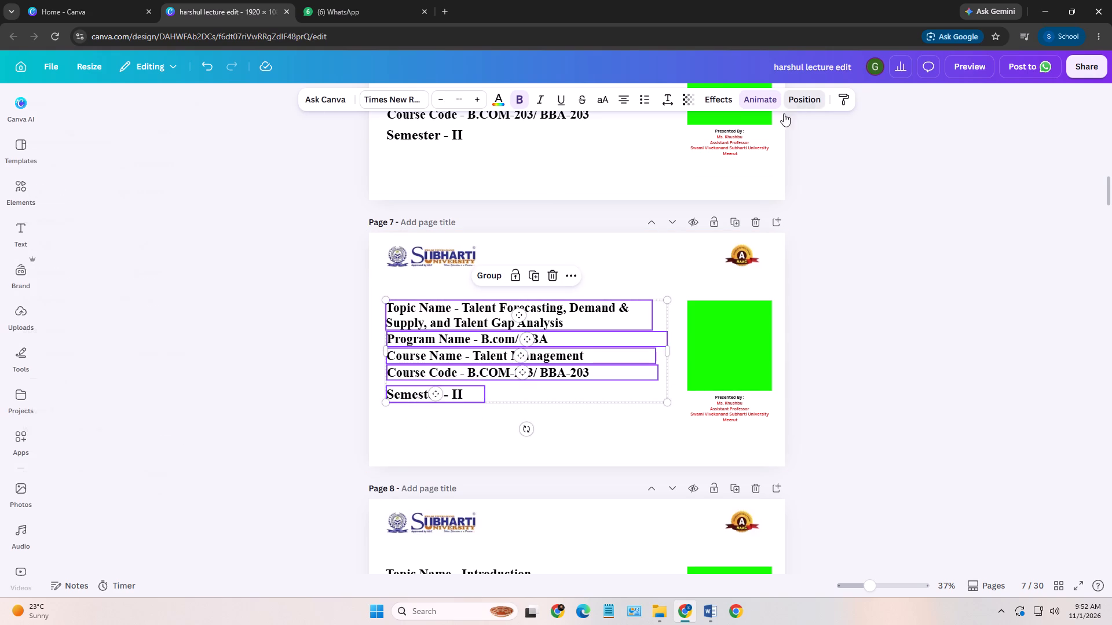
pyautogui.click(105, 354)
pyautogui.tripleClick(317, 323)
pyautogui.doubleClick(905, 314)
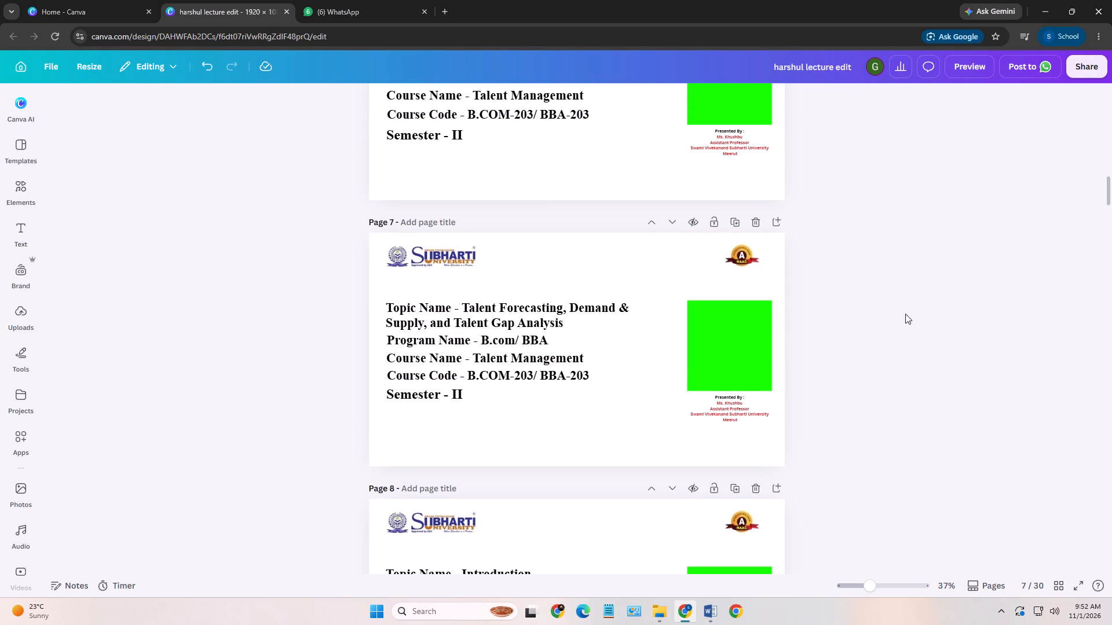
pyautogui.doubleClick(921, 307)
pyautogui.click(922, 307)
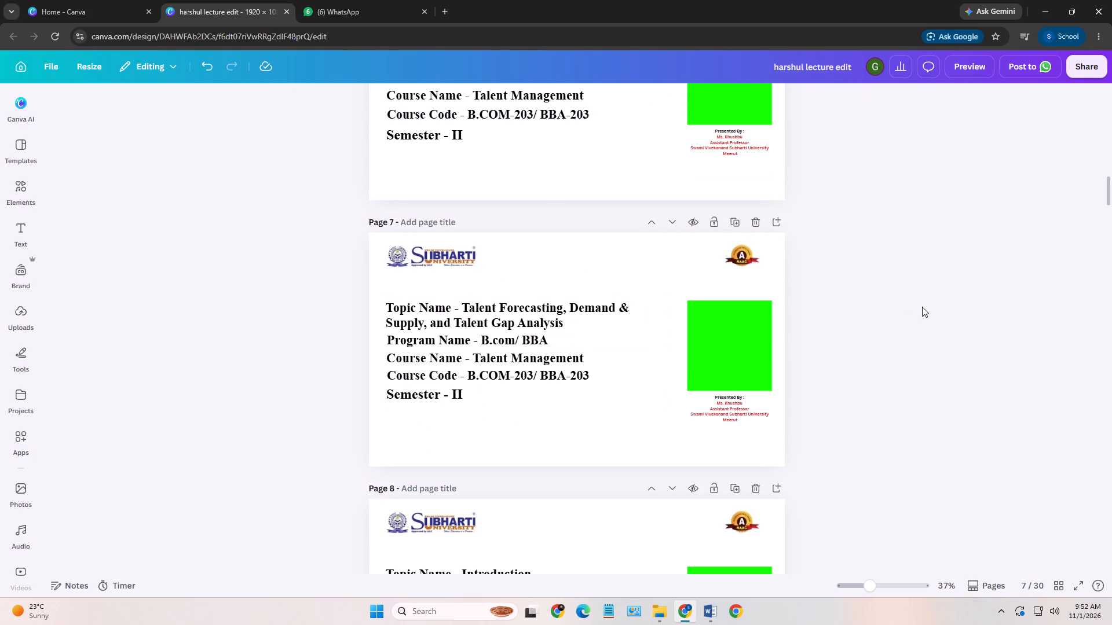
pyautogui.click(922, 307)
# Switch to the Word lecture list and copy the L 08 title "Talent Acquisition And Recruitment In Talent Management" without its number.
pyautogui.scroll(-5, 925, 307)
pyautogui.click(718, 611)
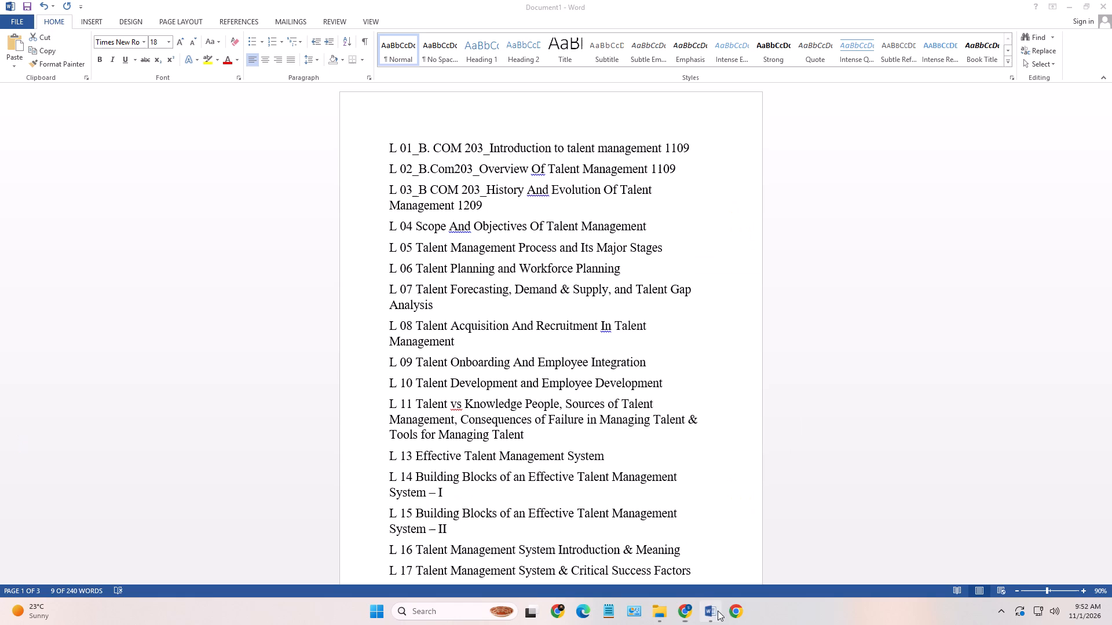
pyautogui.moveTo(416, 322); pyautogui.dragTo(439, 334)
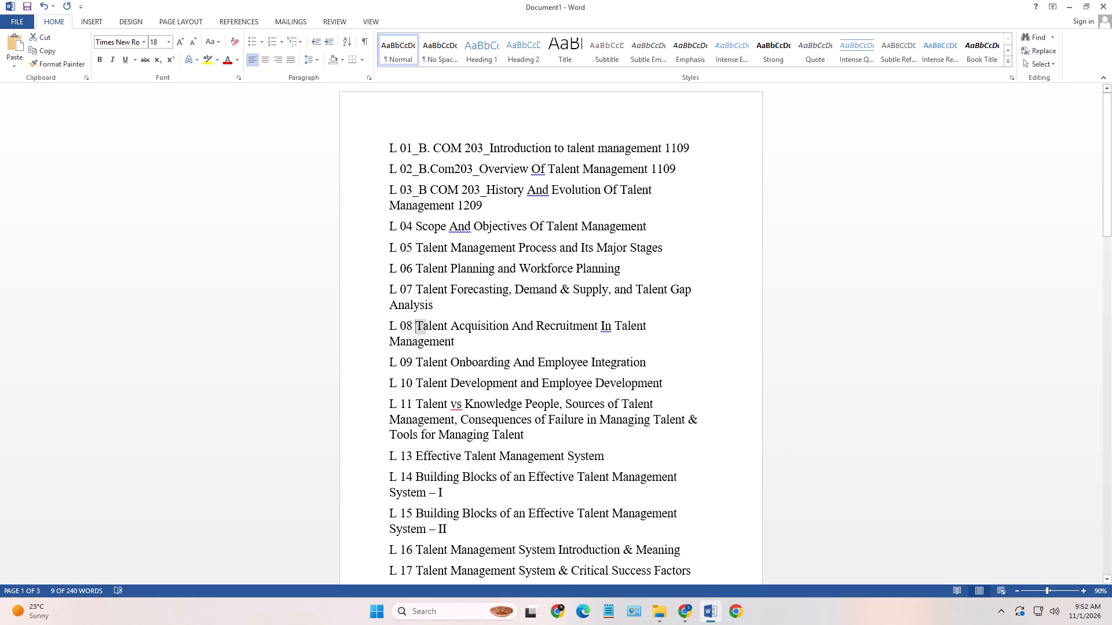
pyautogui.moveTo(439, 334); pyautogui.dragTo(463, 341)
pyautogui.hotkey('ctrl', 'c')
pyautogui.hotkey('ctrl', 'c')
pyautogui.hotkey('ctrl', 'c')
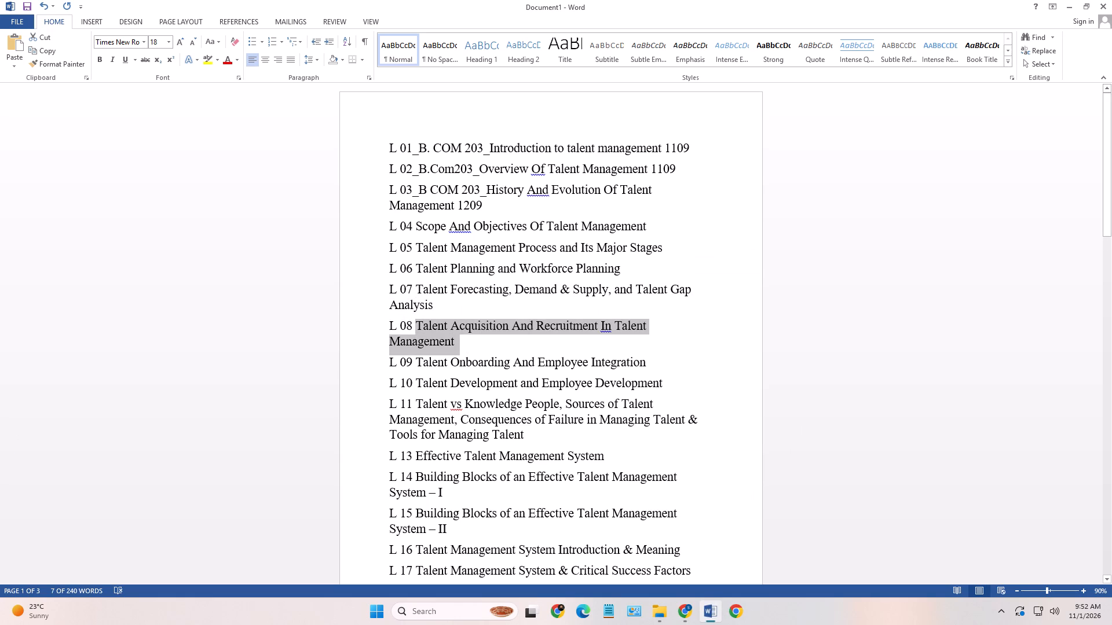
pyautogui.hotkey('ctrl', 'c')
pyautogui.hotkey('ctrl', 'c')
pyautogui.hotkey('ctrl', 'c')
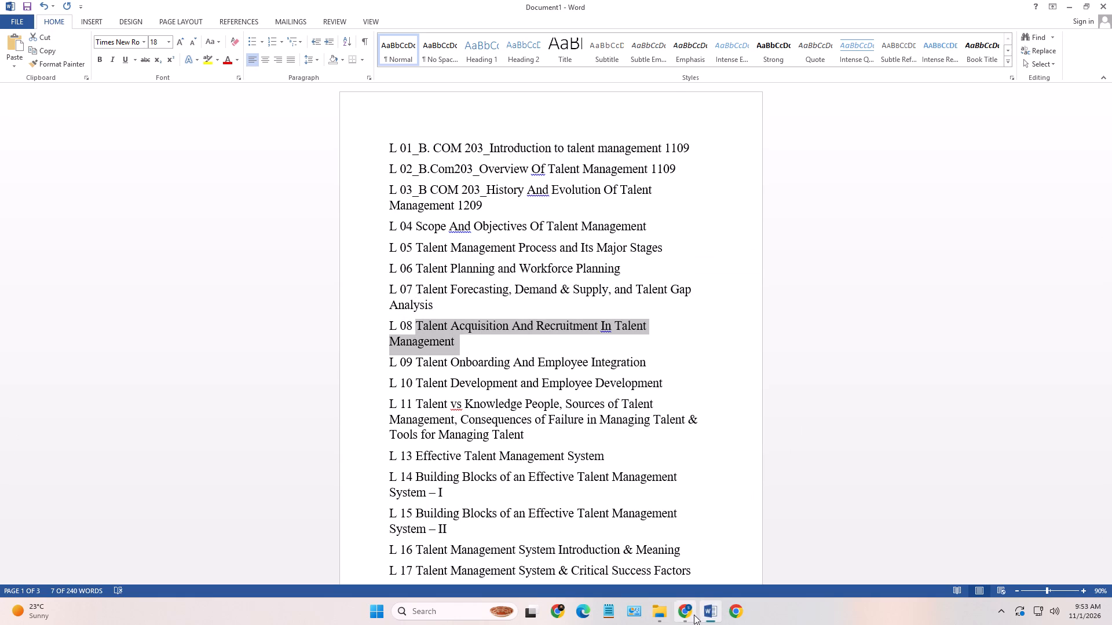
# Back in Canva, replace "Introduction" in the page 8 topic name with the copied "Talent Acquisition And Recruitment In Talent Management".
pyautogui.click(683, 613)
pyautogui.scroll(3, 546, 302)
pyautogui.scroll(-1, 546, 302)
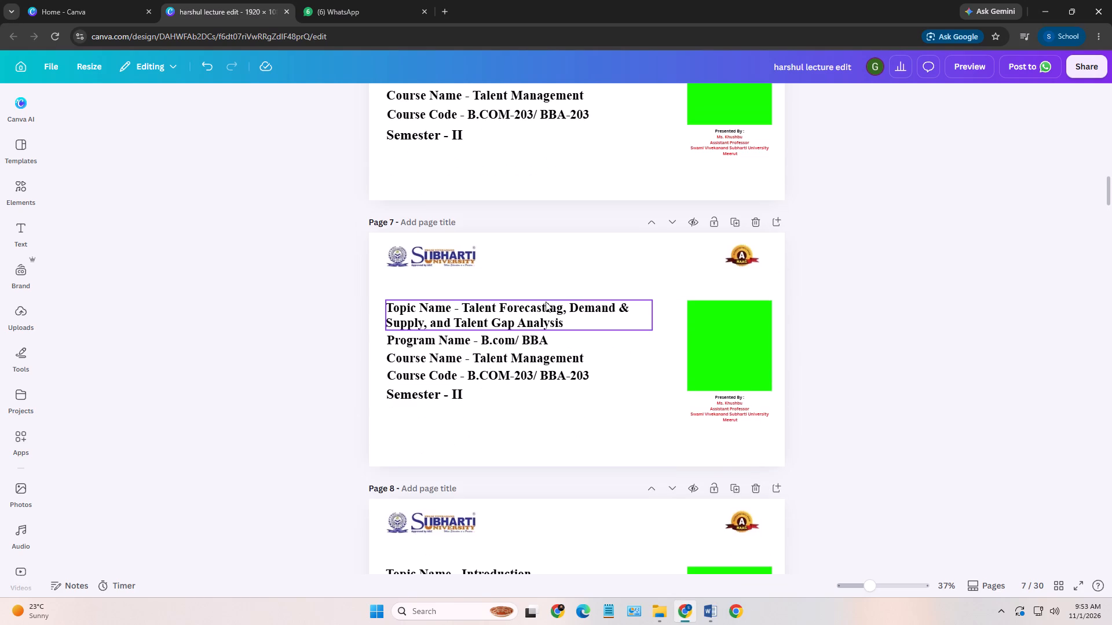
pyautogui.scroll(-2, 590, 351)
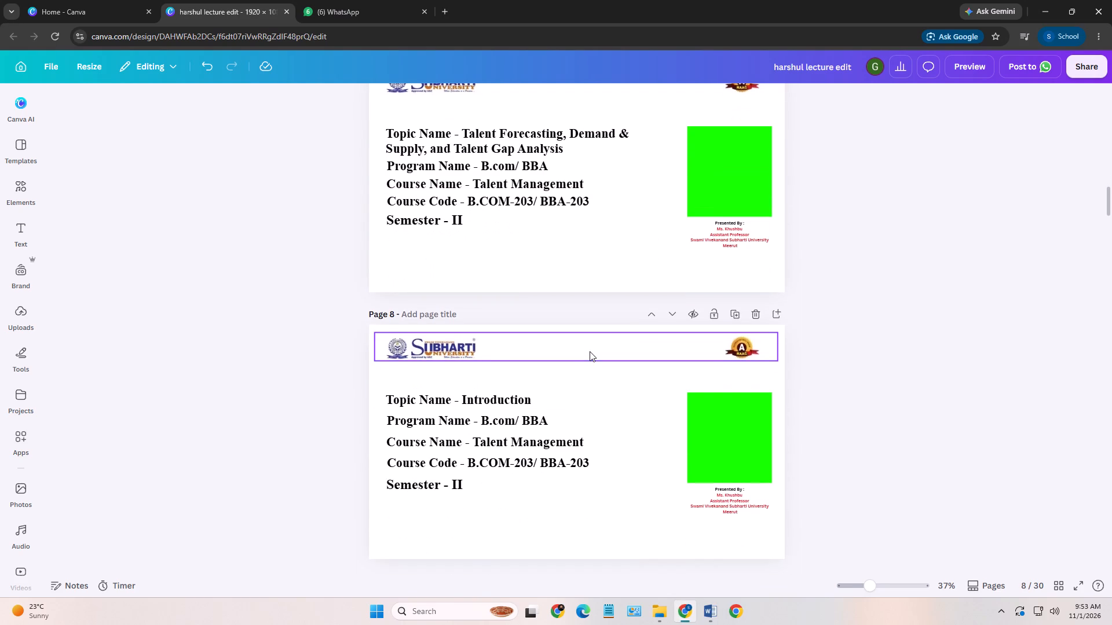
pyautogui.keyDown('ctrl'); pyautogui.scroll(-1, 590, 351); pyautogui.keyUp('ctrl')
pyautogui.scroll(-2, 590, 351)
pyautogui.scroll(3, 590, 351)
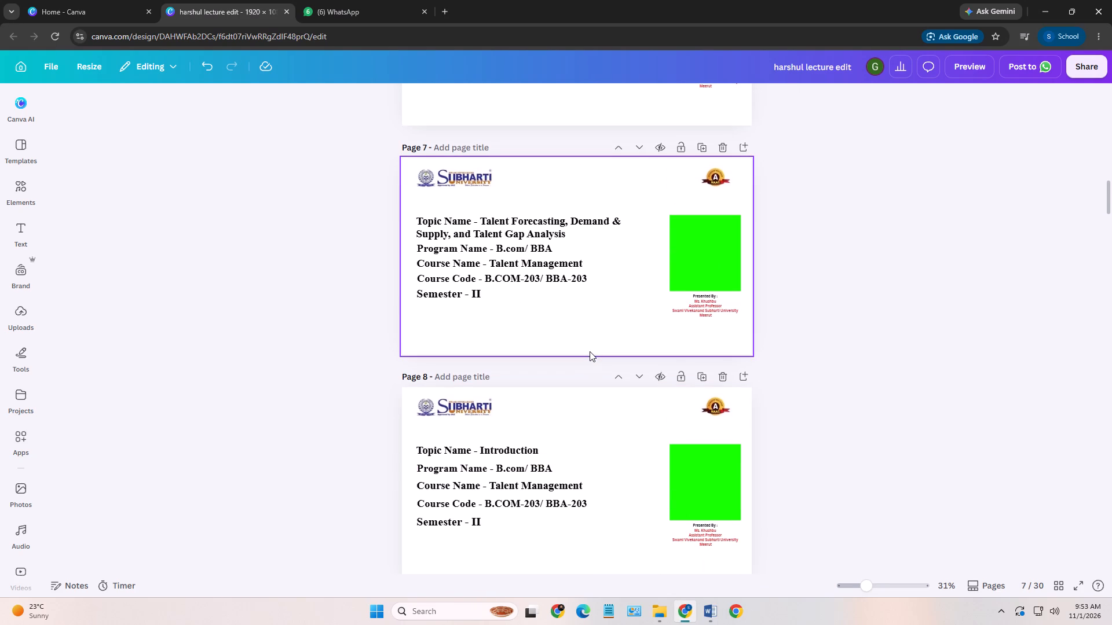
pyautogui.scroll(-2, 590, 350)
pyautogui.scroll(-1, 544, 340)
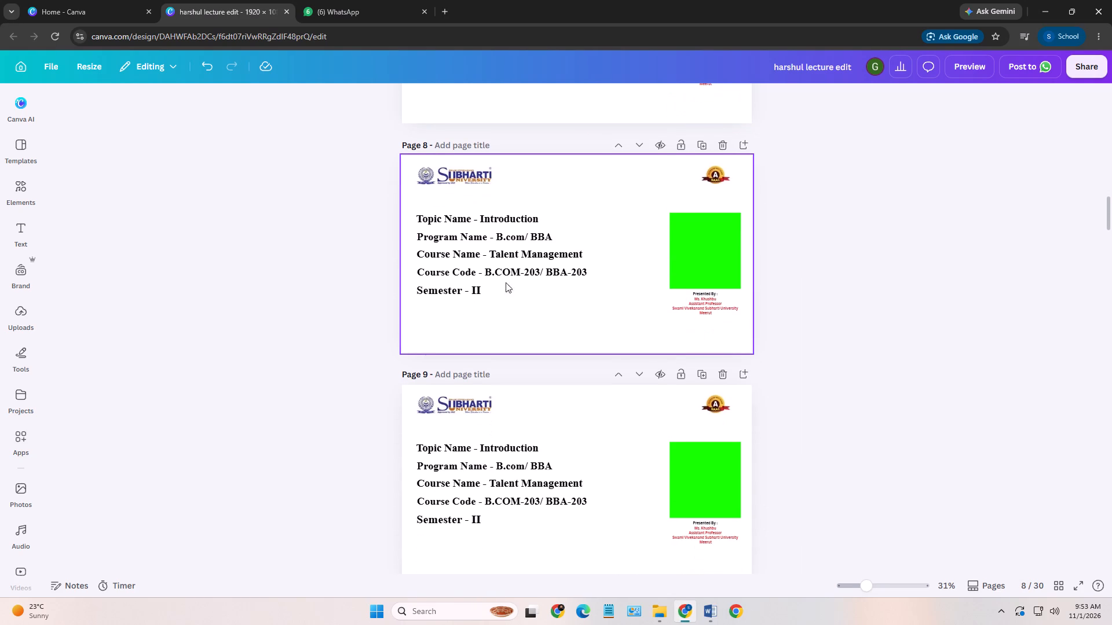
pyautogui.click(489, 218)
pyautogui.click(484, 218)
pyautogui.click(480, 218)
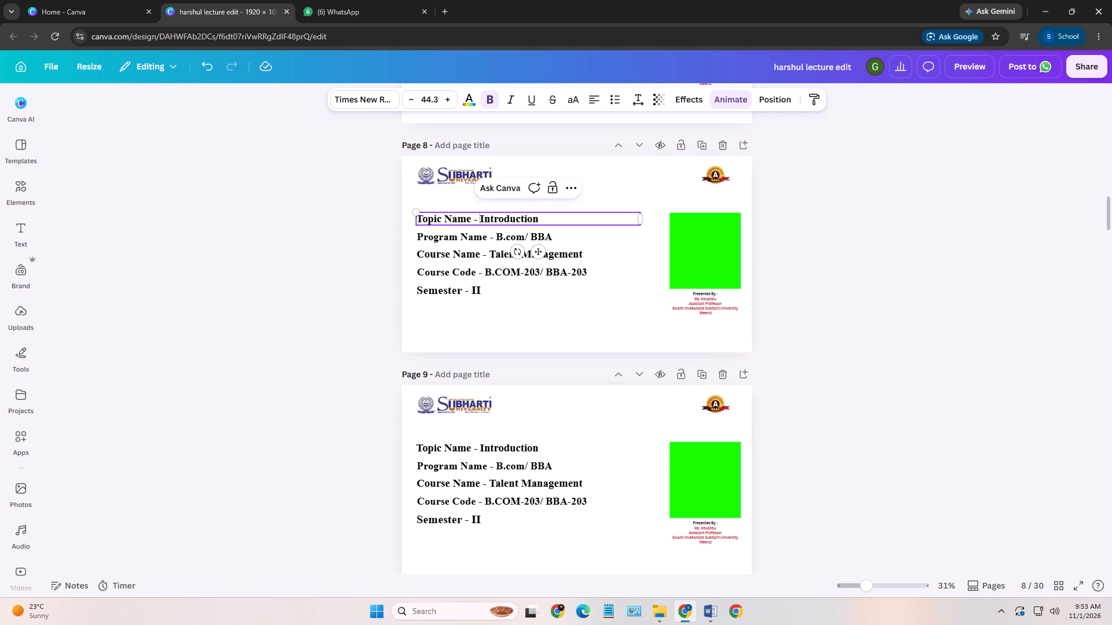
pyautogui.moveTo(480, 218); pyautogui.dragTo(535, 218)
pyautogui.hotkey('ctrl', 'v')
pyautogui.click(506, 313)
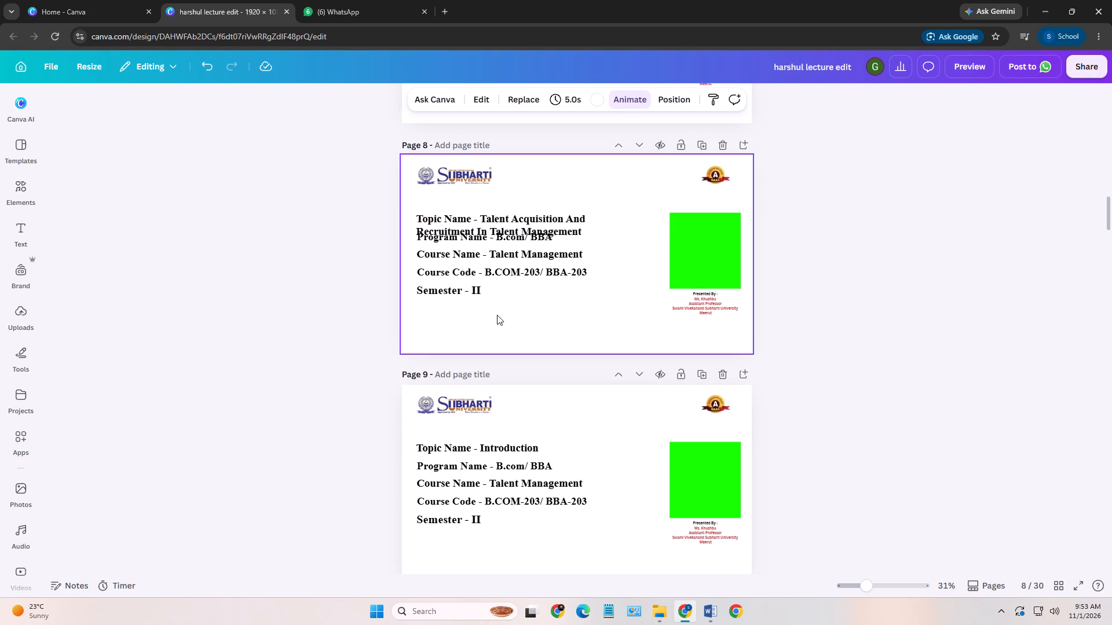
# Delete the empty trailing line at the end of the page 8 topic name text box.
pyautogui.click(477, 217)
pyautogui.click(493, 245)
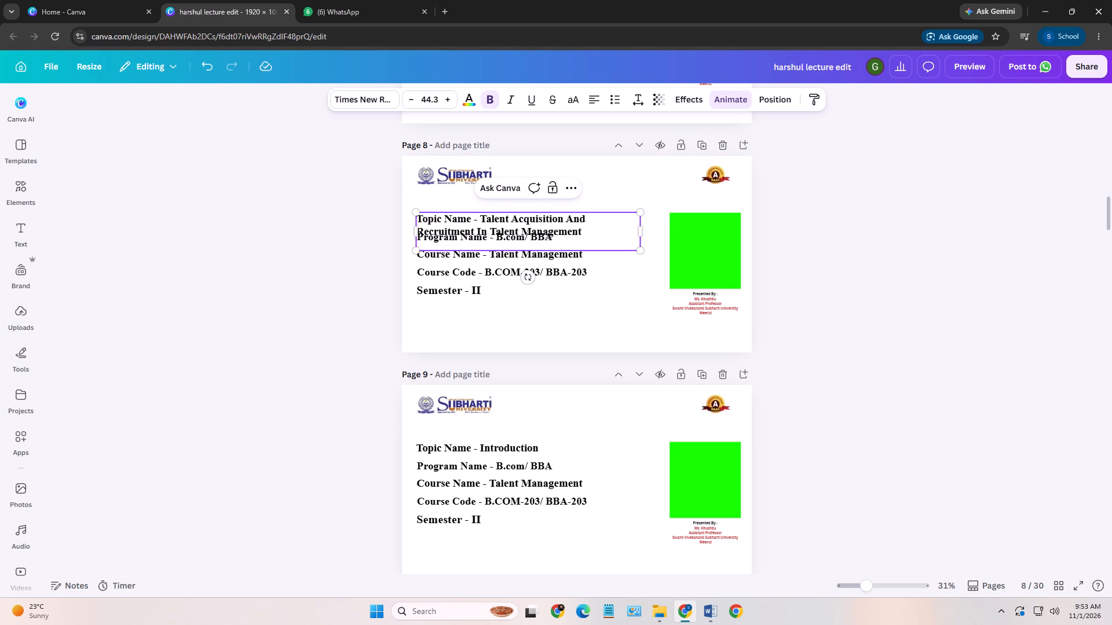
pyautogui.press('BackSpace')
pyautogui.click(451, 308)
# Move the "Semester - II" line on page 8 slightly lower to make room for the two-line topic name.
pyautogui.click(448, 290)
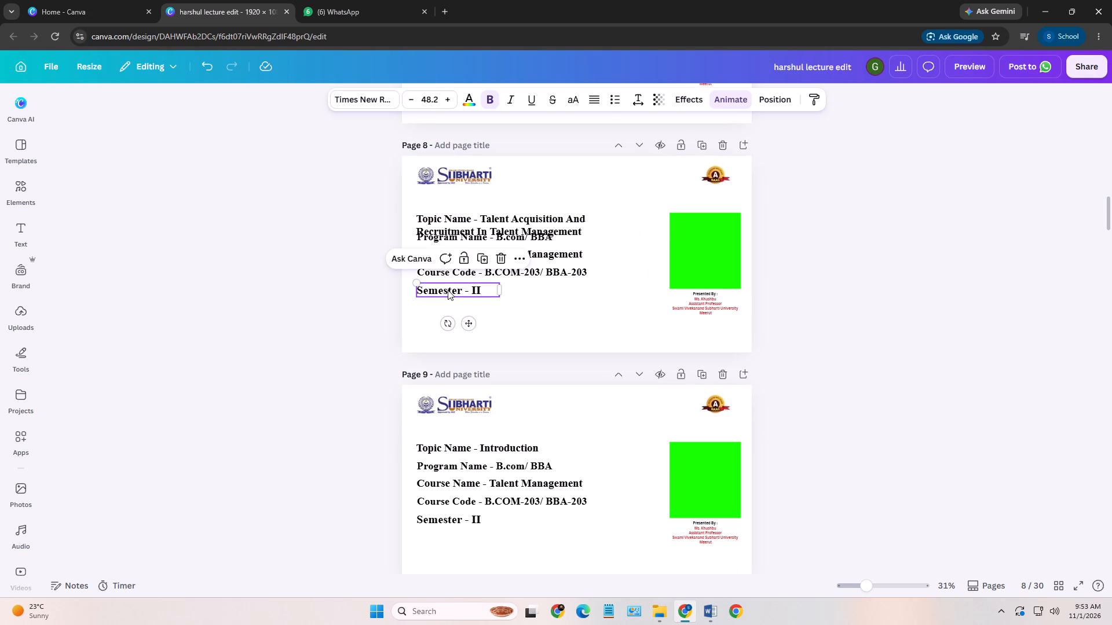
pyautogui.hotkey('shift', 'Down')
pyautogui.hotkey('shift', 'Down')
pyautogui.click(433, 328)
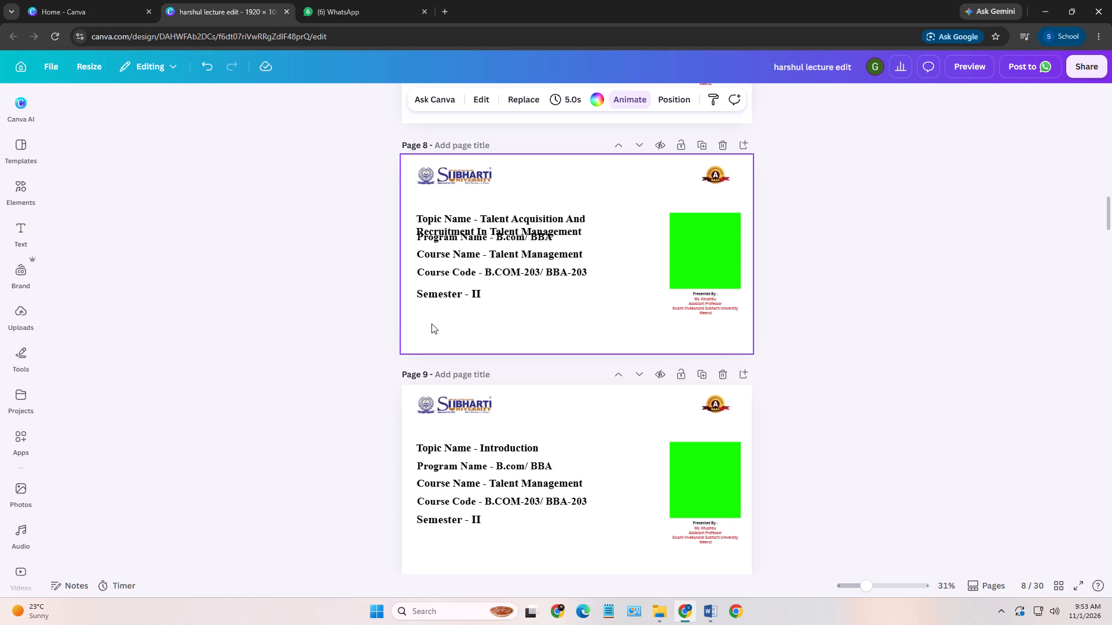
# Select the five text lines on page 8 and space them evenly in the vertical direction.
pyautogui.moveTo(430, 321); pyautogui.dragTo(498, 225)
pyautogui.click(811, 96)
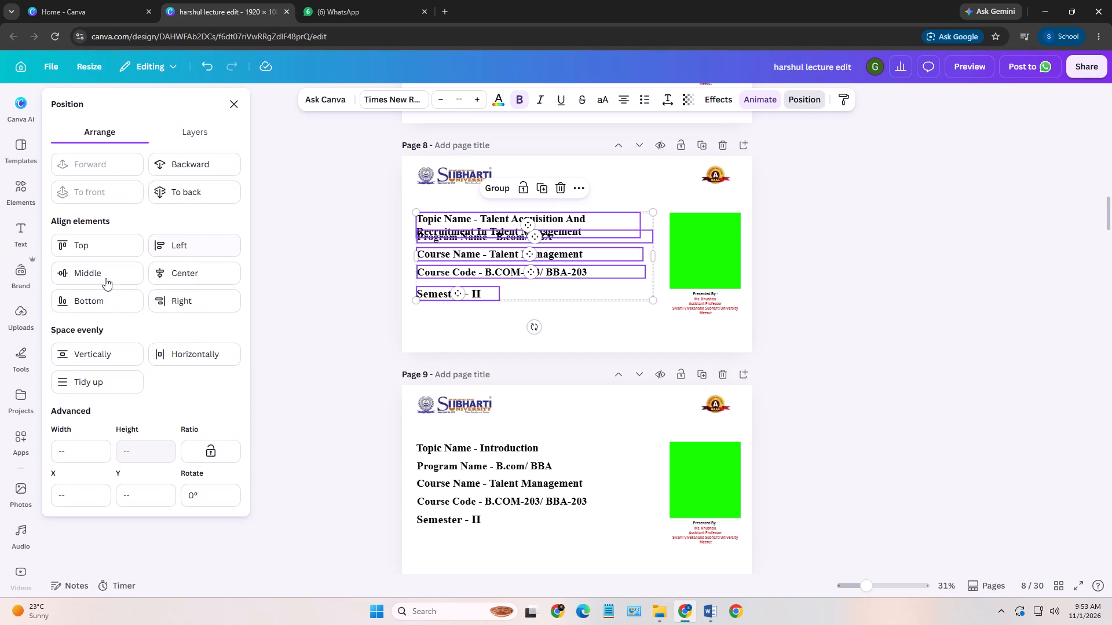
pyautogui.click(87, 354)
pyautogui.tripleClick(368, 306)
pyautogui.click(368, 306)
pyautogui.tripleClick(870, 307)
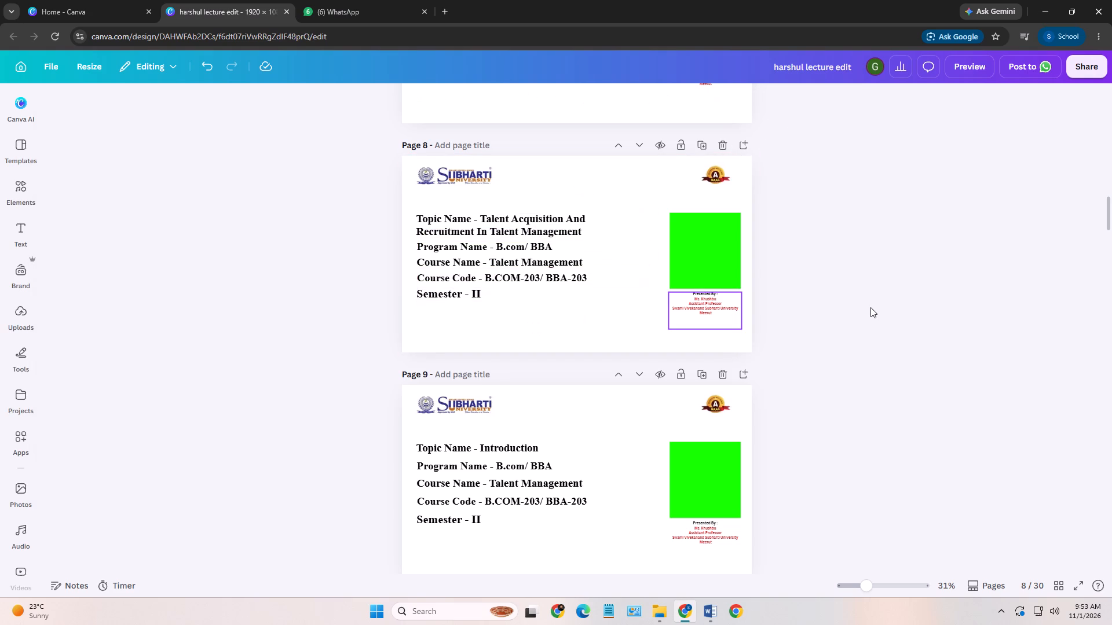
pyautogui.click(870, 306)
# Widen the page 8 topic name text box to the edge of the green placeholder so more words fit on its first line.
pyautogui.click(590, 230)
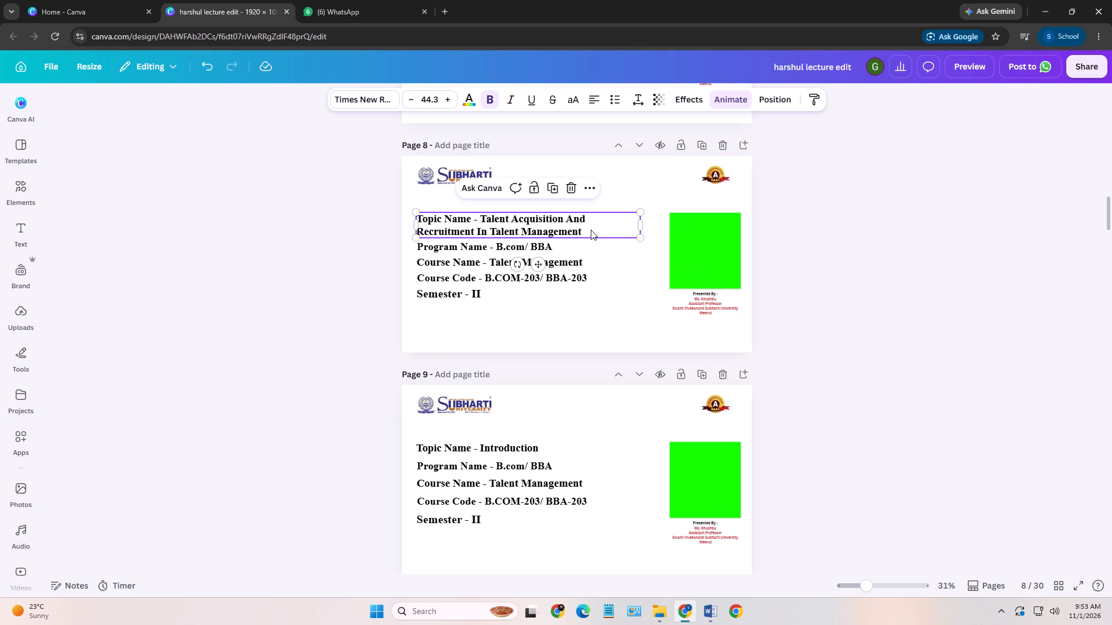
pyautogui.moveTo(640, 227); pyautogui.dragTo(650, 226)
pyautogui.hotkey('ctrl', 'z')
pyautogui.moveTo(643, 226); pyautogui.dragTo(669, 225)
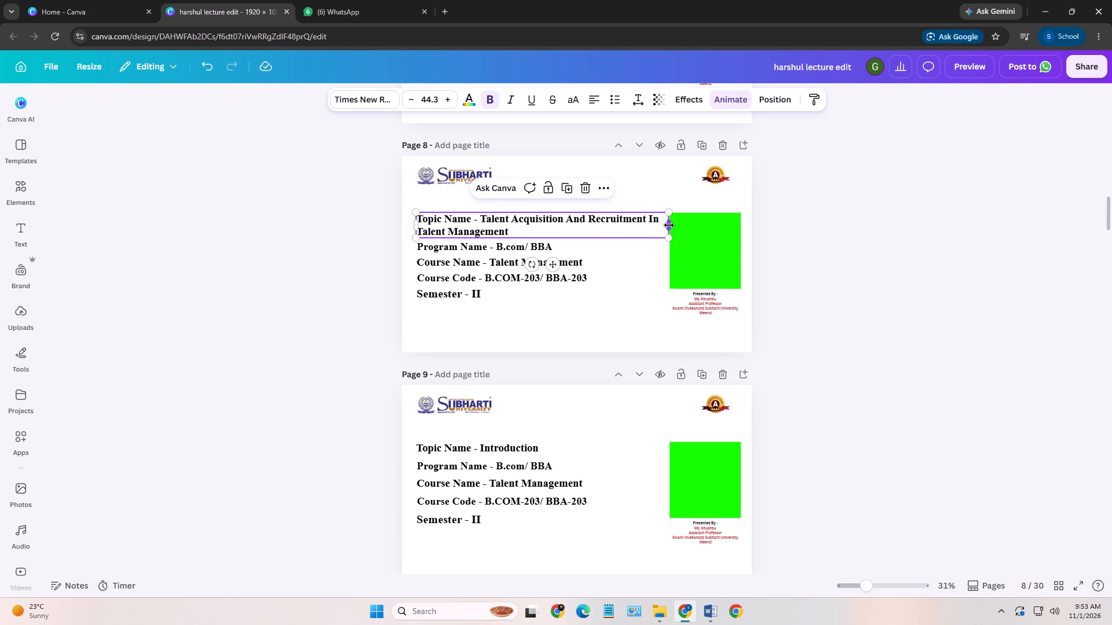
pyautogui.tripleClick(916, 225)
pyautogui.tripleClick(916, 225)
# Widen the page 7 topic name text box to the green placeholder's edge so "Supply," fits on the first line.
pyautogui.scroll(4, 915, 225)
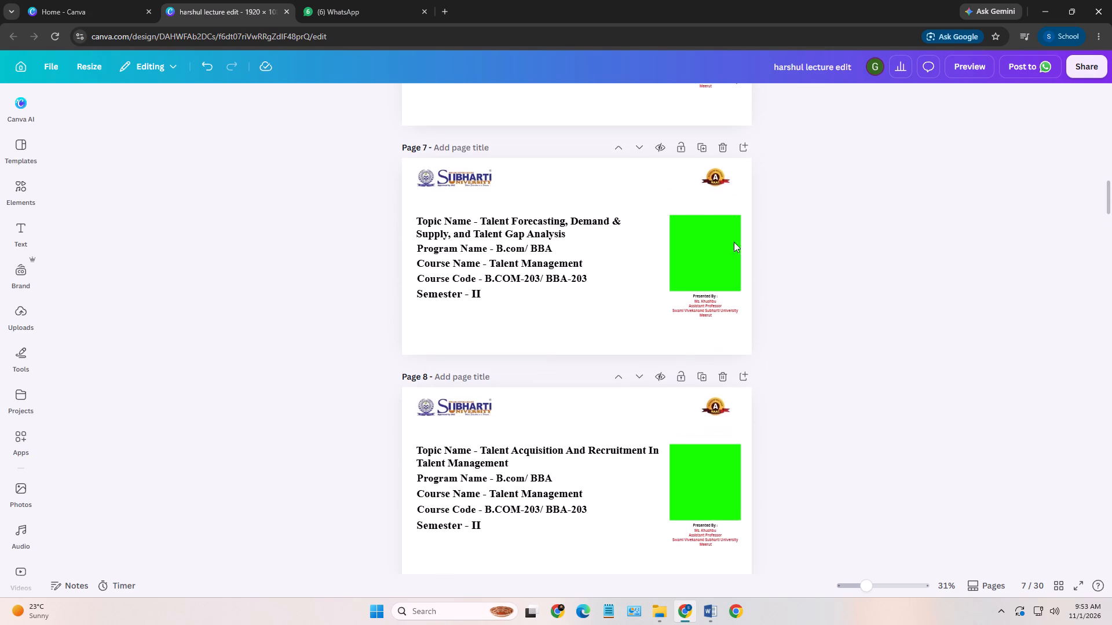
pyautogui.click(575, 224)
pyautogui.moveTo(642, 227); pyautogui.dragTo(671, 231)
pyautogui.click(823, 227)
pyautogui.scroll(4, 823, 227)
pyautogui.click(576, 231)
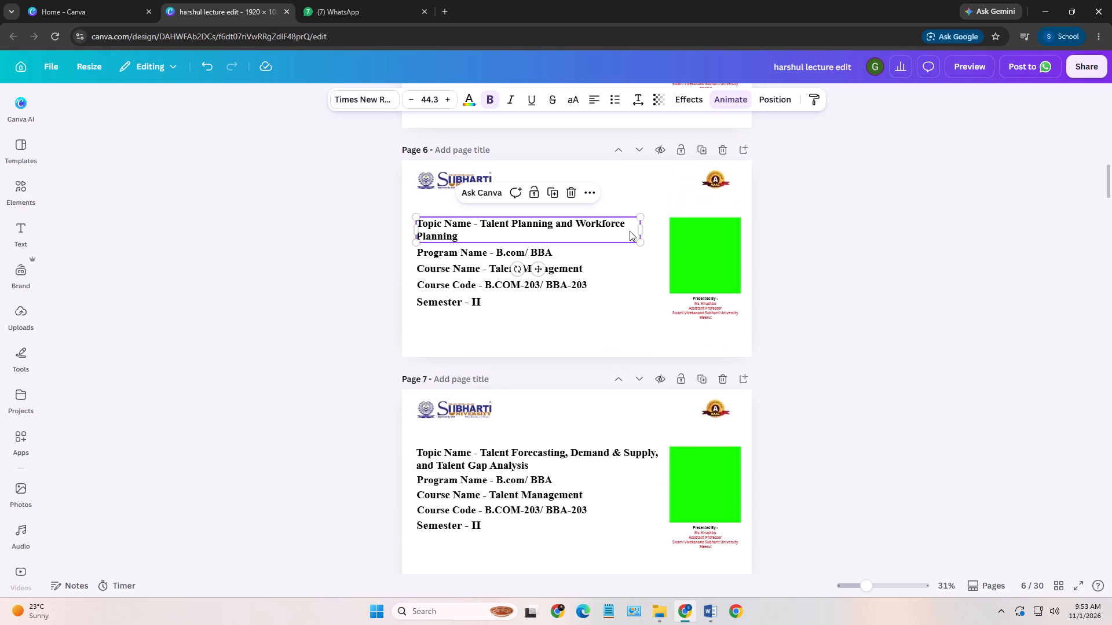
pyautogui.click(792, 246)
# Widen the page 5 topic name text box slightly so "Its" fits on the first line.
pyautogui.scroll(3, 792, 246)
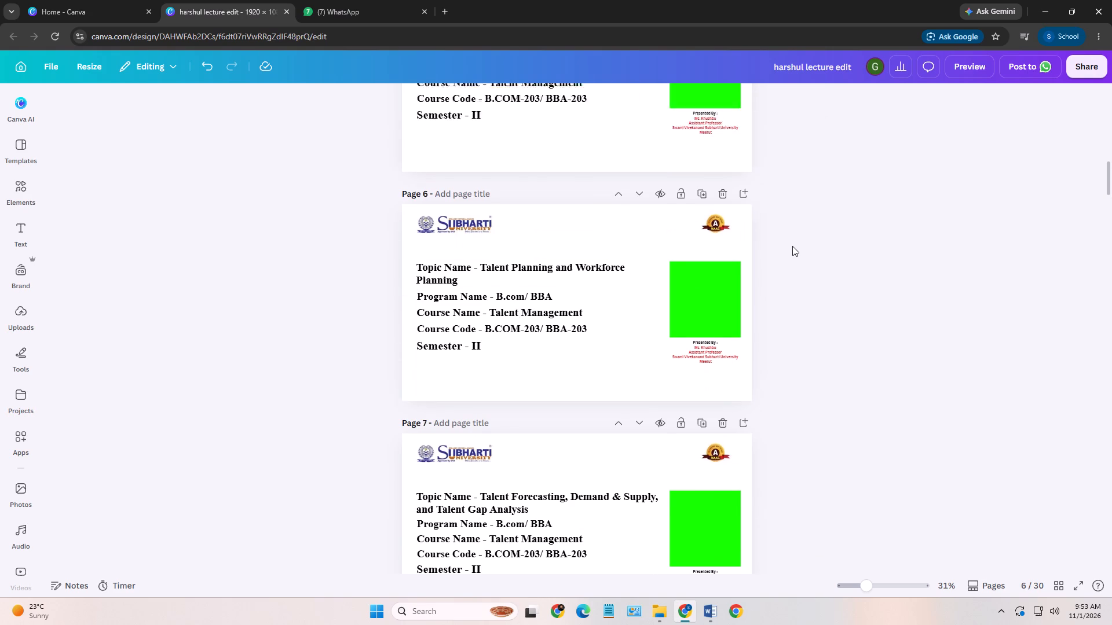
pyautogui.scroll(2, 792, 246)
pyautogui.click(619, 292)
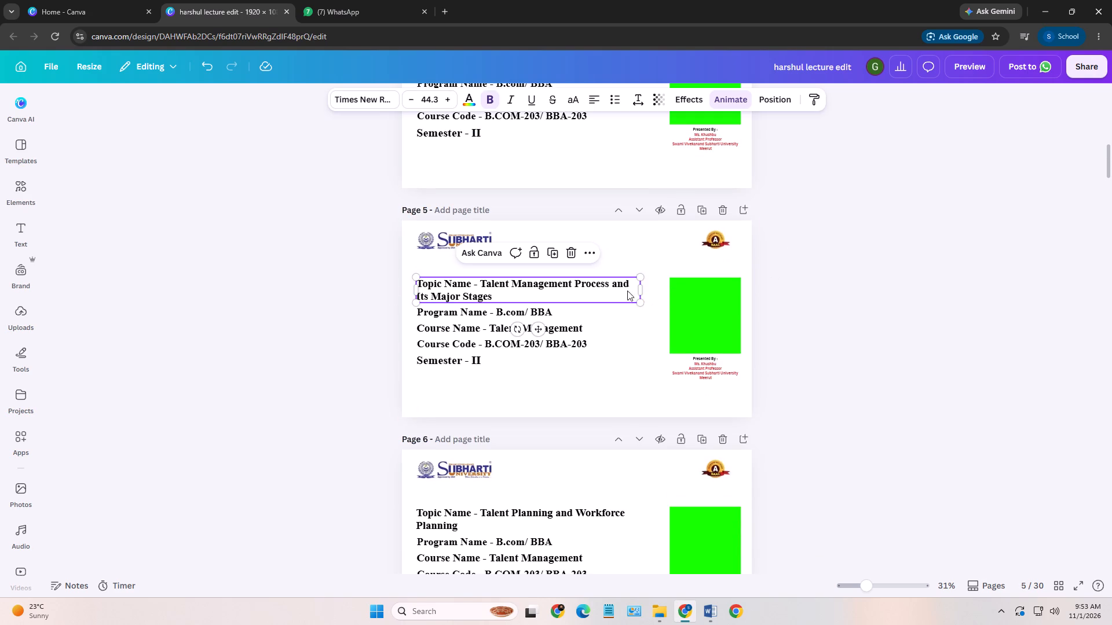
pyautogui.moveTo(642, 289); pyautogui.dragTo(655, 289)
pyautogui.doubleClick(824, 274)
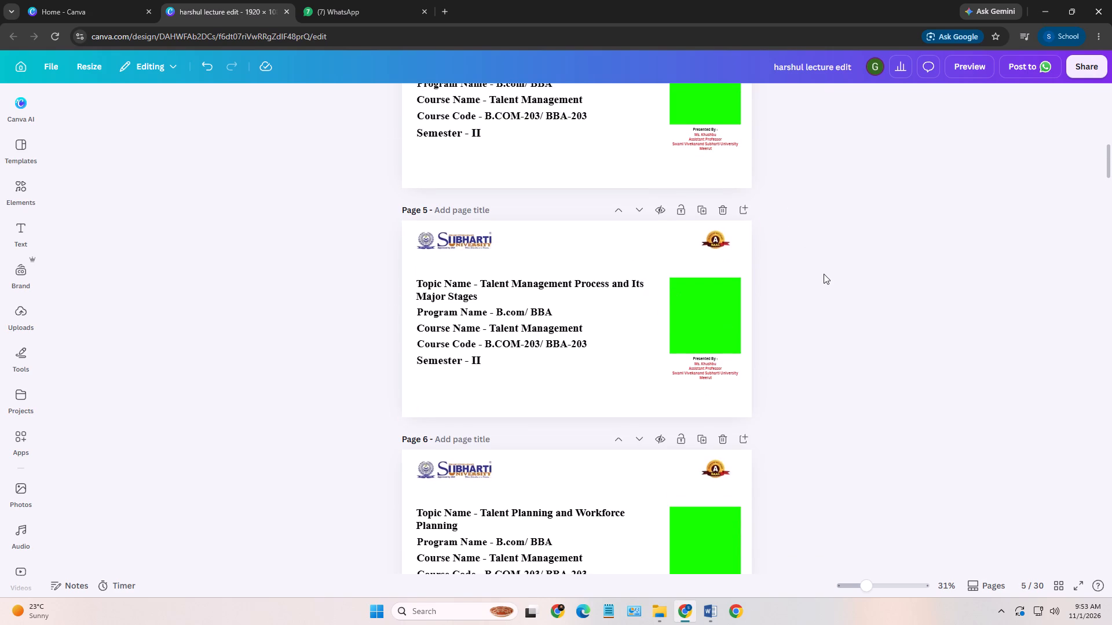
pyautogui.moveTo(831, 280); pyautogui.dragTo(841, 286)
pyautogui.click(853, 289)
pyautogui.click(848, 289)
# Review the topic name wrapping and line spacing on the earlier front pages, ending at the unfilled page 9.
pyautogui.scroll(4, 846, 289)
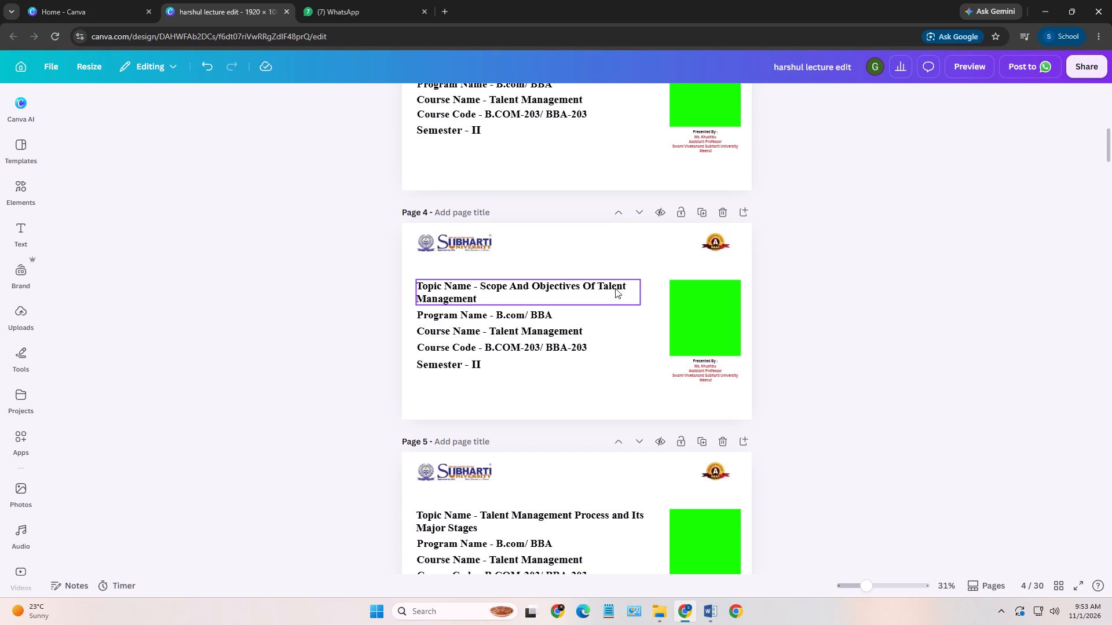
pyautogui.scroll(7, 722, 311)
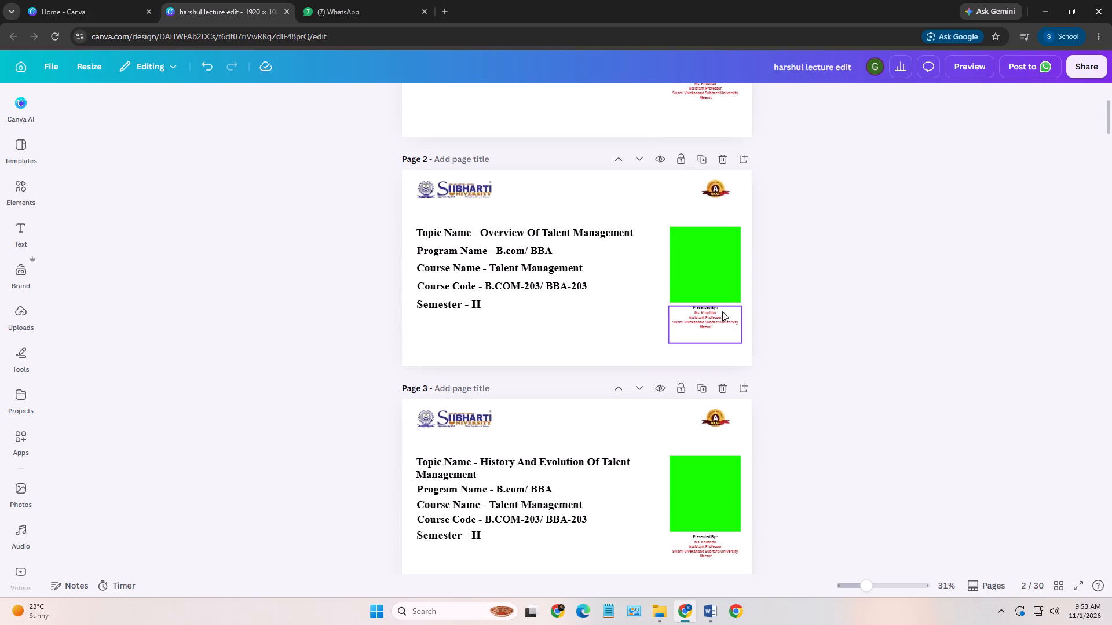
pyautogui.scroll(4, 722, 311)
pyautogui.scroll(-9, 722, 311)
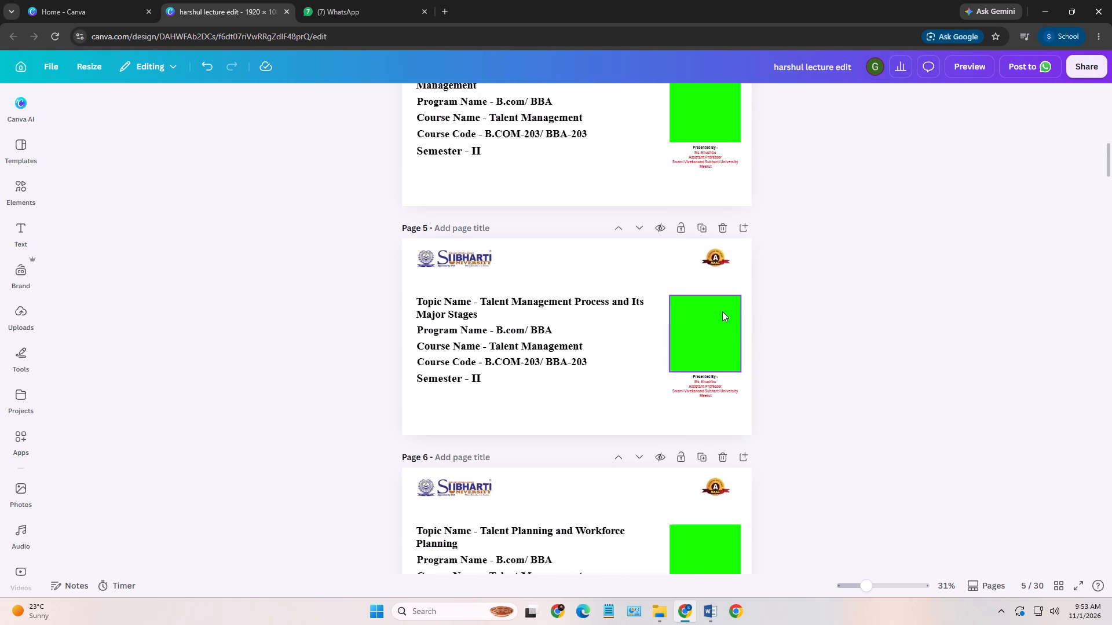
pyautogui.scroll(-5, 722, 311)
pyautogui.keyDown('ctrl'); pyautogui.scroll(-1, 722, 311); pyautogui.keyUp('ctrl')
pyautogui.scroll(-1, 722, 311)
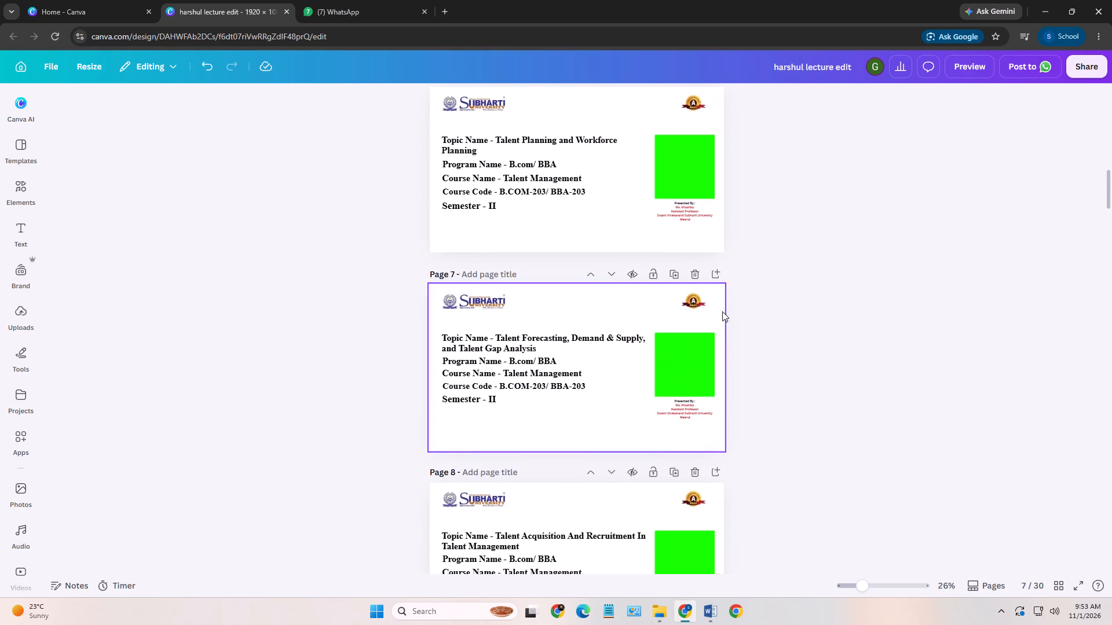
pyautogui.scroll(-5, 722, 311)
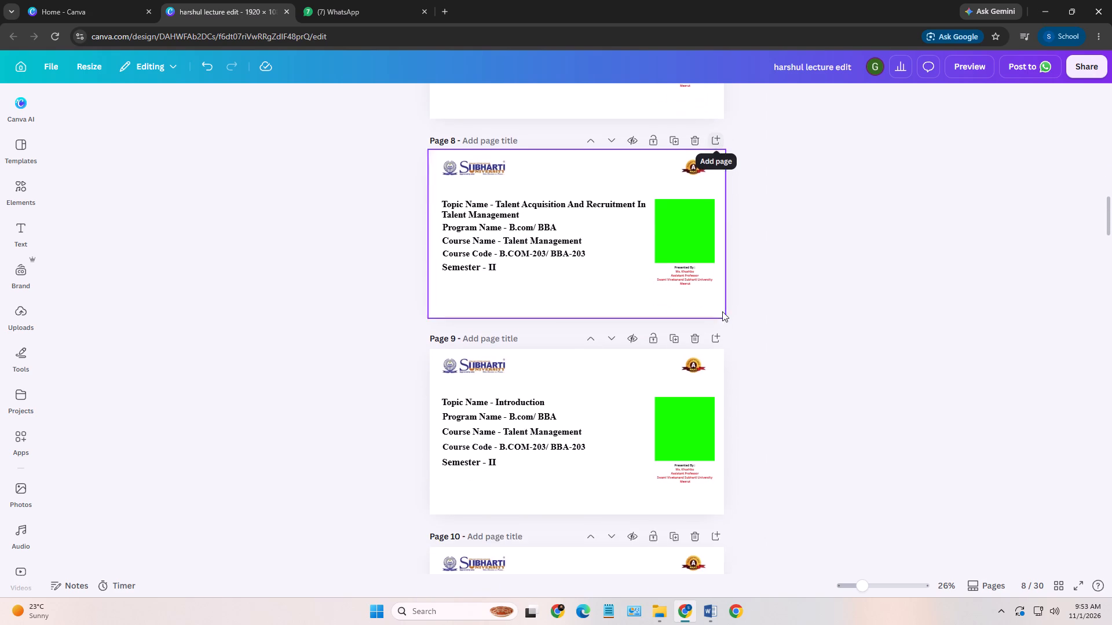
pyautogui.scroll(-1, 722, 311)
pyautogui.scroll(-1, 551, 326)
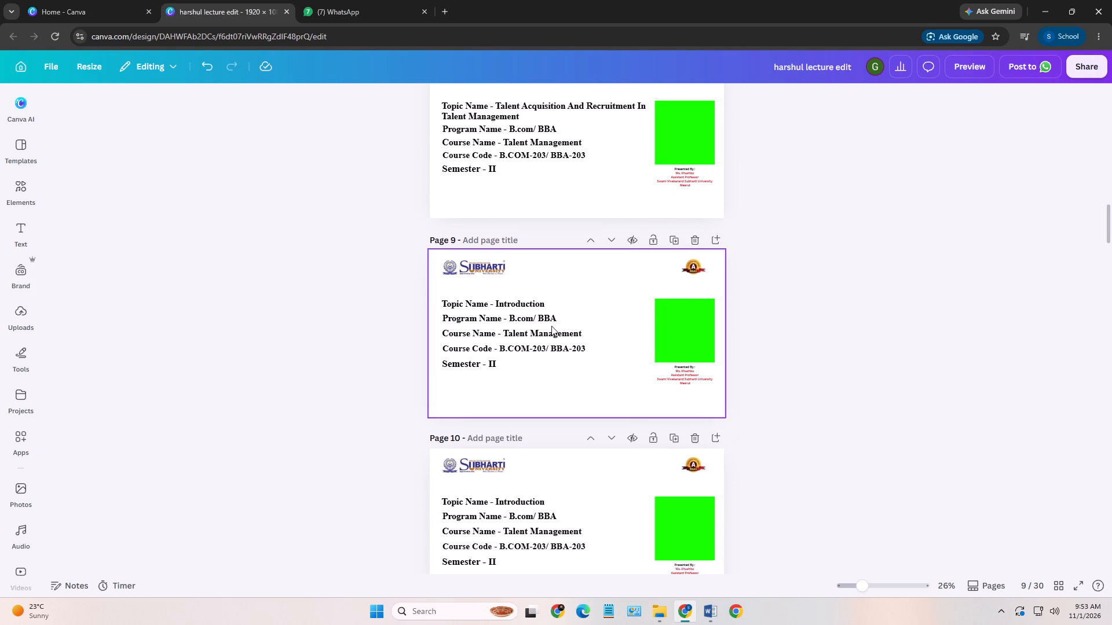
# Switch to the Word lecture list to fetch the L 09 title for page 9.
pyautogui.click(703, 614)
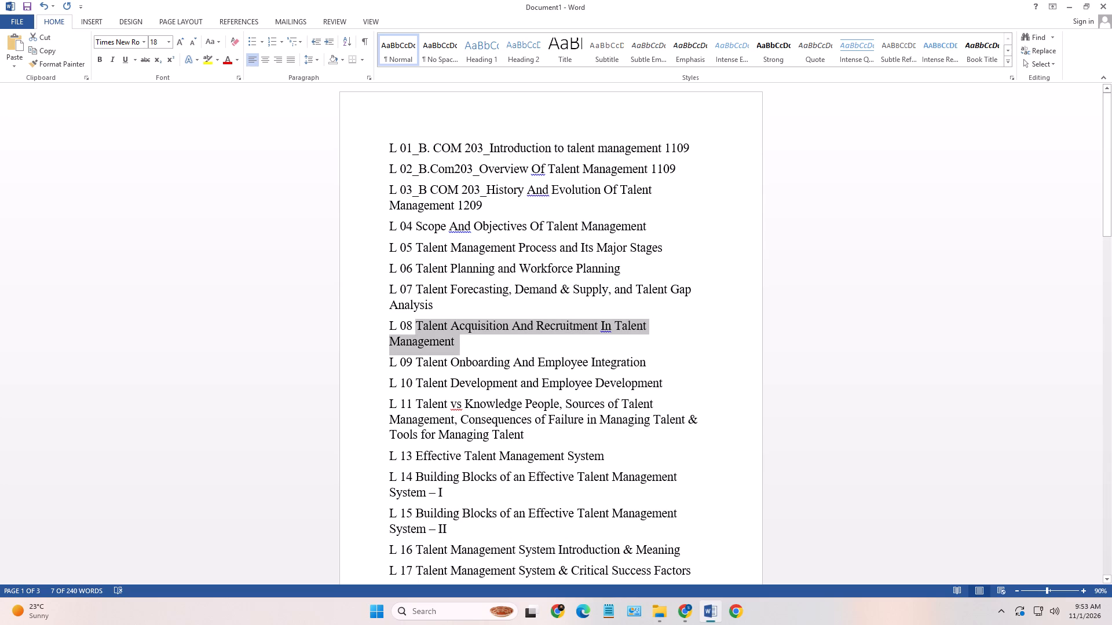